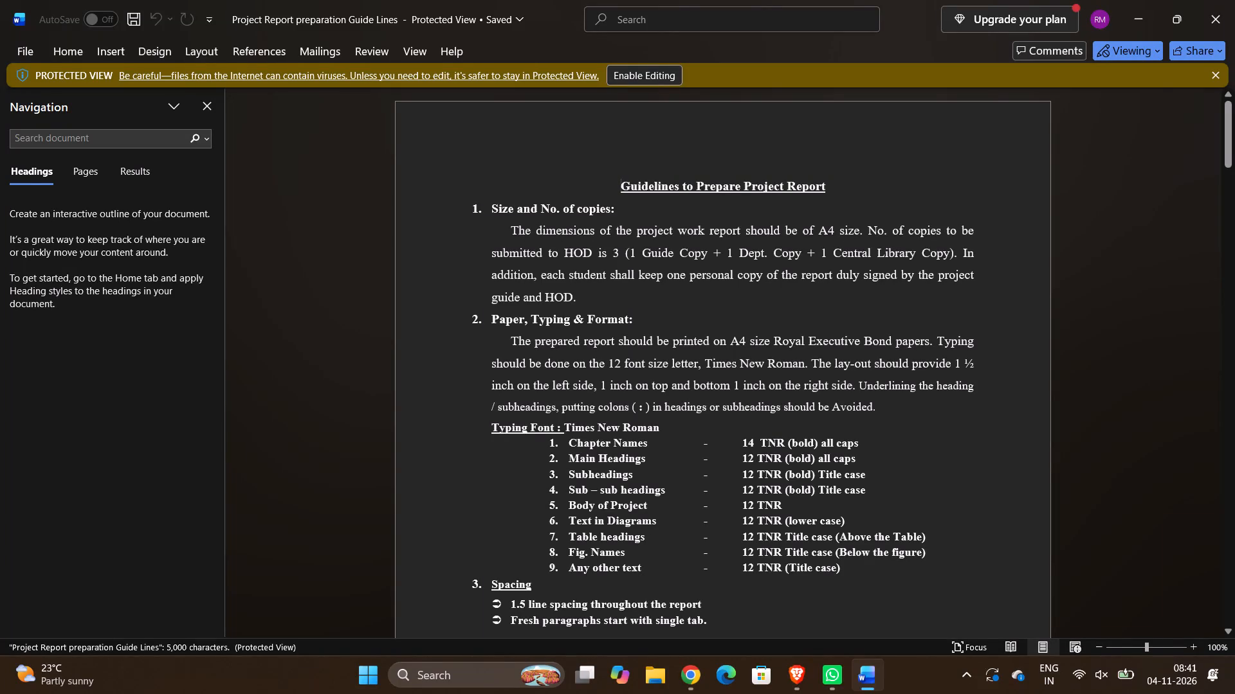
Read through the project report guidelines, covering fonts, spacing, margins, page numbers, binding and the order of the front pages.
{"action": "scroll", "coordinate": [909, 401], "scroll_direction": "down", "scroll_amount": 3}
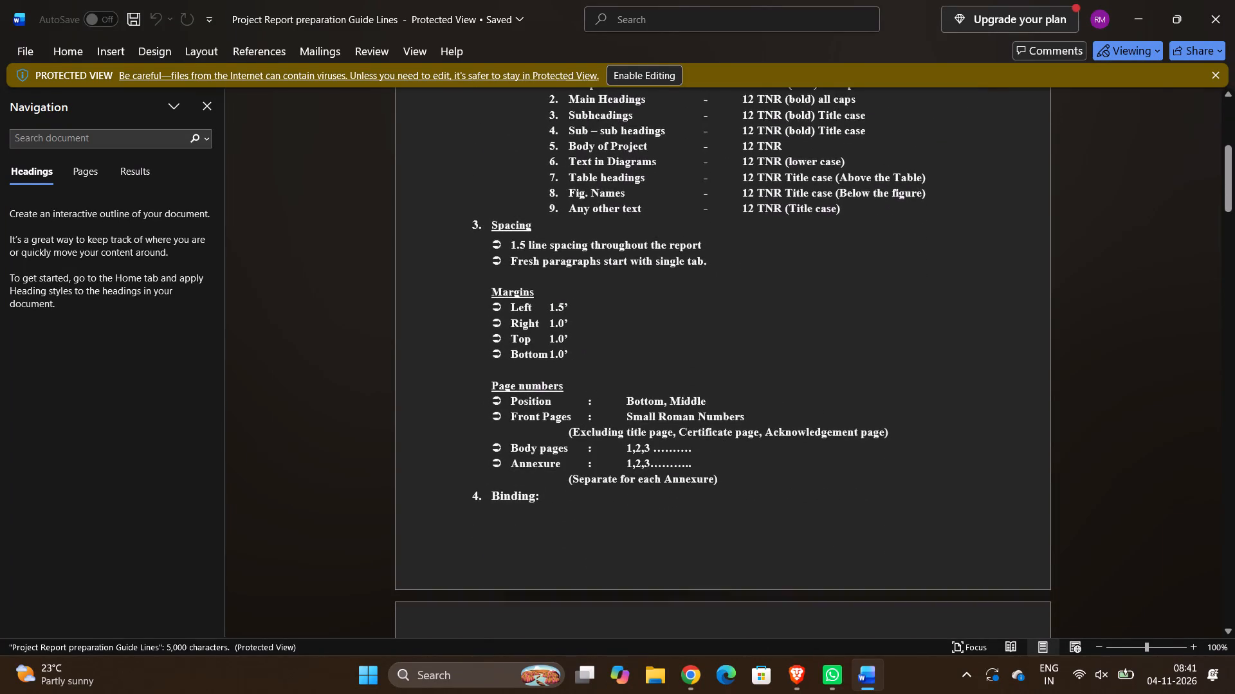
{"action": "scroll", "coordinate": [909, 401], "scroll_direction": "down", "scroll_amount": 4}
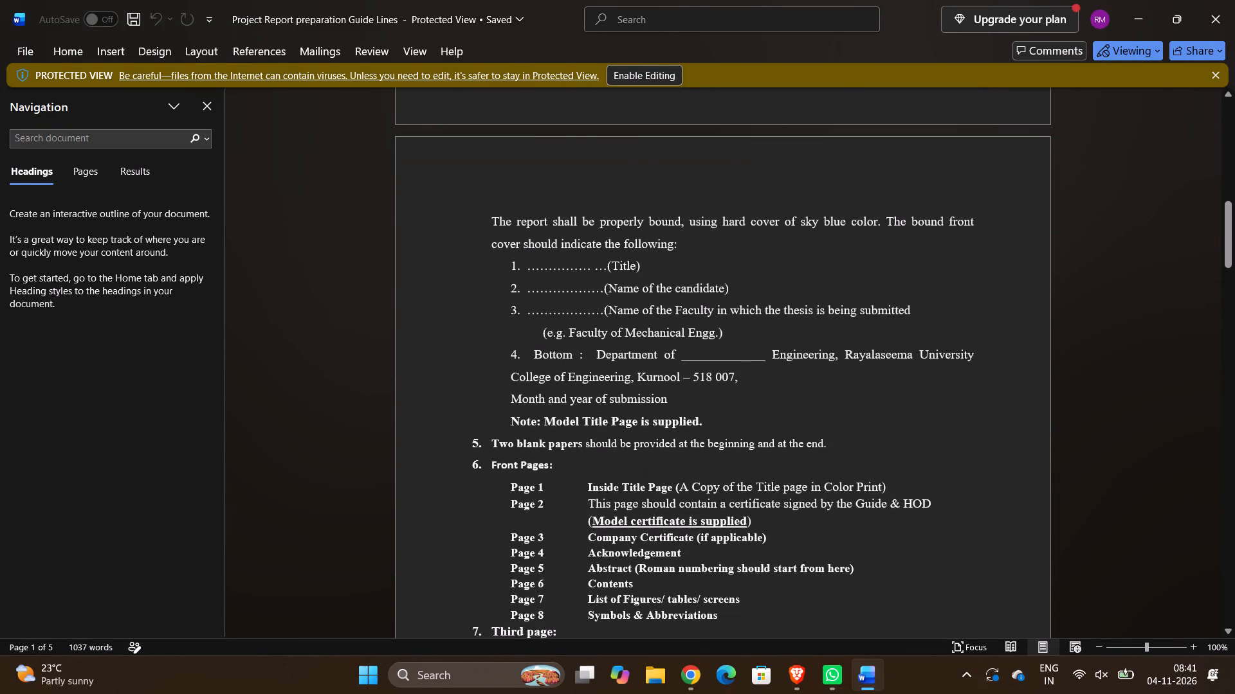
{"action": "scroll", "coordinate": [909, 401], "scroll_direction": "down", "scroll_amount": 2}
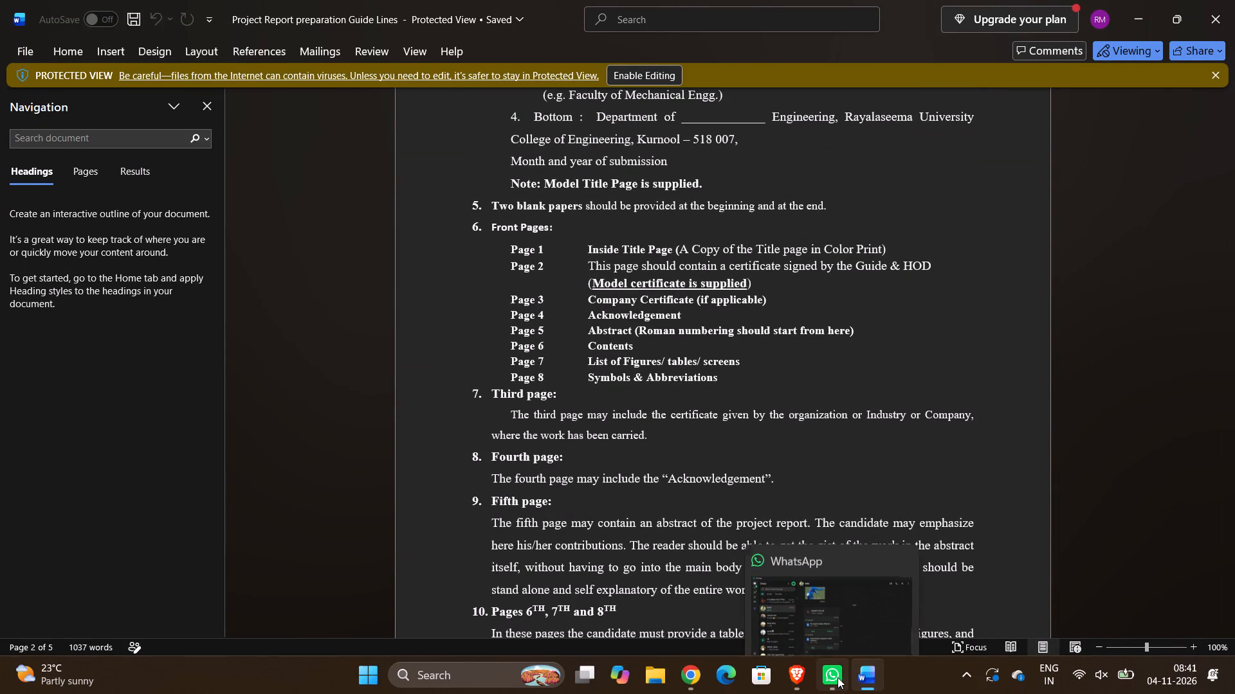
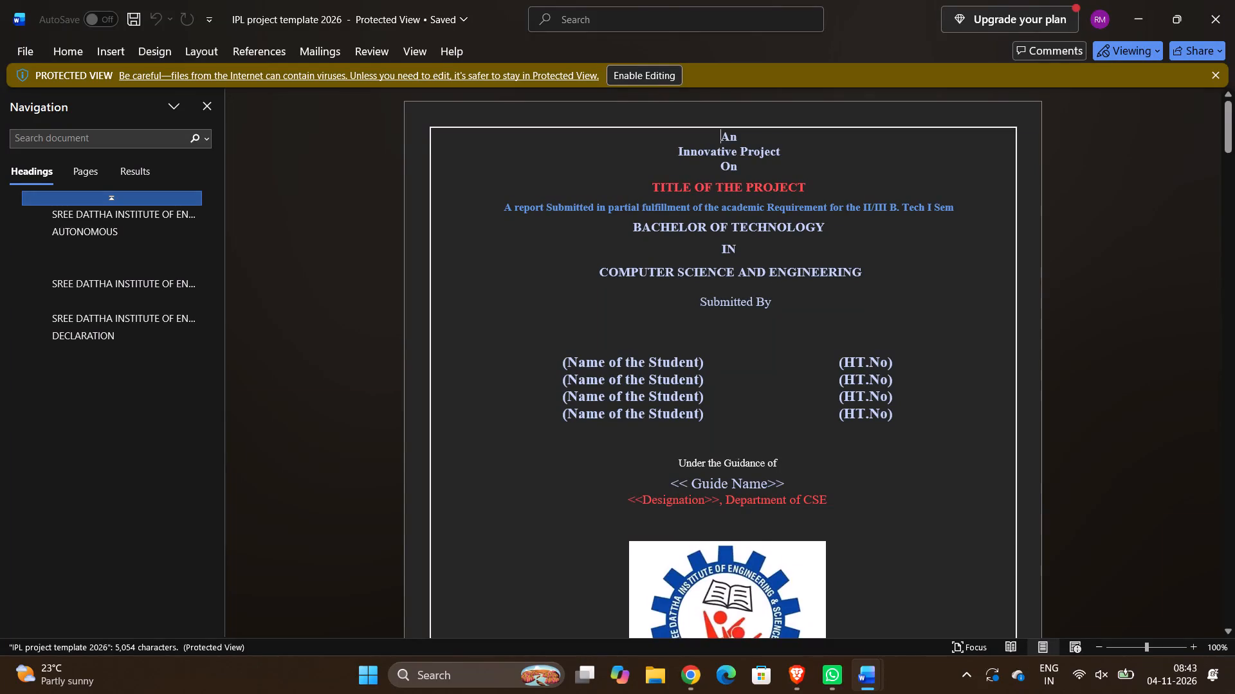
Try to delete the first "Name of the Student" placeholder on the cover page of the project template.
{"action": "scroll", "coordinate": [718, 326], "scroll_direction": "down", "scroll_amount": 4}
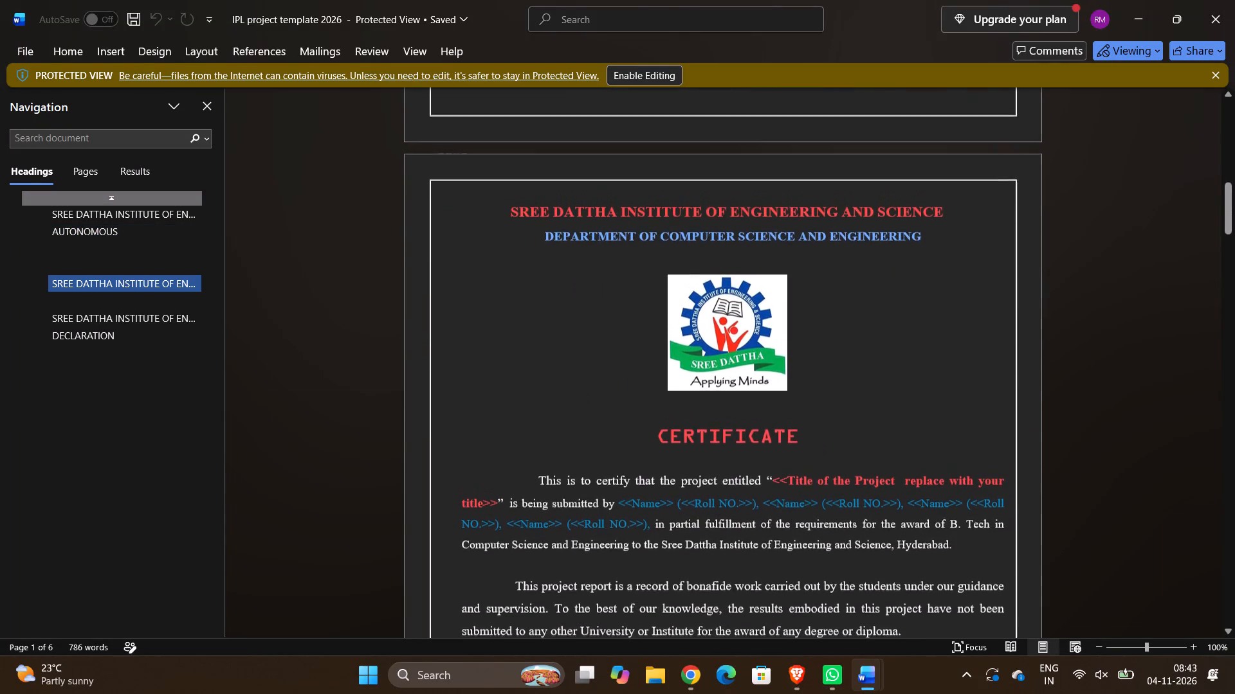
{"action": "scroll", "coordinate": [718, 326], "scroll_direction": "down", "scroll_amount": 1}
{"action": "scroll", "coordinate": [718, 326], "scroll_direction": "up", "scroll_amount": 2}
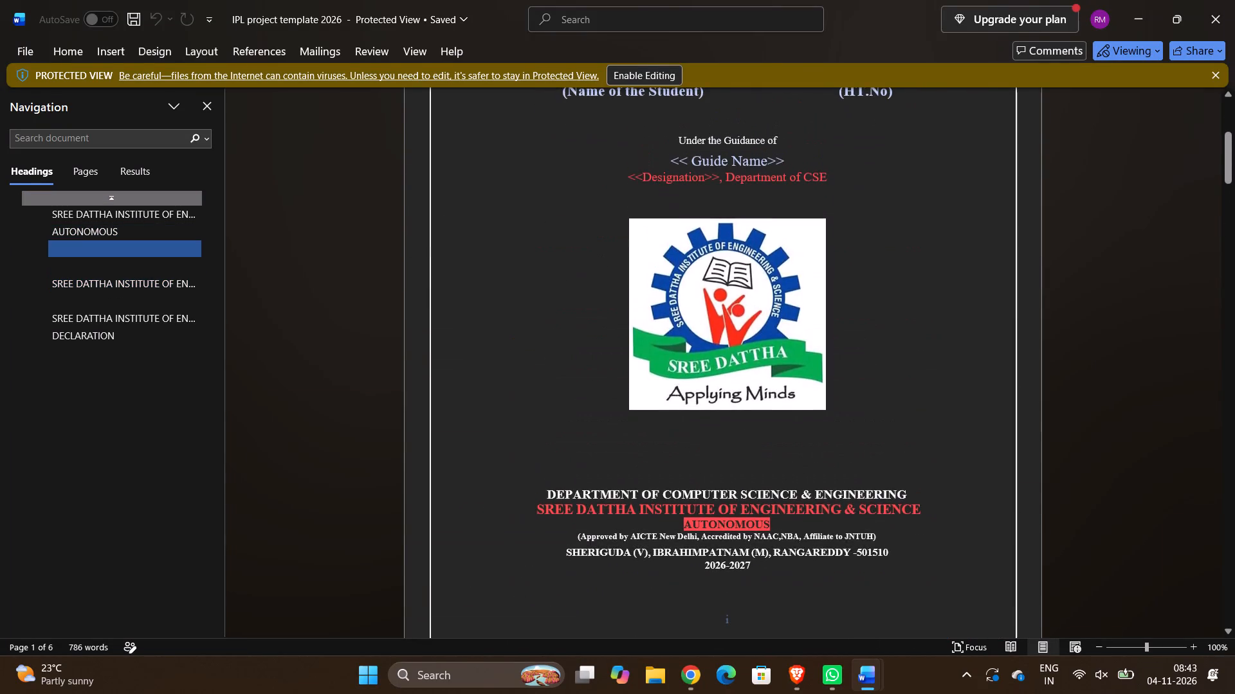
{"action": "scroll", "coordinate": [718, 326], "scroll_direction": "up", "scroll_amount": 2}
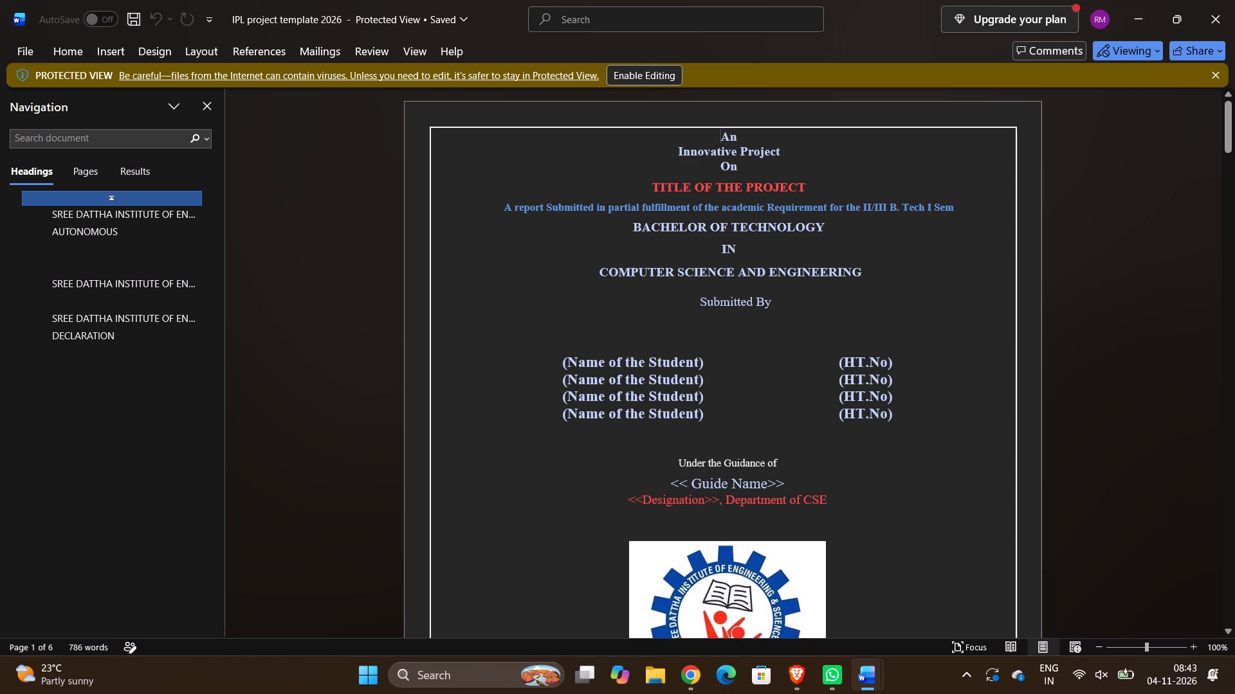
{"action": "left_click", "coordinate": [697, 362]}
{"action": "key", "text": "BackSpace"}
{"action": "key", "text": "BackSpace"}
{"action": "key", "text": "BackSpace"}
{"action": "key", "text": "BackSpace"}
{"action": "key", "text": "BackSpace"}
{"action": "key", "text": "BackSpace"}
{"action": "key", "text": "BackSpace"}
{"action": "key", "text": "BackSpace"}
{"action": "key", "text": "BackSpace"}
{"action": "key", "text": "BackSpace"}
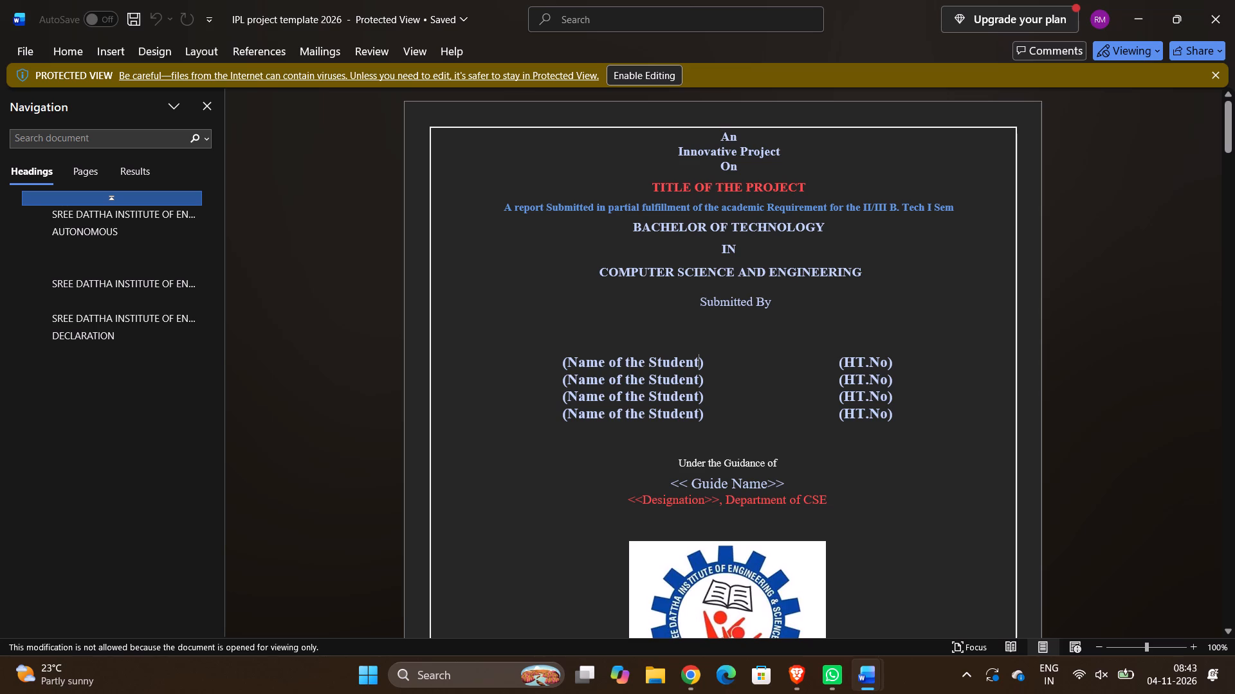
Enable editing for the IPL project template 2026 document.
{"action": "left_click", "coordinate": [651, 76]}
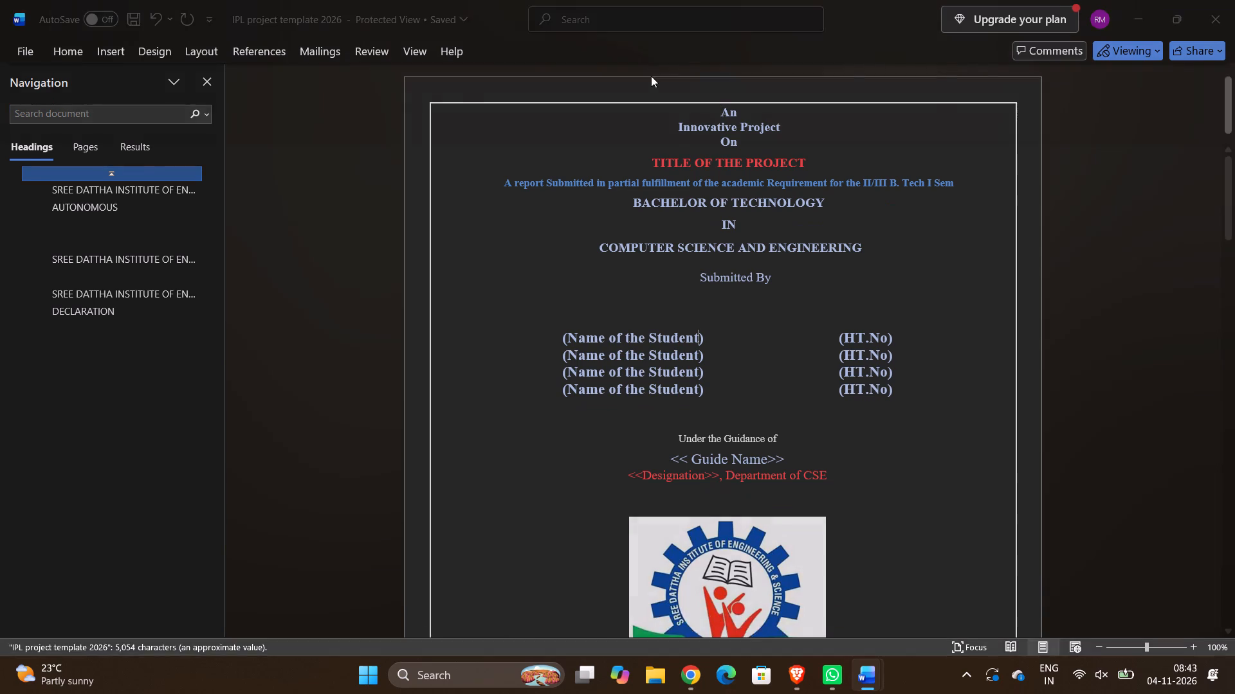
Clear the "Name of the Student" placeholder in the first student row of the cover page, keeping its parentheses.
{"action": "left_click", "coordinate": [726, 422]}
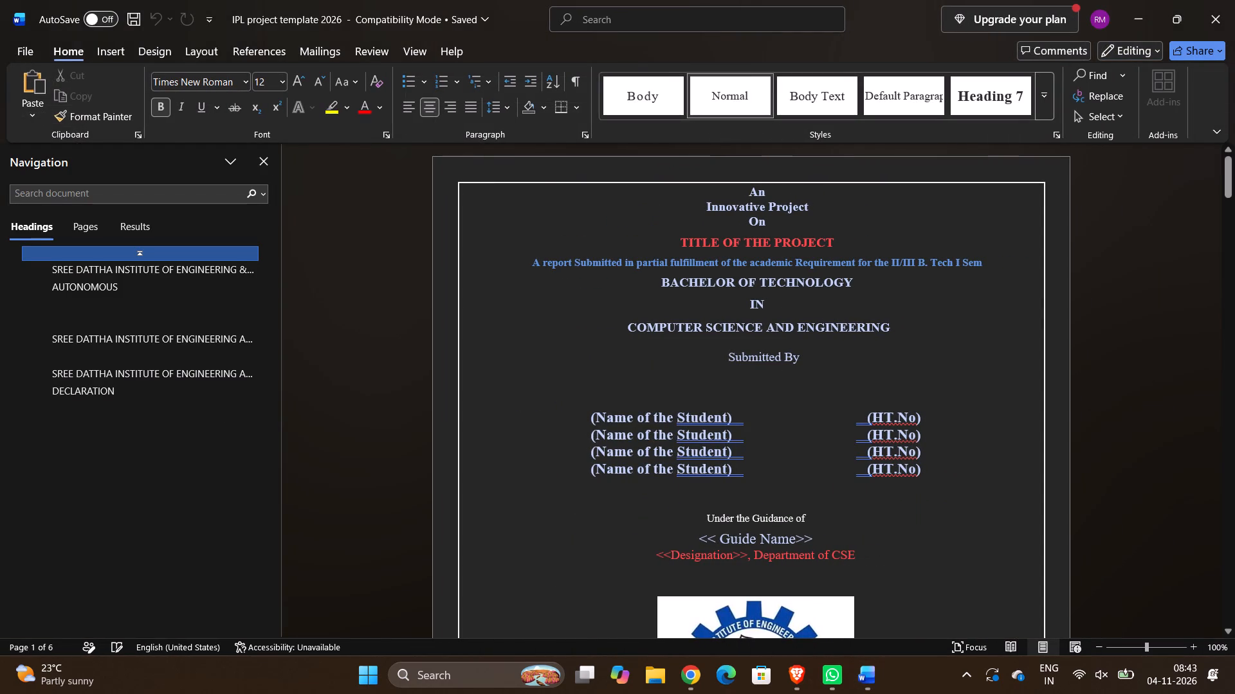
{"action": "key", "text": "BackSpace"}
{"action": "key", "text": "BackSpace"}
{"action": "key", "text": "BackSpace"}
{"action": "key", "text": "BackSpace"}
{"action": "key", "text": "BackSpace"}
{"action": "key", "text": "BackSpace"}
{"action": "key", "text": "BackSpace"}
{"action": "key", "text": "BackSpace"}
{"action": "key", "text": "BackSpace"}
{"action": "key", "text": "BackSpace"}
{"action": "key", "text": "BackSpace"}
{"action": "key", "text": "BackSpace"}
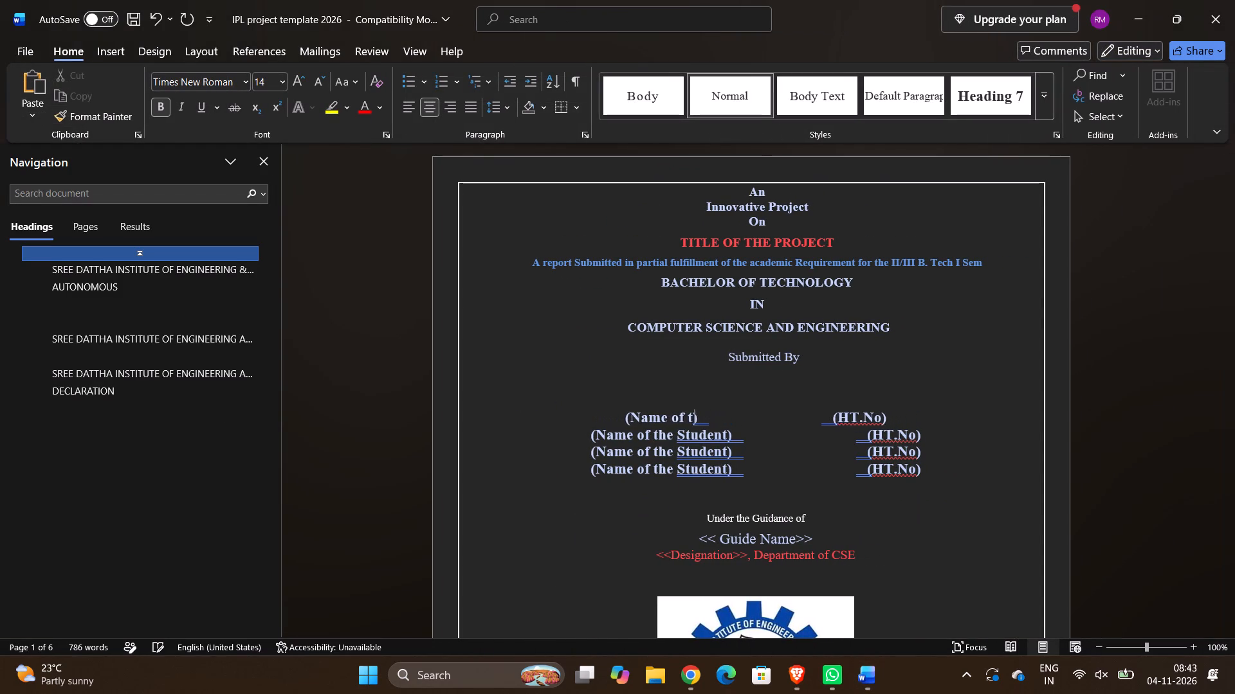
{"action": "key", "text": "BackSpace"}
{"action": "key", "text": "BackSpace"}
{"action": "key", "text": "BackSpace"}
{"action": "key", "text": "BackSpace"}
{"action": "key", "text": "BackSpace"}
{"action": "key", "text": "BackSpace"}
{"action": "key", "text": "BackSpace"}
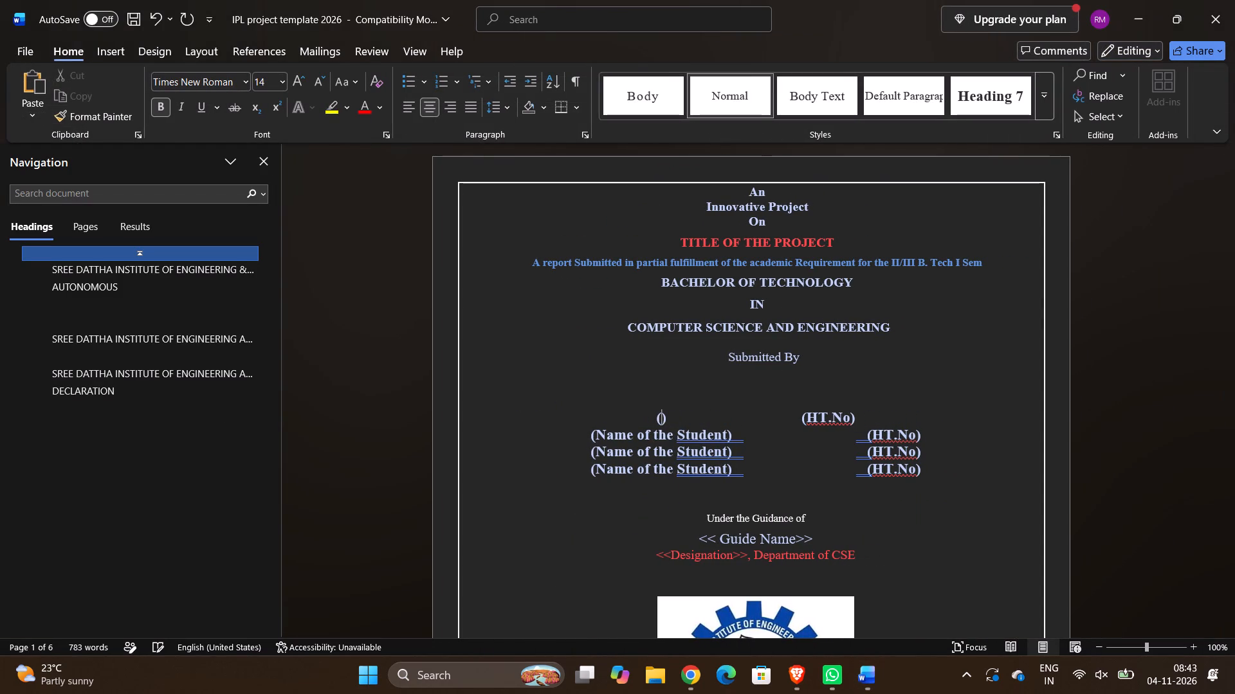
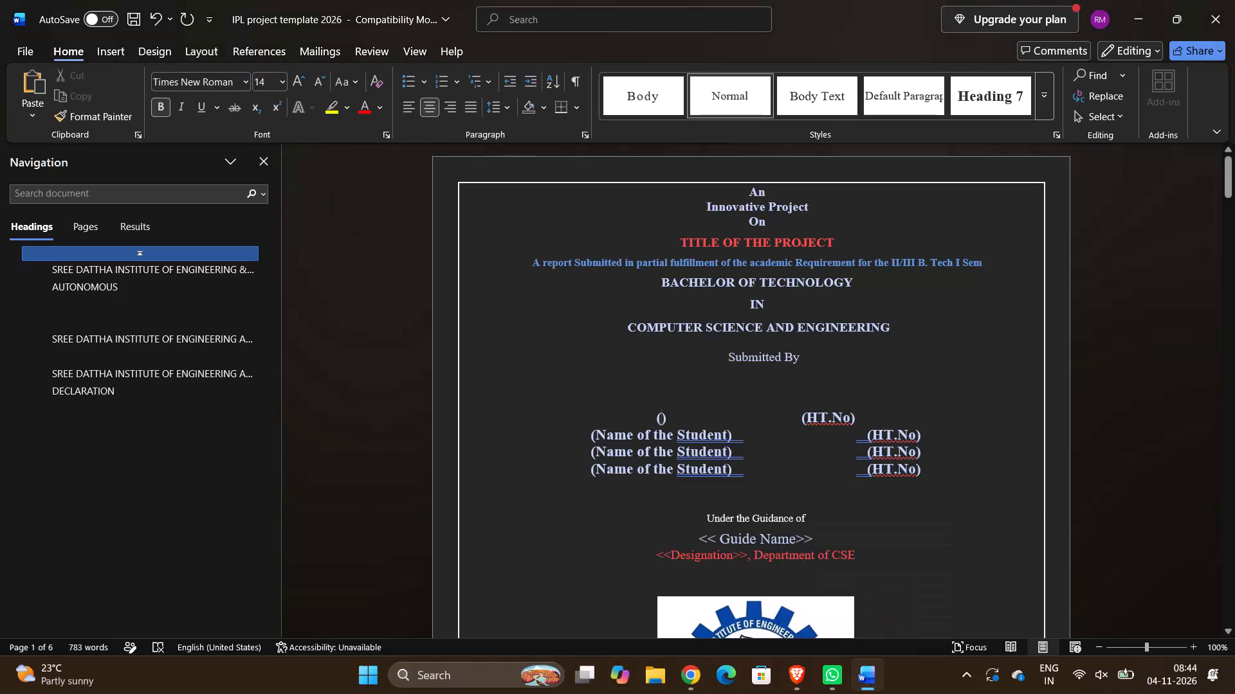
Enter the first student's full name inside the empty parentheses of the first student row, with spaces between the name parts.
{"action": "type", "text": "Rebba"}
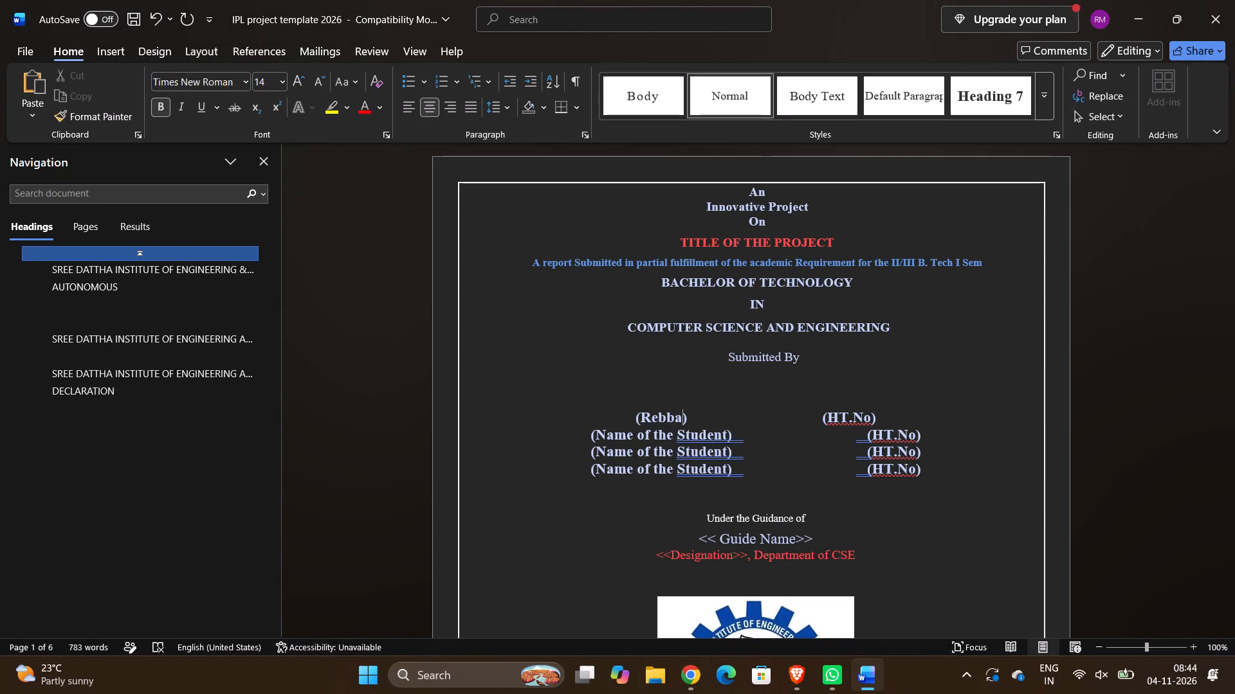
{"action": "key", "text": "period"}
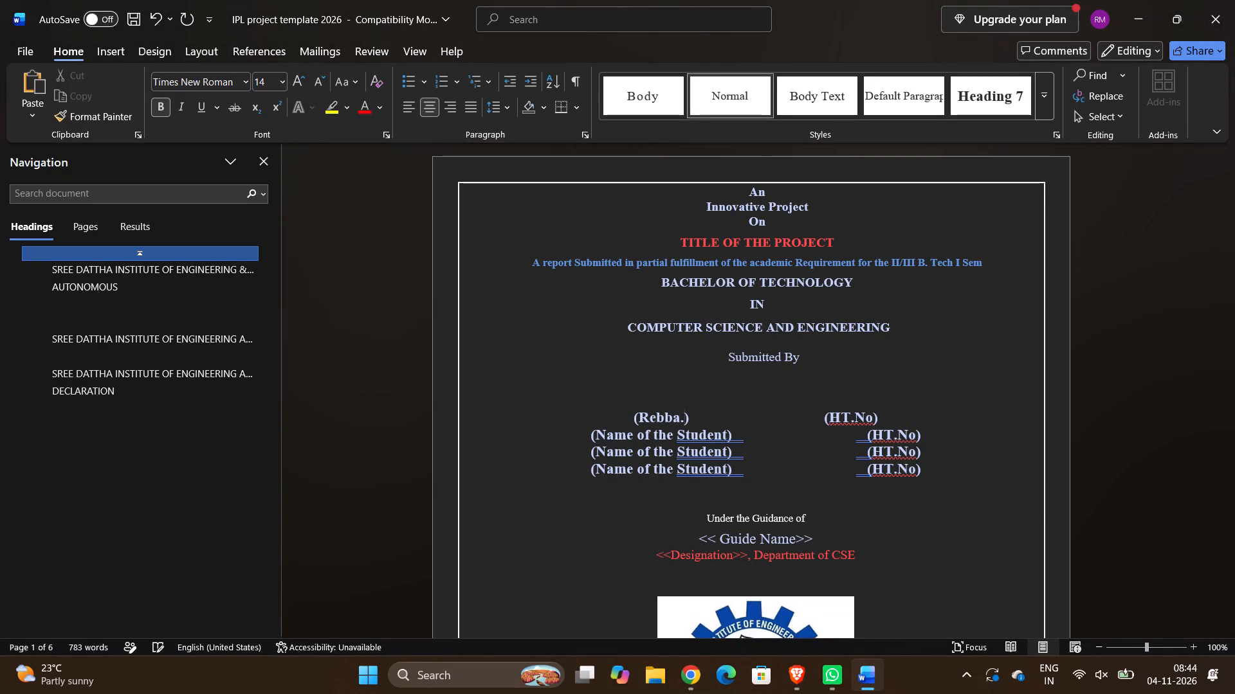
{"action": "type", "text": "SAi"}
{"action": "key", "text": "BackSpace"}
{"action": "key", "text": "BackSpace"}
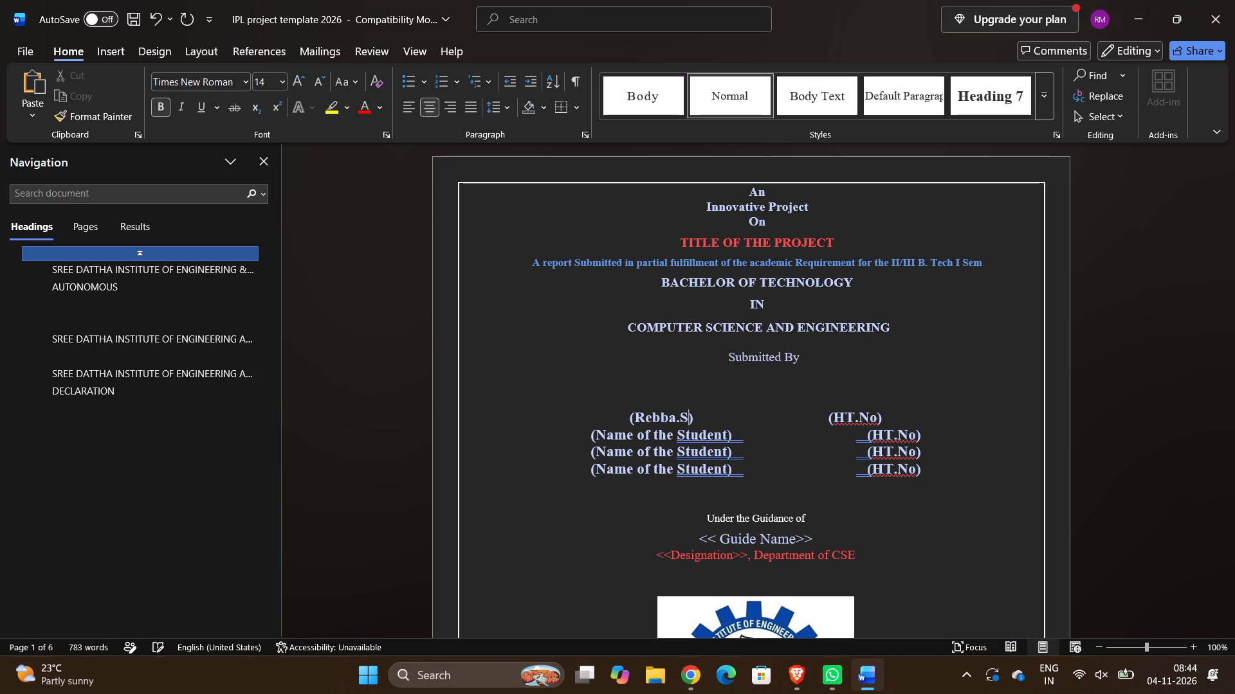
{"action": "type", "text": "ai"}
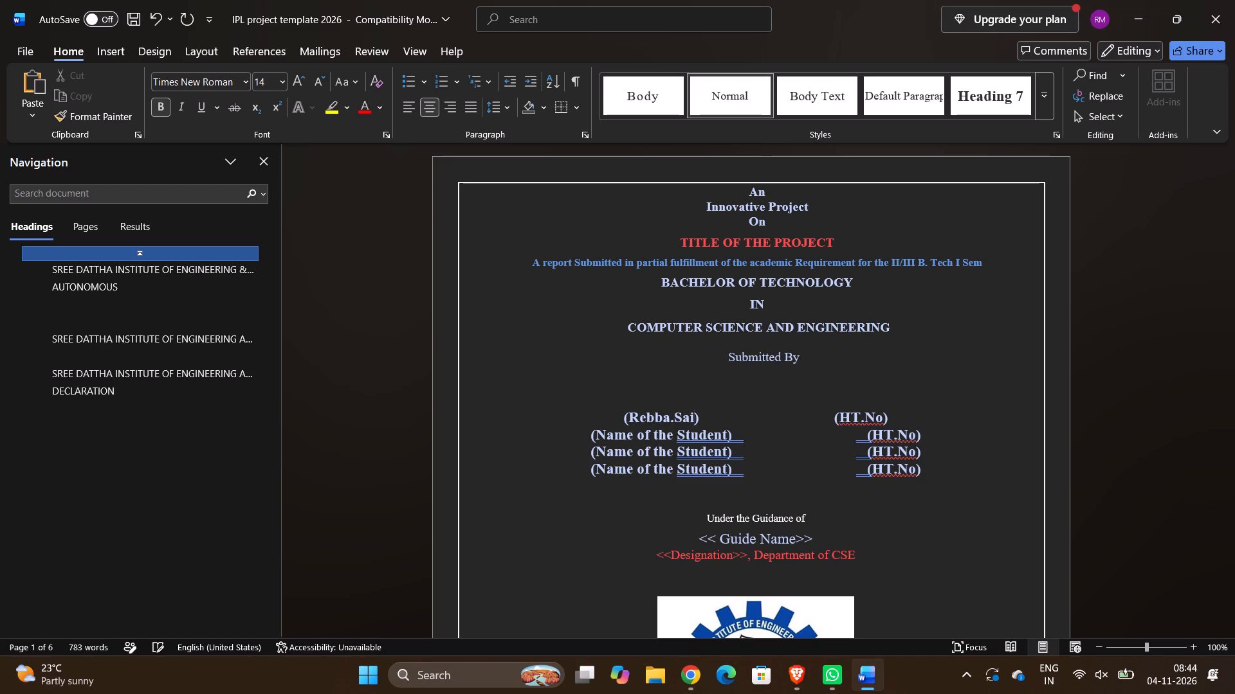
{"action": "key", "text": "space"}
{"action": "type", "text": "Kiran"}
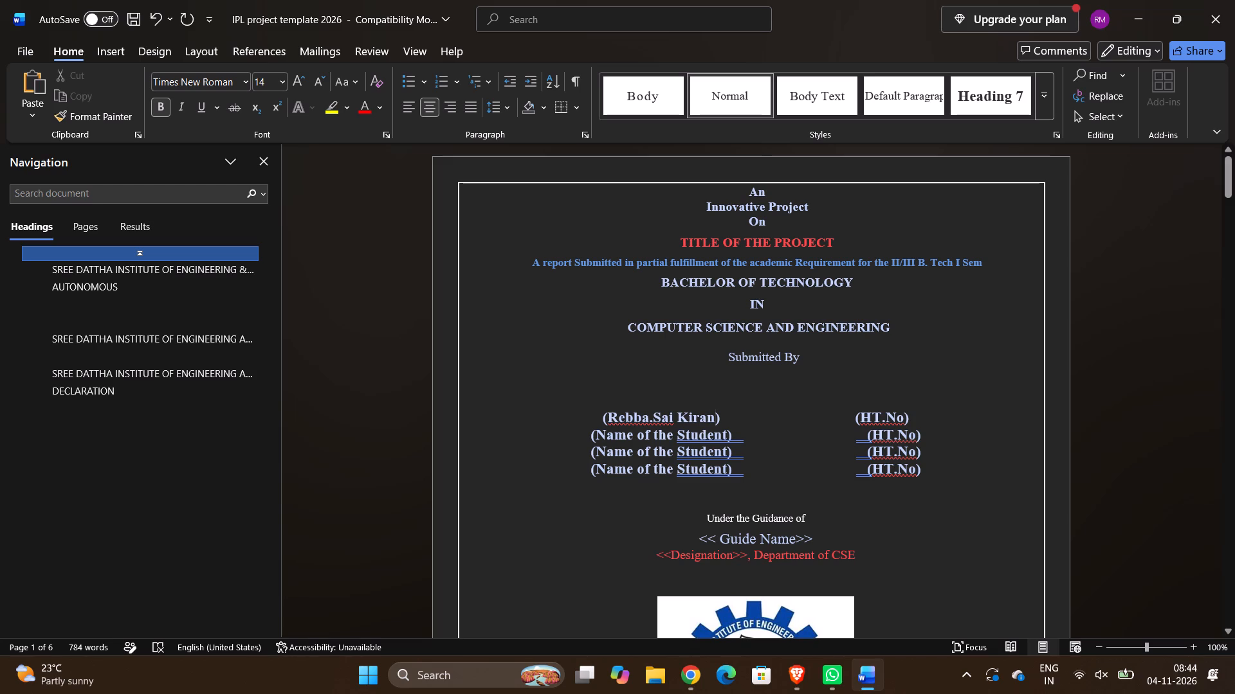
{"action": "left_click", "coordinate": [652, 416]}
{"action": "key", "text": "BackSpace"}
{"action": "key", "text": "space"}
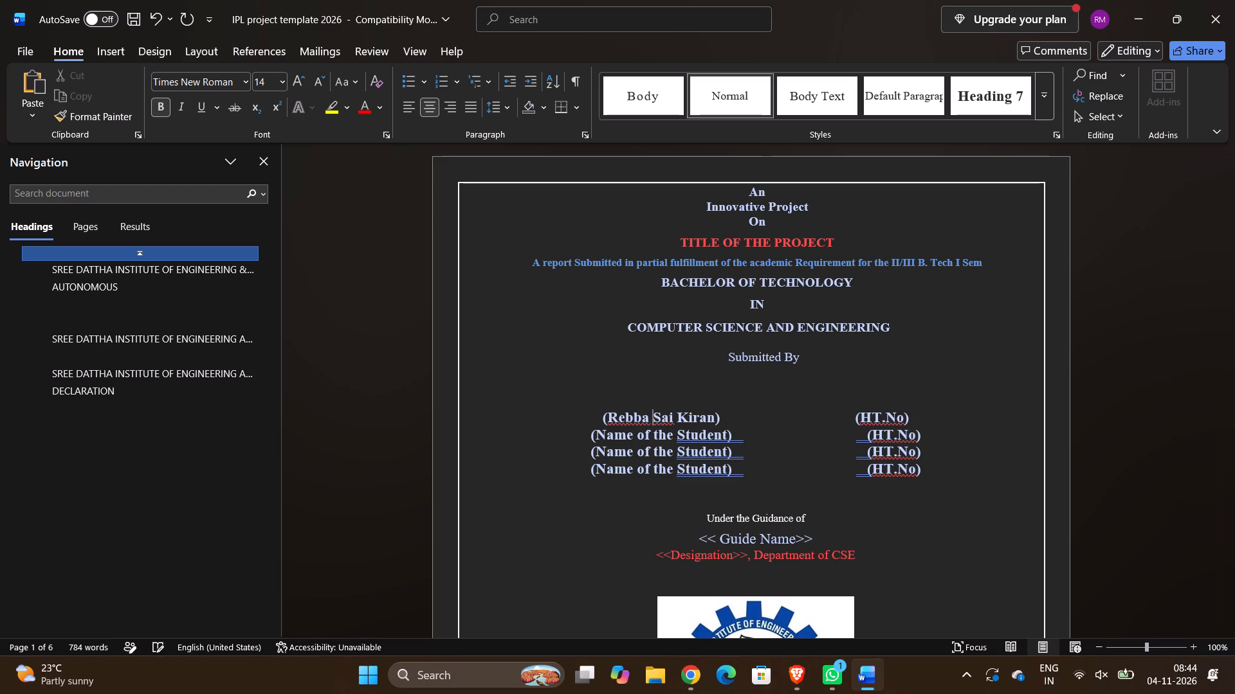
Clear the "HT.No" placeholder in the first student row of the cover page, keeping its parentheses.
{"action": "left_click", "coordinate": [903, 417]}
{"action": "key", "text": "BackSpace"}
{"action": "key", "text": "BackSpace"}
{"action": "key", "text": "BackSpace"}
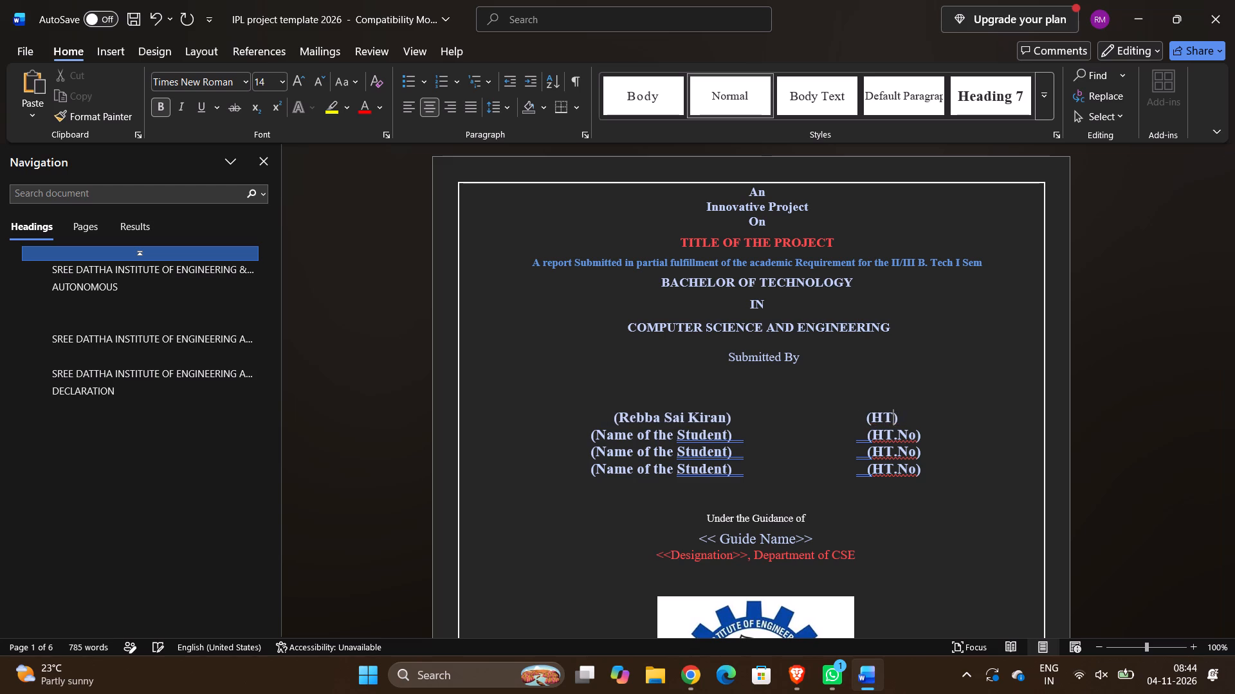
{"action": "key", "text": "BackSpace"}
{"action": "key", "text": "BackSpace"}
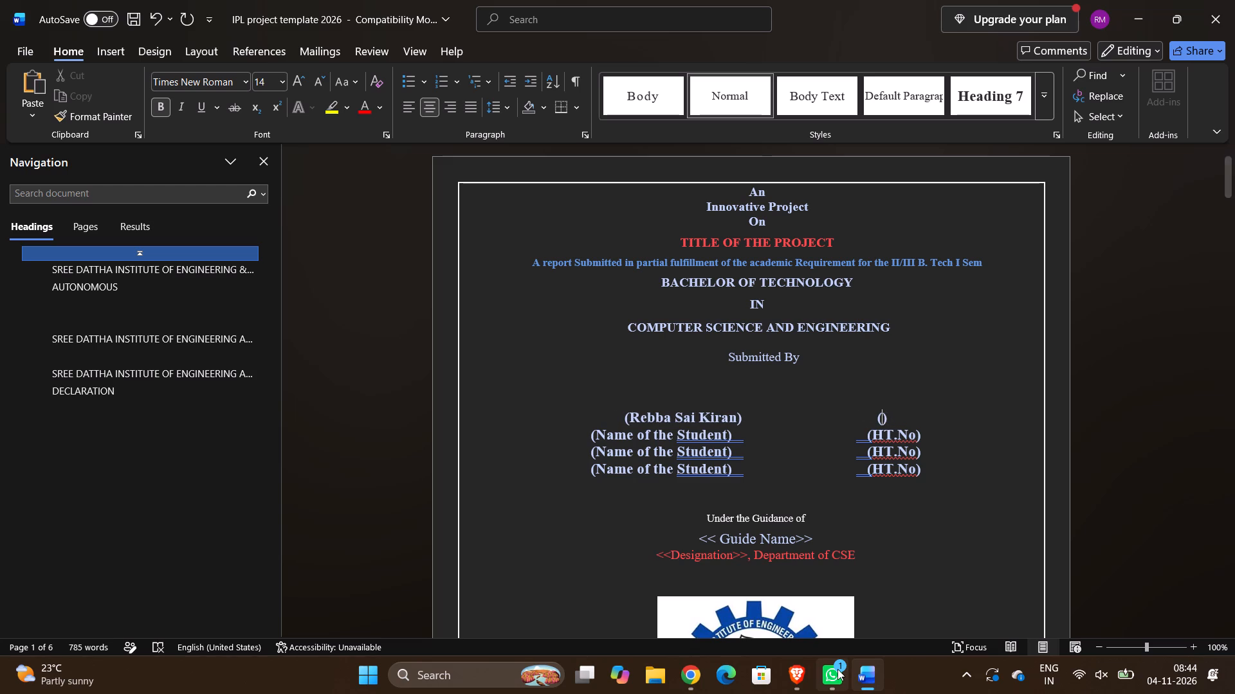
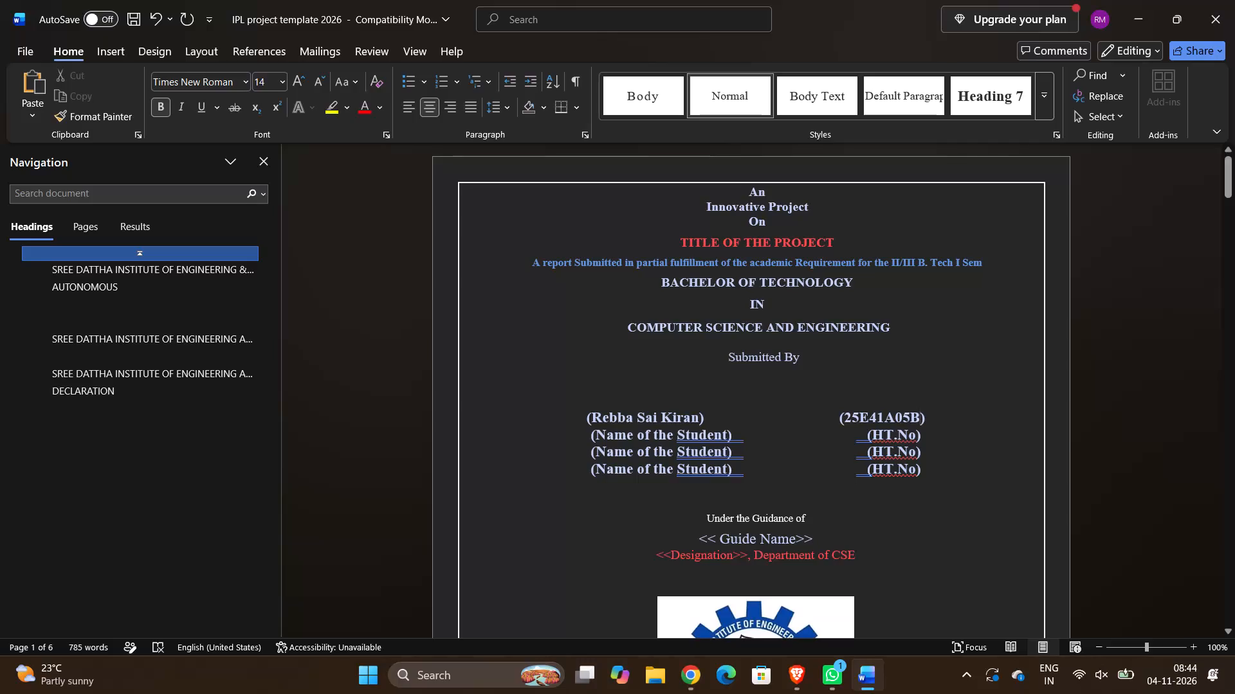
Complete the first student's hall-ticket number by adding its final digit inside the parentheses.
{"action": "key", "text": "1"}
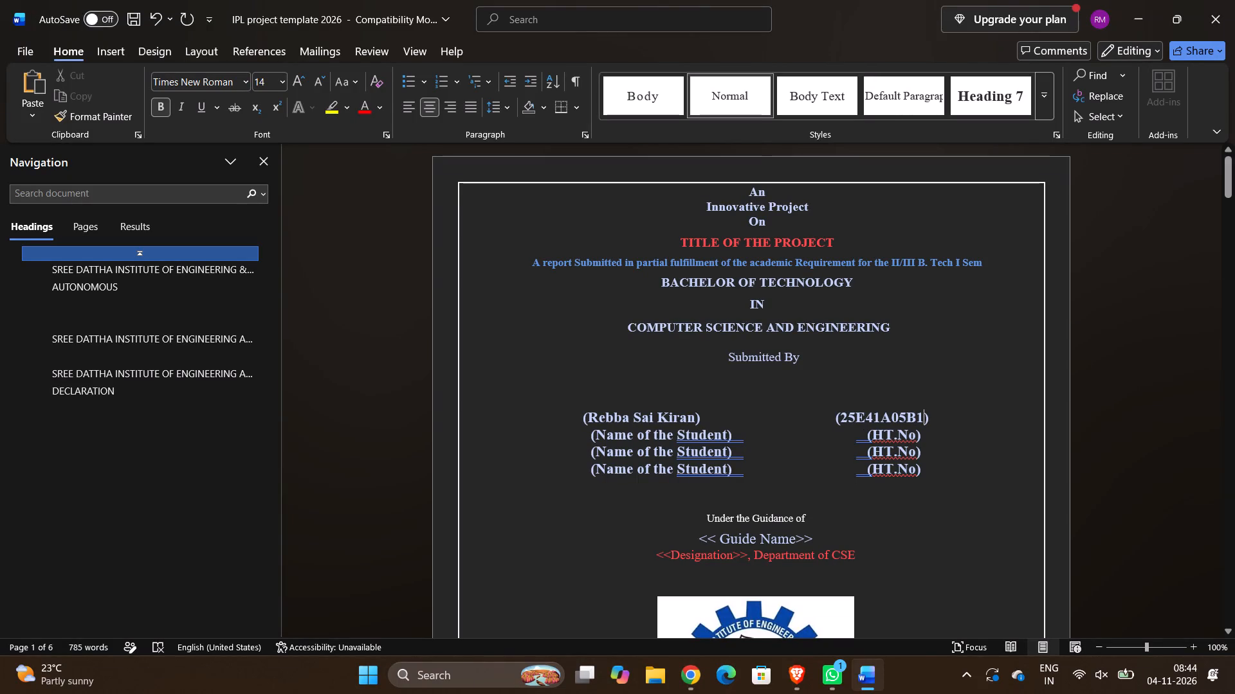
Clear the "Name of the Student" placeholder in the second student row of the cover page, keeping its parentheses.
{"action": "left_click", "coordinate": [726, 434]}
{"action": "key", "text": "BackSpace"}
{"action": "key", "text": "BackSpace"}
{"action": "key", "text": "BackSpace"}
{"action": "key", "text": "BackSpace"}
{"action": "key", "text": "BackSpace"}
{"action": "key", "text": "BackSpace"}
{"action": "key", "text": "BackSpace"}
{"action": "key", "text": "BackSpace"}
{"action": "key", "text": "BackSpace"}
{"action": "key", "text": "BackSpace"}
{"action": "key", "text": "BackSpace"}
{"action": "key", "text": "BackSpace"}
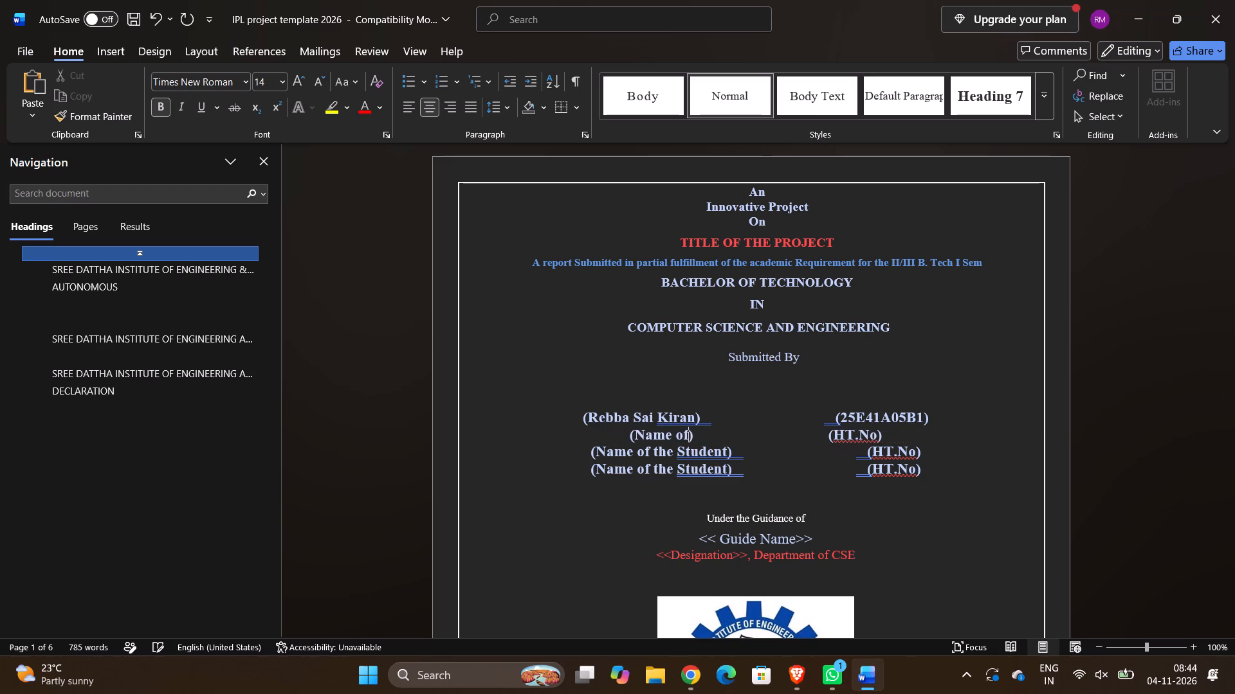
{"action": "key", "text": "BackSpace"}
{"action": "key", "text": "BackSpace"}
{"action": "key", "text": "BackSpace"}
{"action": "key", "text": "BackSpace"}
{"action": "key", "text": "BackSpace"}
{"action": "key", "text": "BackSpace"}
{"action": "key", "text": "BackSpace"}
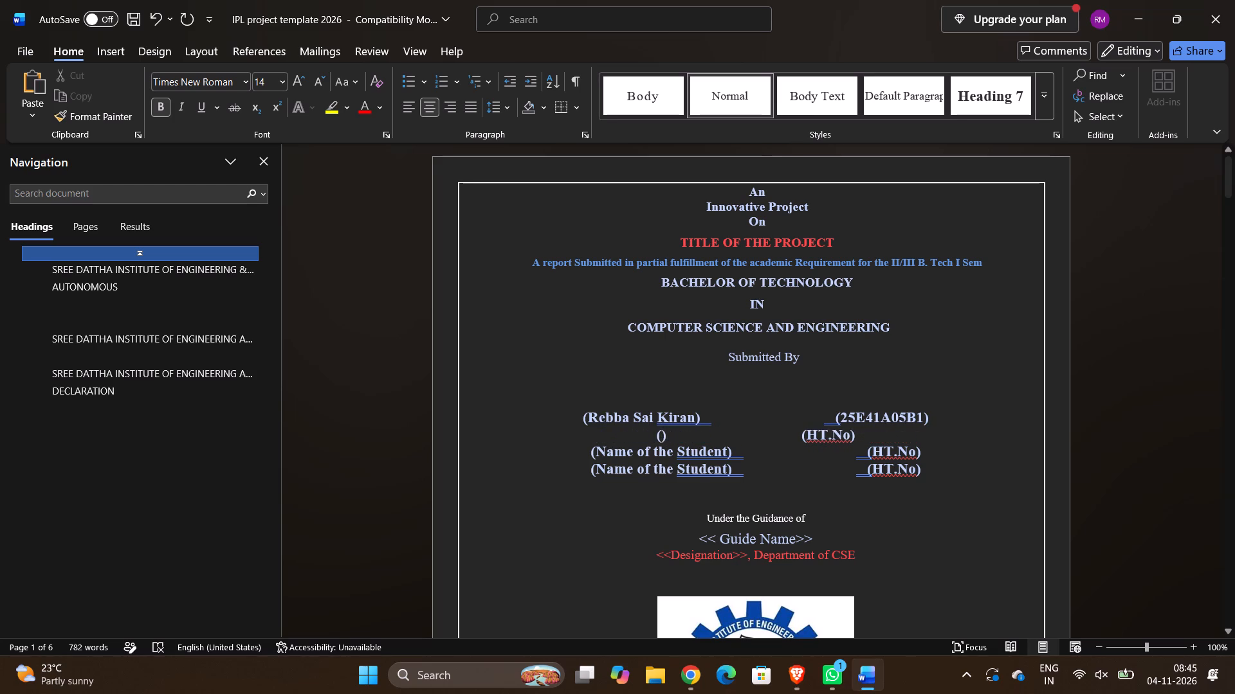
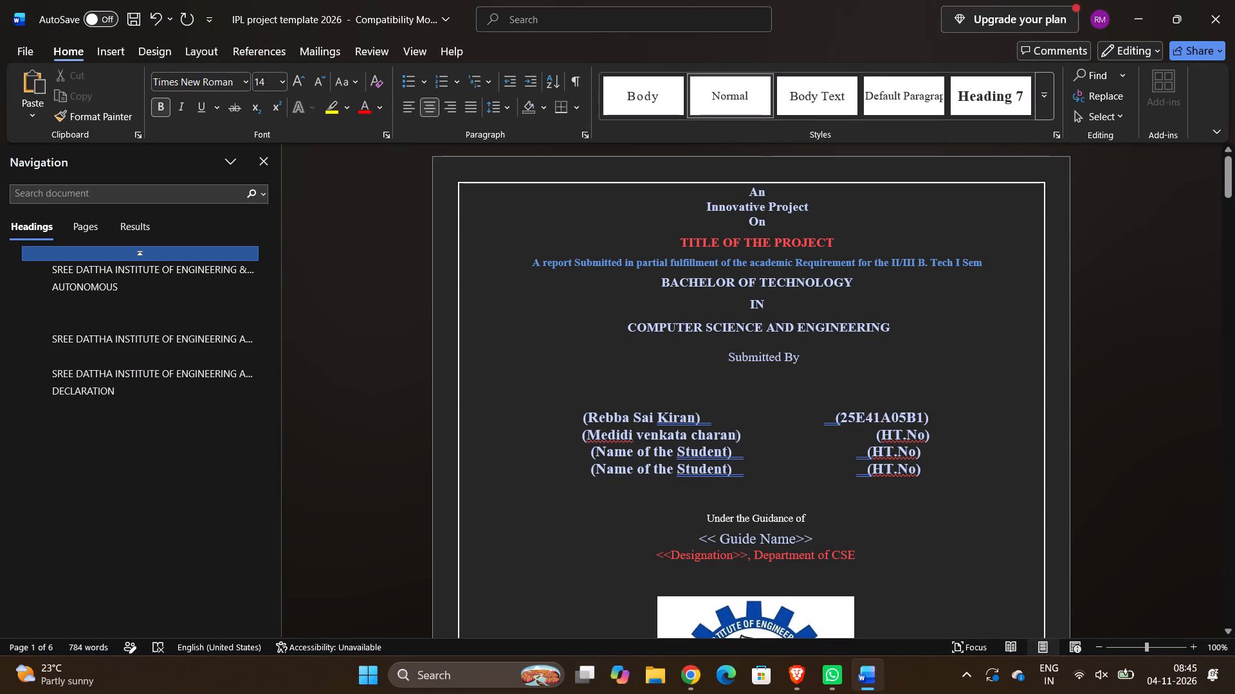
Clear the "HT.No" placeholder in the second student row of the cover page, keeping its parentheses.
{"action": "left_click", "coordinate": [926, 438]}
{"action": "key", "text": "BackSpace"}
{"action": "key", "text": "BackSpace"}
{"action": "key", "text": "BackSpace"}
{"action": "key", "text": "BackSpace"}
{"action": "key", "text": "BackSpace"}
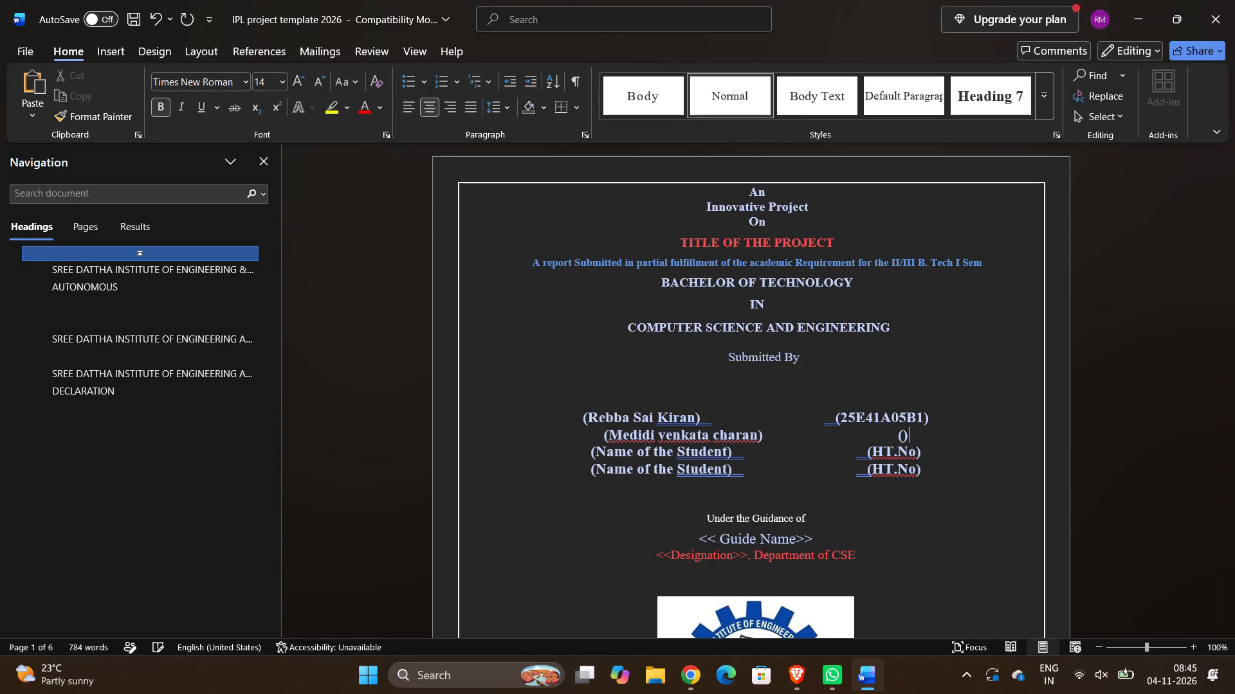
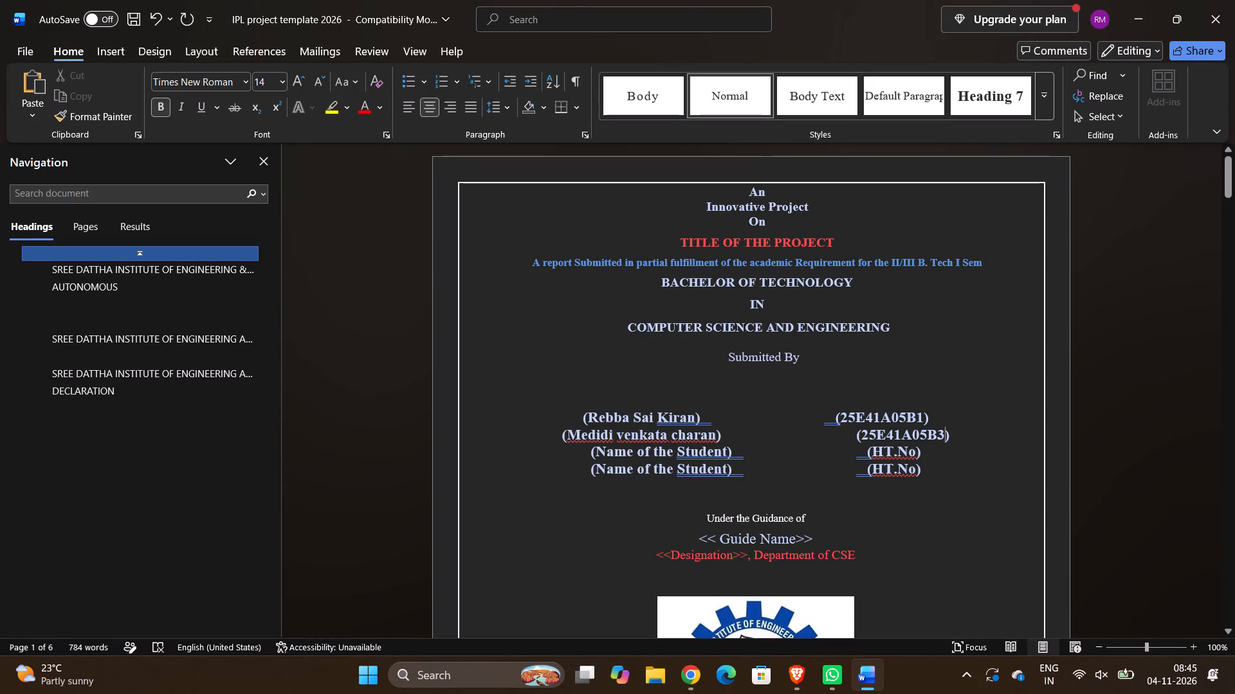
Capitalize the first letters of the second and third words of the student's name in the second row of the cover page.
{"action": "left_click", "coordinate": [624, 438]}
{"action": "key", "text": "BackSpace"}
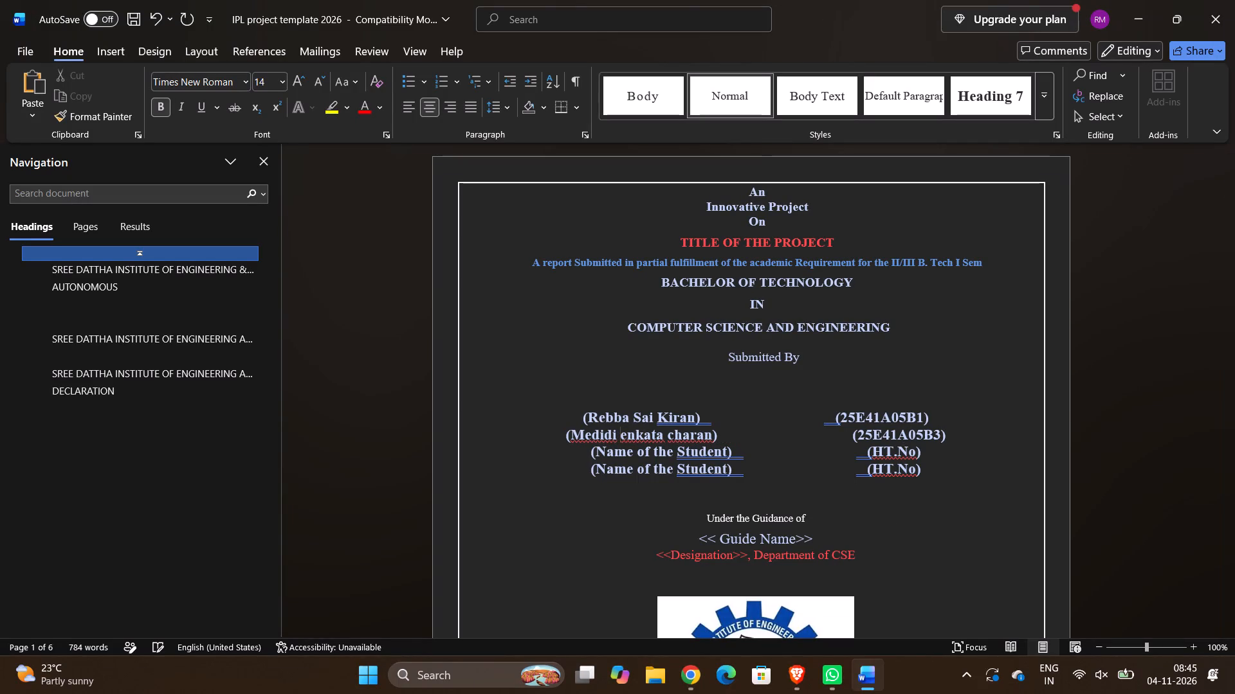
{"action": "key", "text": "shift+v"}
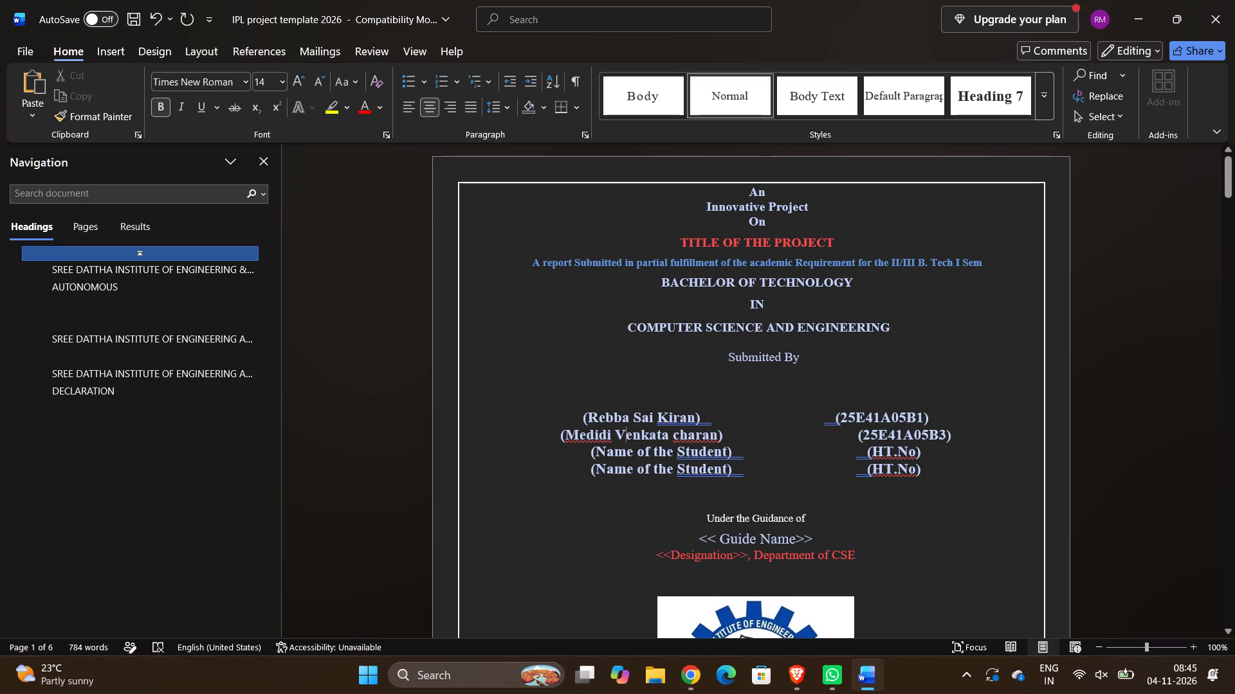
{"action": "left_click", "coordinate": [682, 435]}
{"action": "key", "text": "BackSpace"}
{"action": "key", "text": "shift+v"}
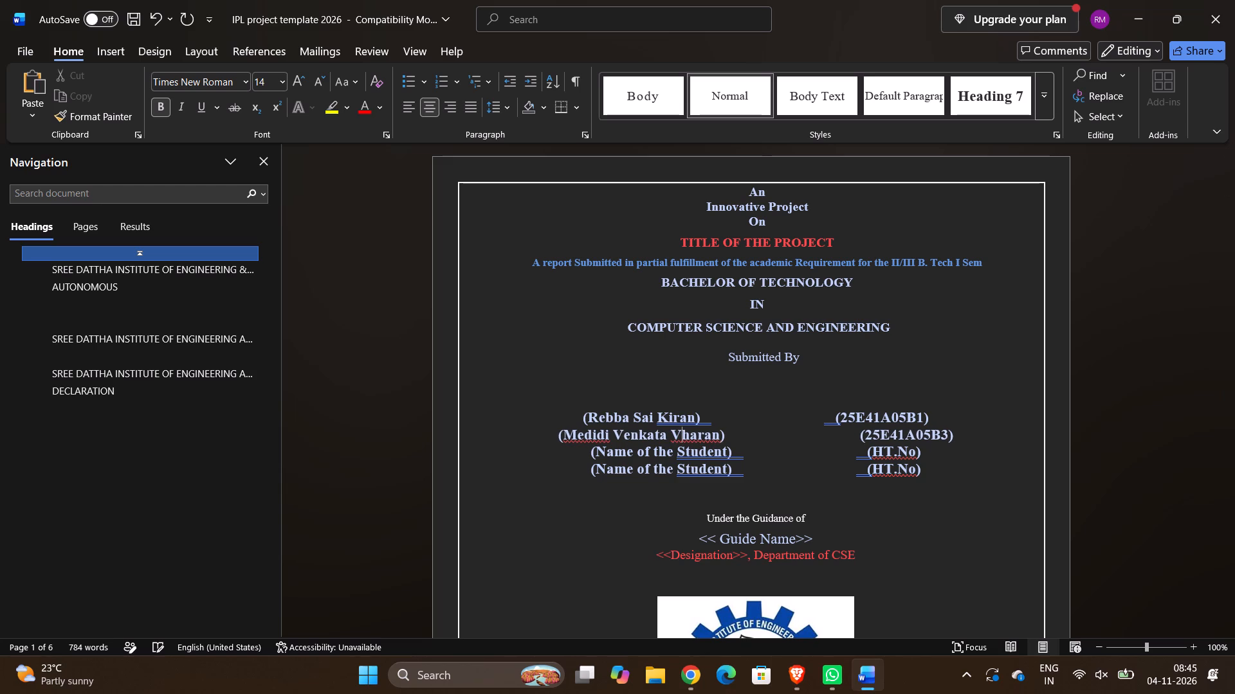
{"action": "key", "text": "BackSpace"}
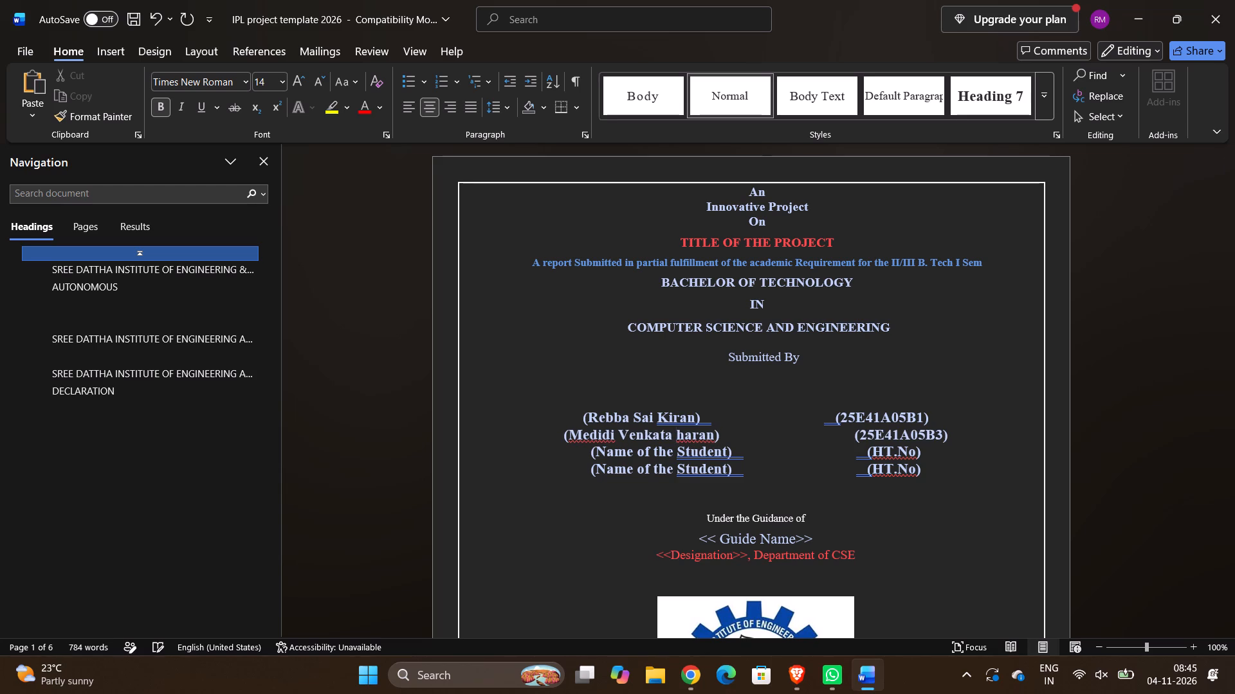
{"action": "key", "text": "shift+c"}
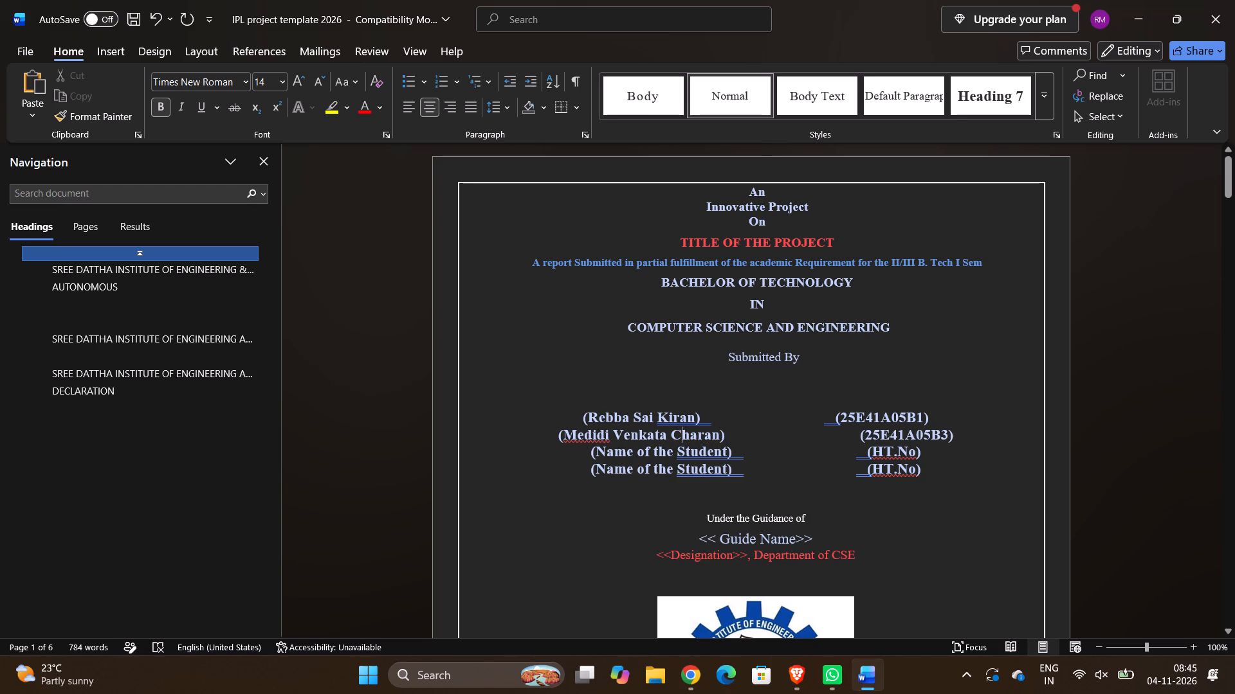
Clear the "Name of the Student" placeholder in the third student row of the cover page, keeping its parentheses.
{"action": "left_click", "coordinate": [727, 453]}
{"action": "key", "text": "BackSpace"}
{"action": "key", "text": "BackSpace"}
{"action": "key", "text": "BackSpace"}
{"action": "key", "text": "BackSpace"}
{"action": "key", "text": "BackSpace"}
{"action": "key", "text": "BackSpace"}
{"action": "key", "text": "BackSpace"}
{"action": "key", "text": "BackSpace"}
{"action": "key", "text": "BackSpace"}
{"action": "key", "text": "BackSpace"}
{"action": "key", "text": "BackSpace"}
{"action": "key", "text": "BackSpace"}
{"action": "key", "text": "BackSpace"}
{"action": "key", "text": "BackSpace"}
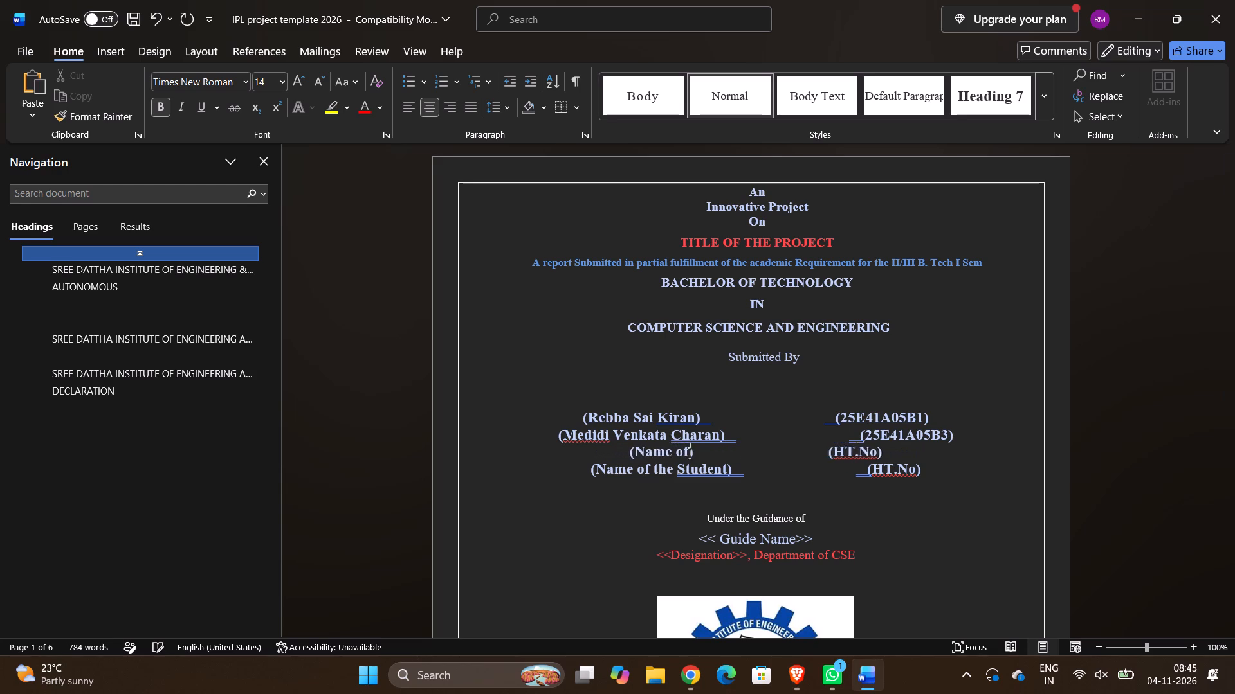
{"action": "key", "text": "BackSpace"}
{"action": "key", "text": "BackSpace"}
{"action": "key", "text": "BackSpace"}
{"action": "key", "text": "BackSpace"}
{"action": "key", "text": "BackSpace"}
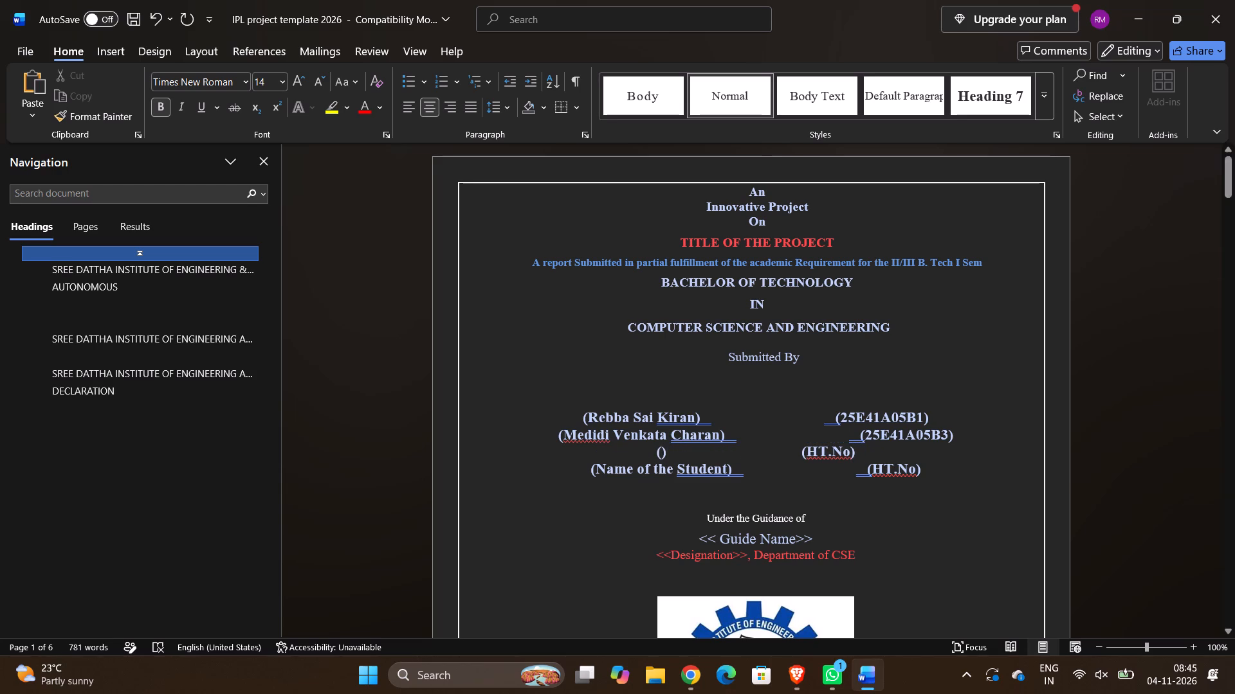
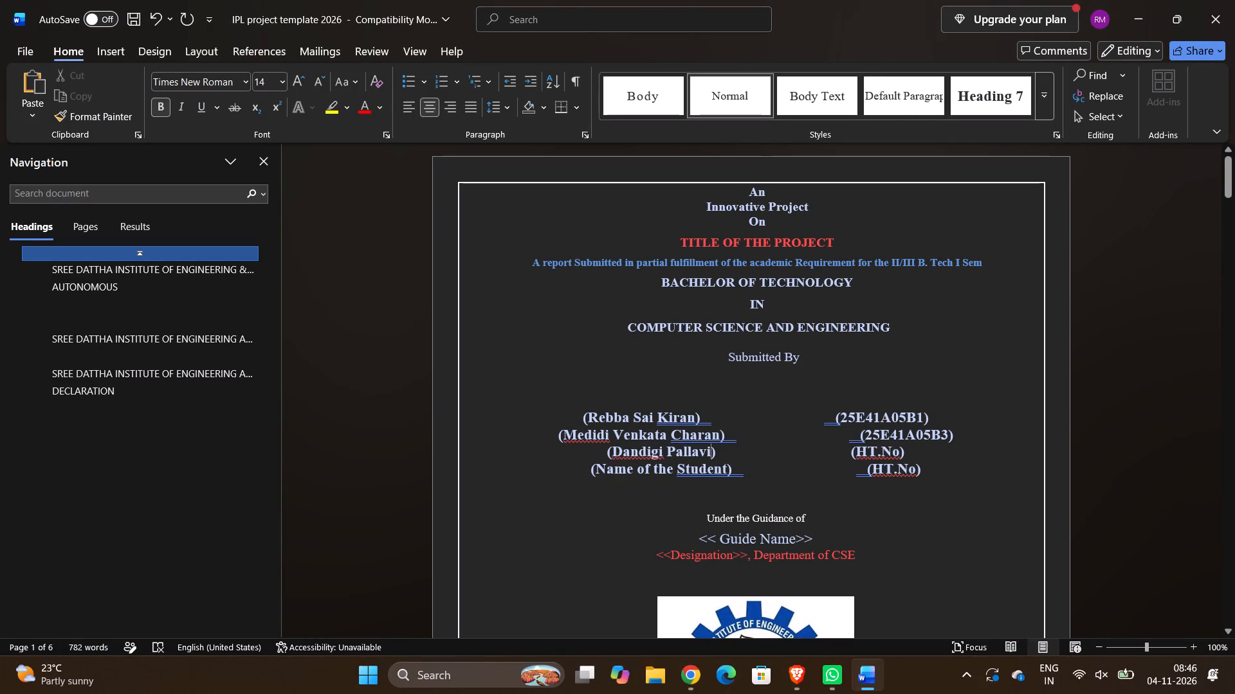
Clear the "HT.No" placeholder in the third student row of the cover page, keeping its parentheses.
{"action": "left_click", "coordinate": [899, 454]}
{"action": "key", "text": "BackSpace"}
{"action": "key", "text": "BackSpace"}
{"action": "key", "text": "BackSpace"}
{"action": "key", "text": "BackSpace"}
{"action": "key", "text": "BackSpace"}
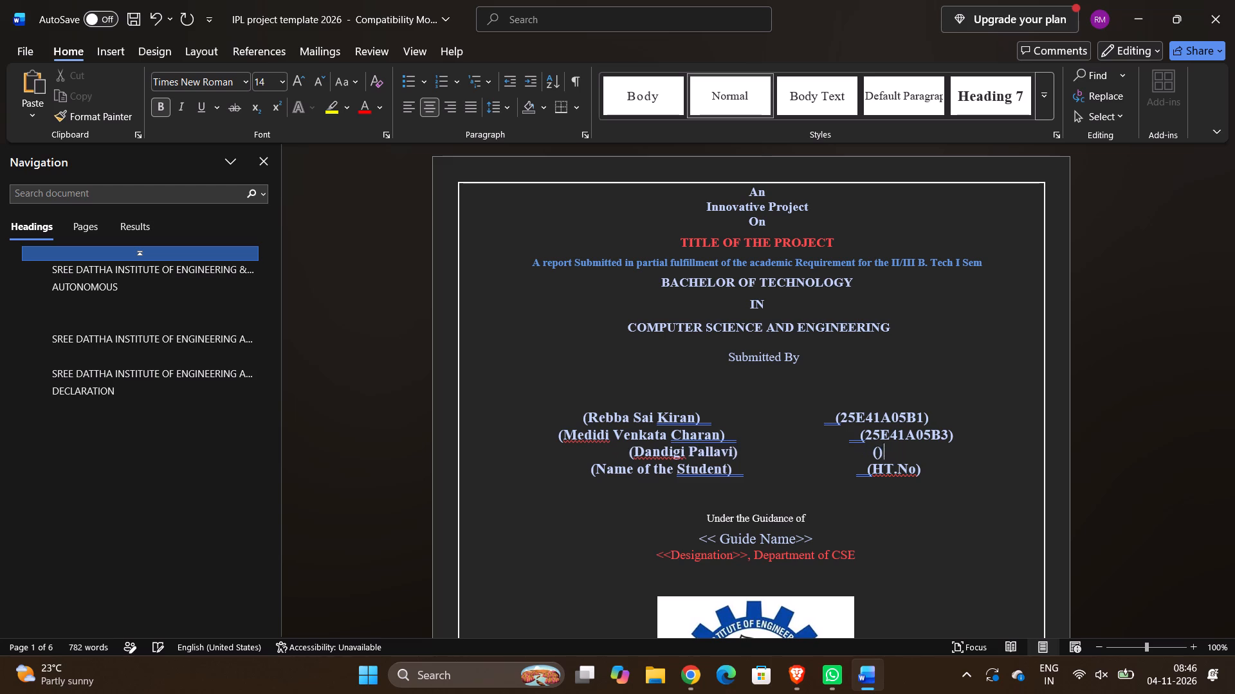
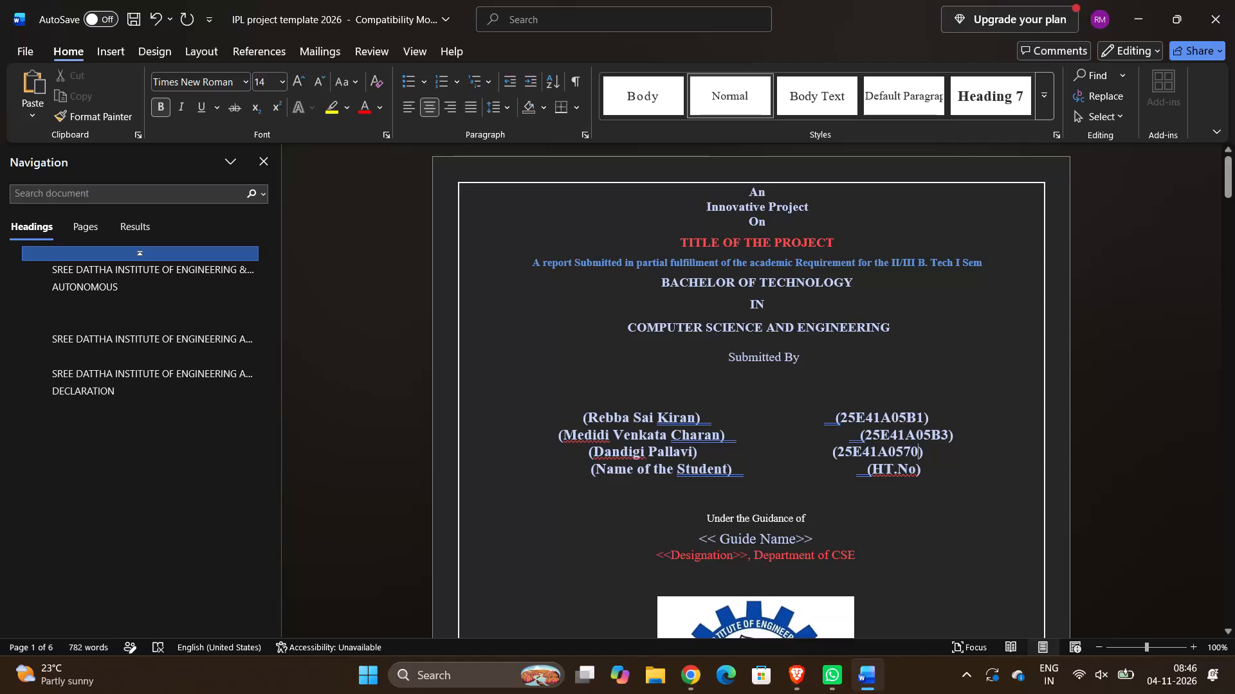
Correct the last digit of the third student's hall-ticket number on the cover page to 9.
{"action": "key", "text": "BackSpace"}
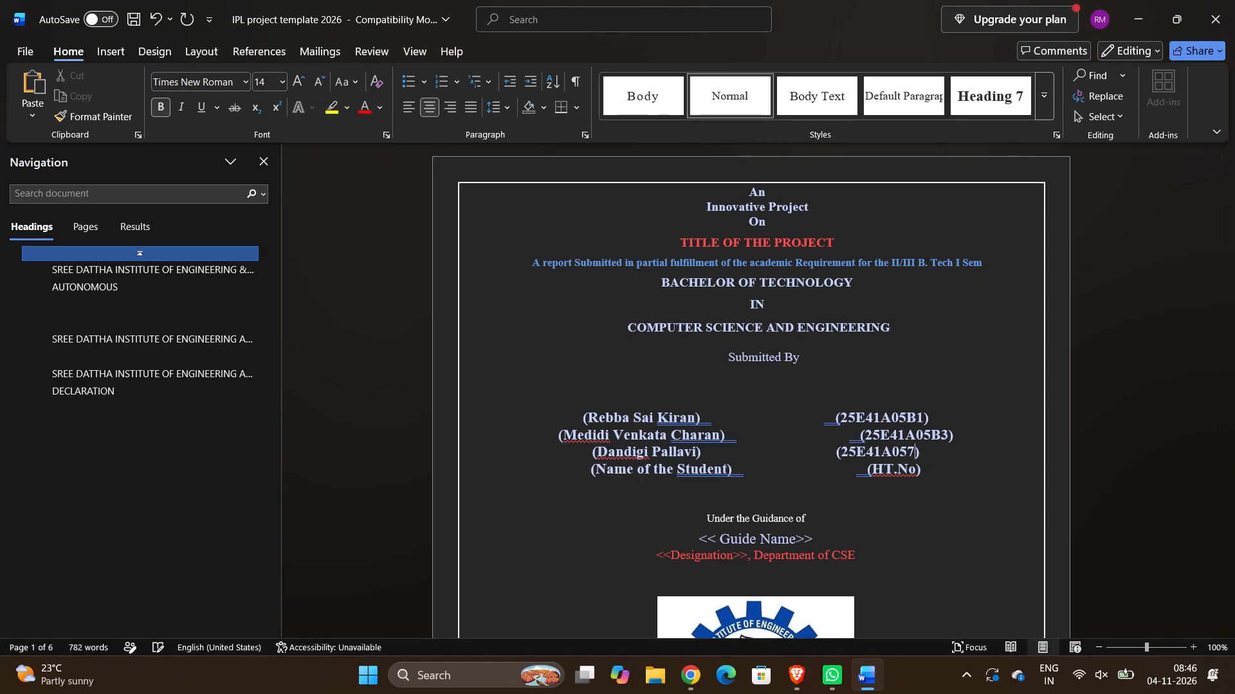
{"action": "key", "text": "9"}
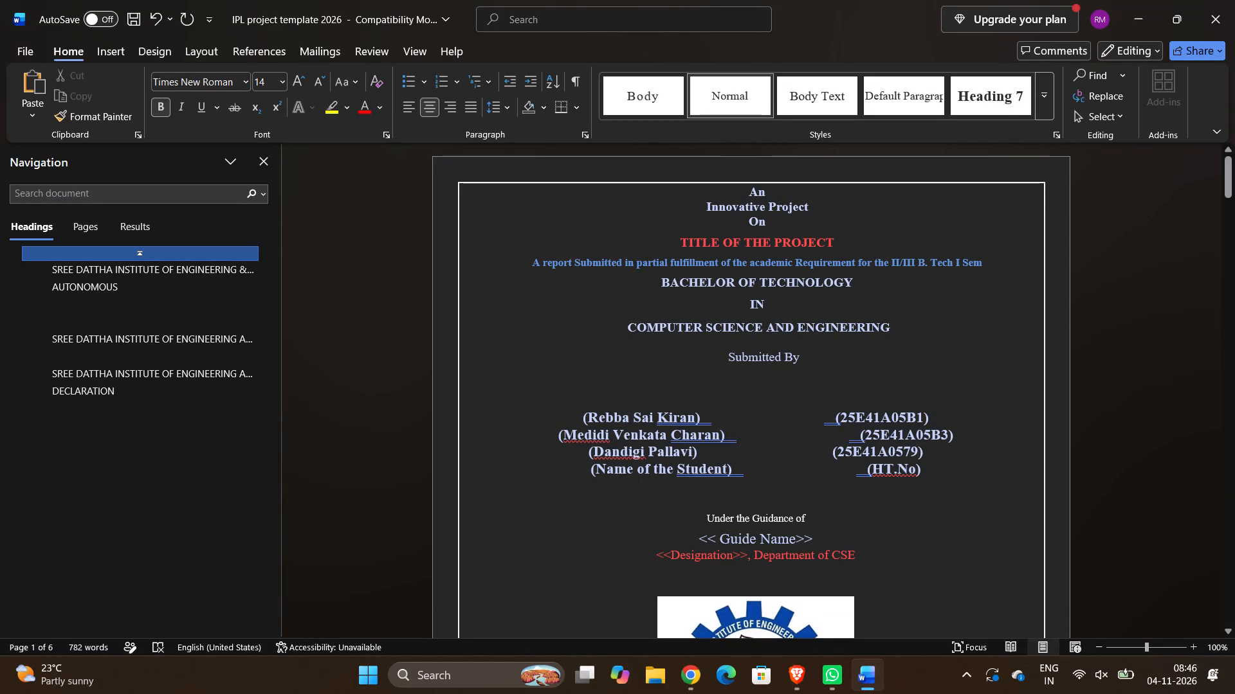
Clear the "Name of the Student" placeholder in the fourth student row of the cover page, keeping its parentheses.
{"action": "left_click", "coordinate": [727, 471]}
{"action": "key", "text": "BackSpace"}
{"action": "key", "text": "BackSpace"}
{"action": "key", "text": "BackSpace"}
{"action": "key", "text": "BackSpace"}
{"action": "key", "text": "BackSpace"}
{"action": "key", "text": "BackSpace"}
{"action": "key", "text": "BackSpace"}
{"action": "key", "text": "BackSpace"}
{"action": "key", "text": "BackSpace"}
{"action": "key", "text": "BackSpace"}
{"action": "key", "text": "BackSpace"}
{"action": "key", "text": "BackSpace"}
{"action": "key", "text": "BackSpace"}
{"action": "key", "text": "BackSpace"}
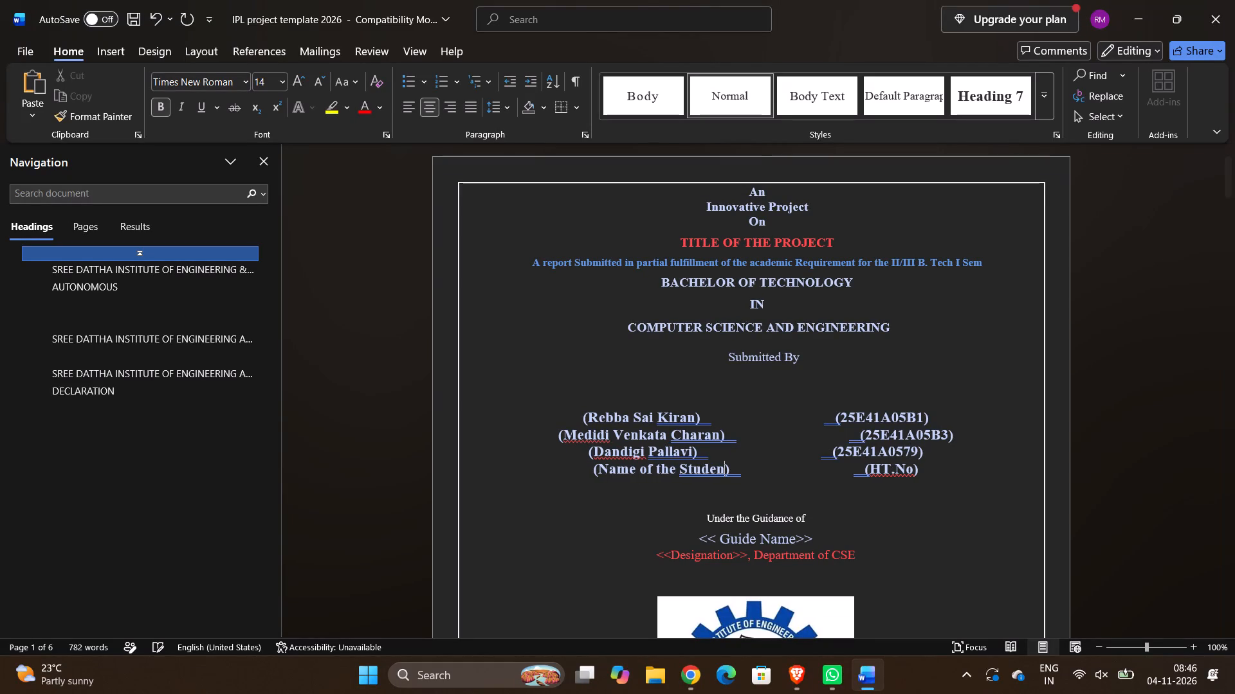
{"action": "key", "text": "BackSpace"}
{"action": "key", "text": "BackSpace"}
{"action": "key", "text": "BackSpace"}
{"action": "key", "text": "BackSpace"}
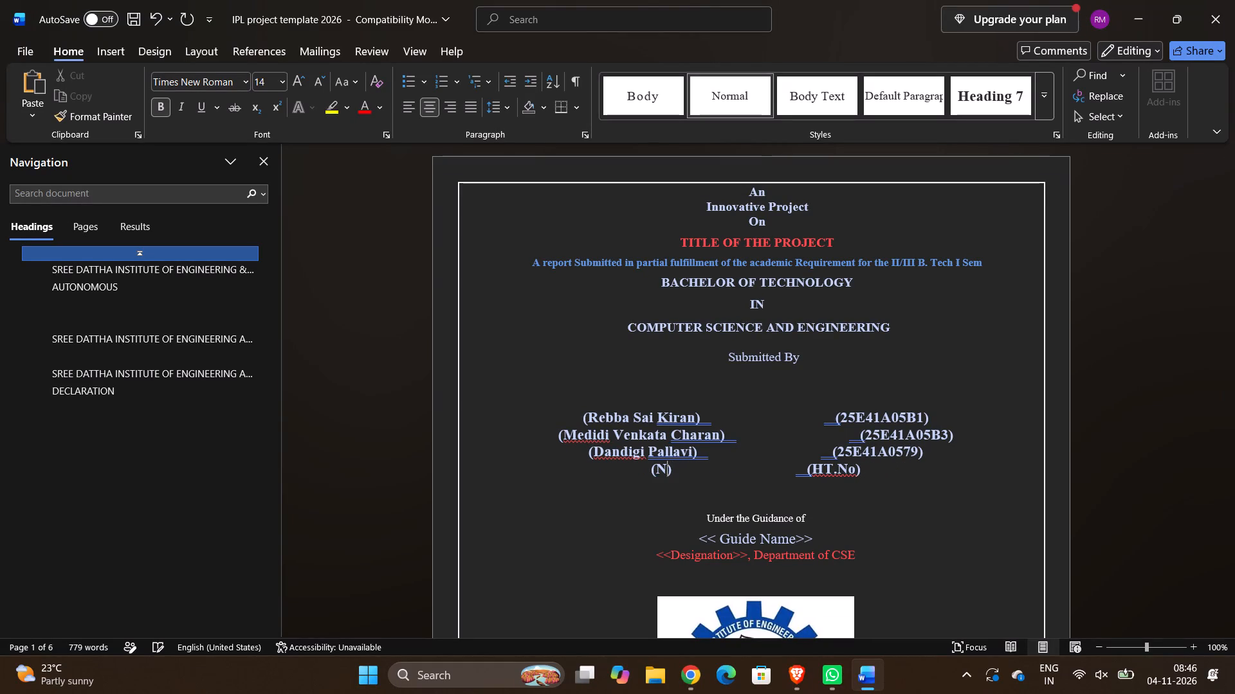
{"action": "key", "text": "BackSpace"}
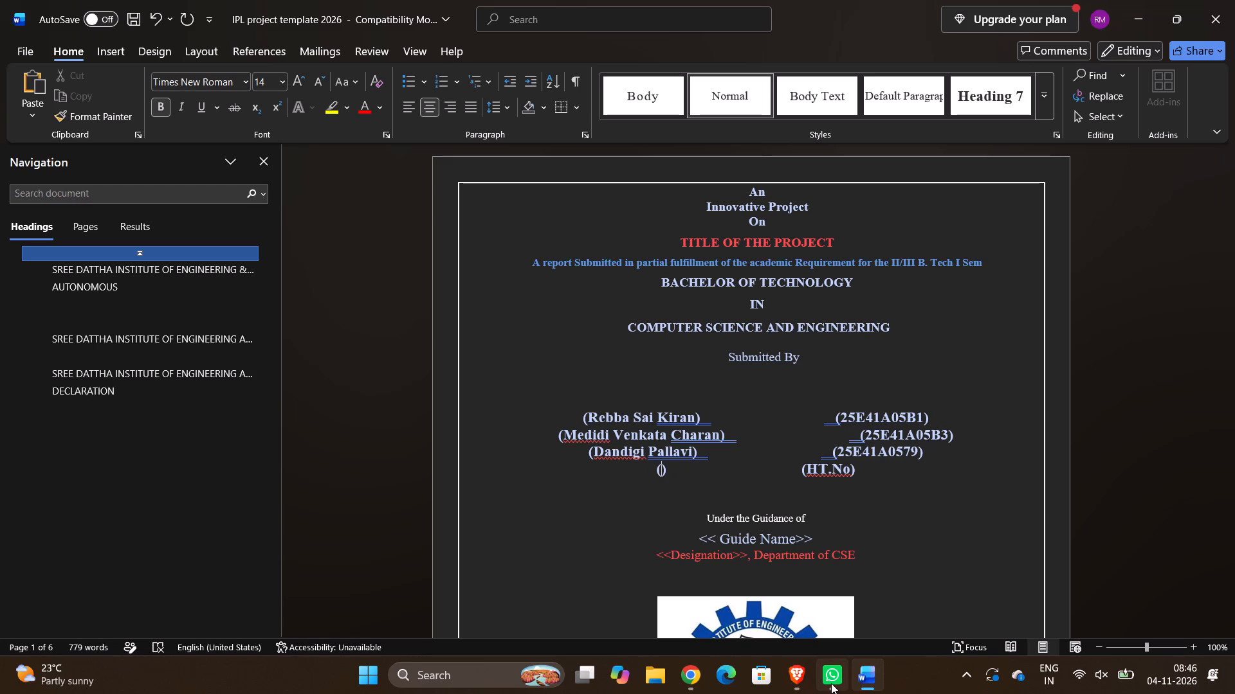
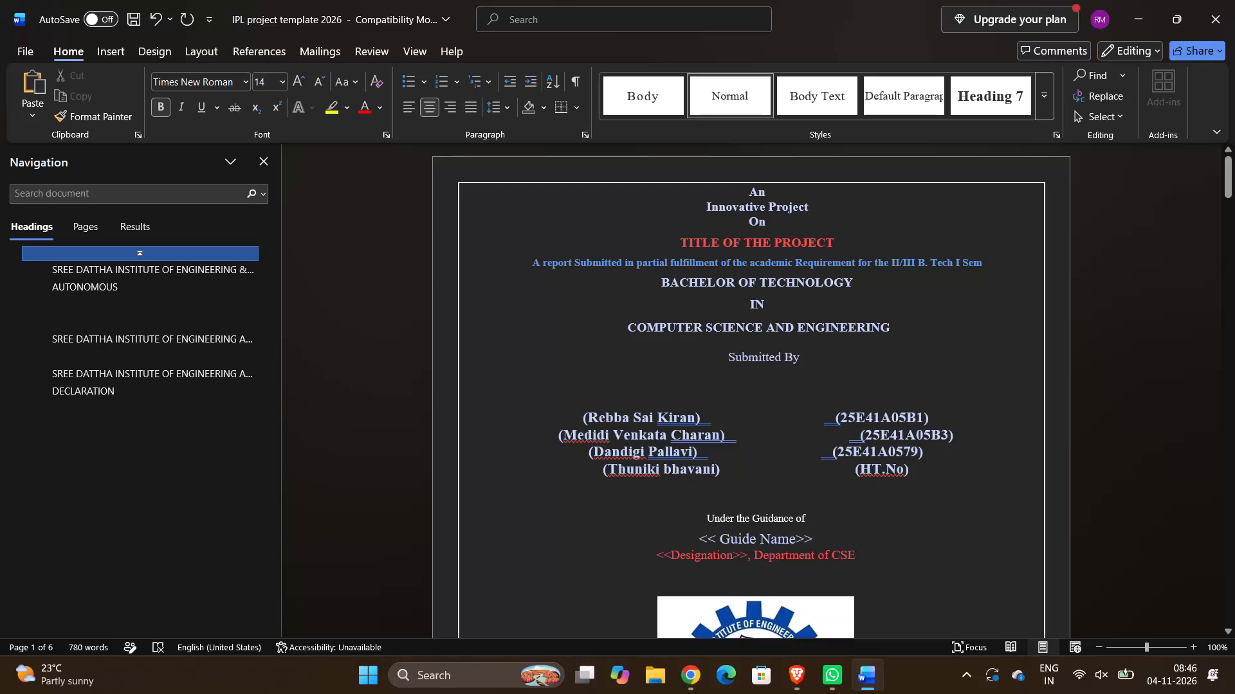
Capitalize the initial b of the second word in the fourth student's name on the cover page.
{"action": "left_click", "coordinate": [673, 472]}
{"action": "key", "text": "BackSpace"}
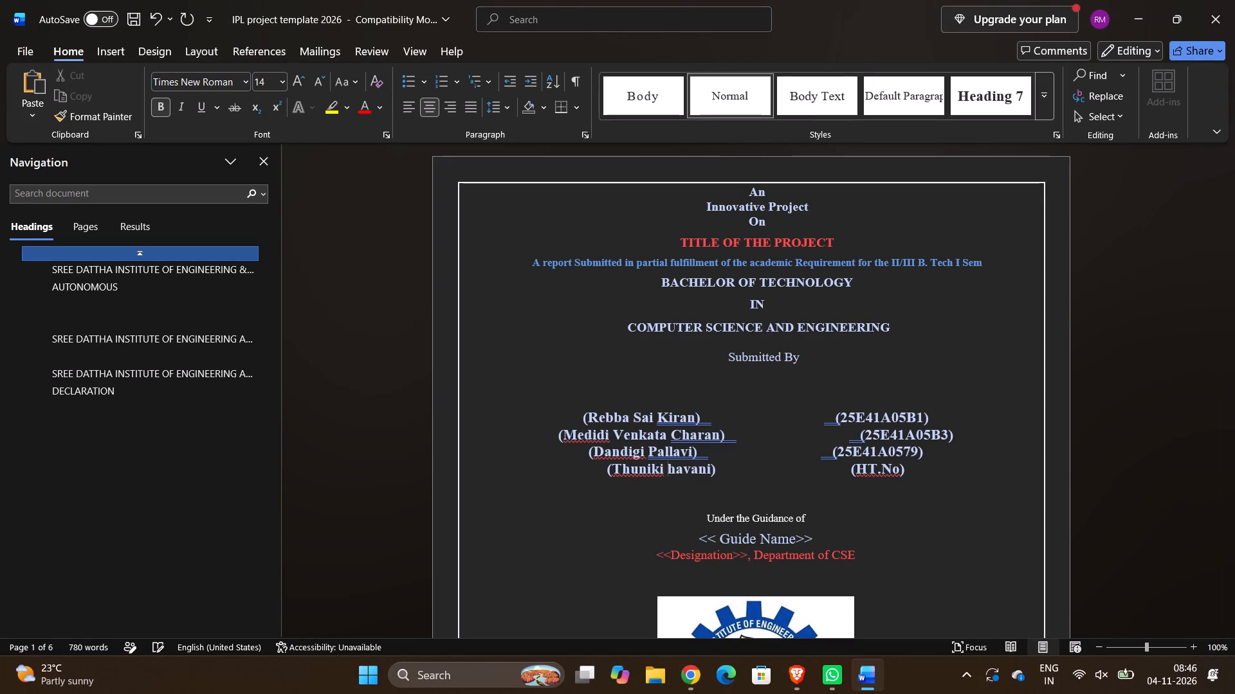
{"action": "key", "text": "shift+b"}
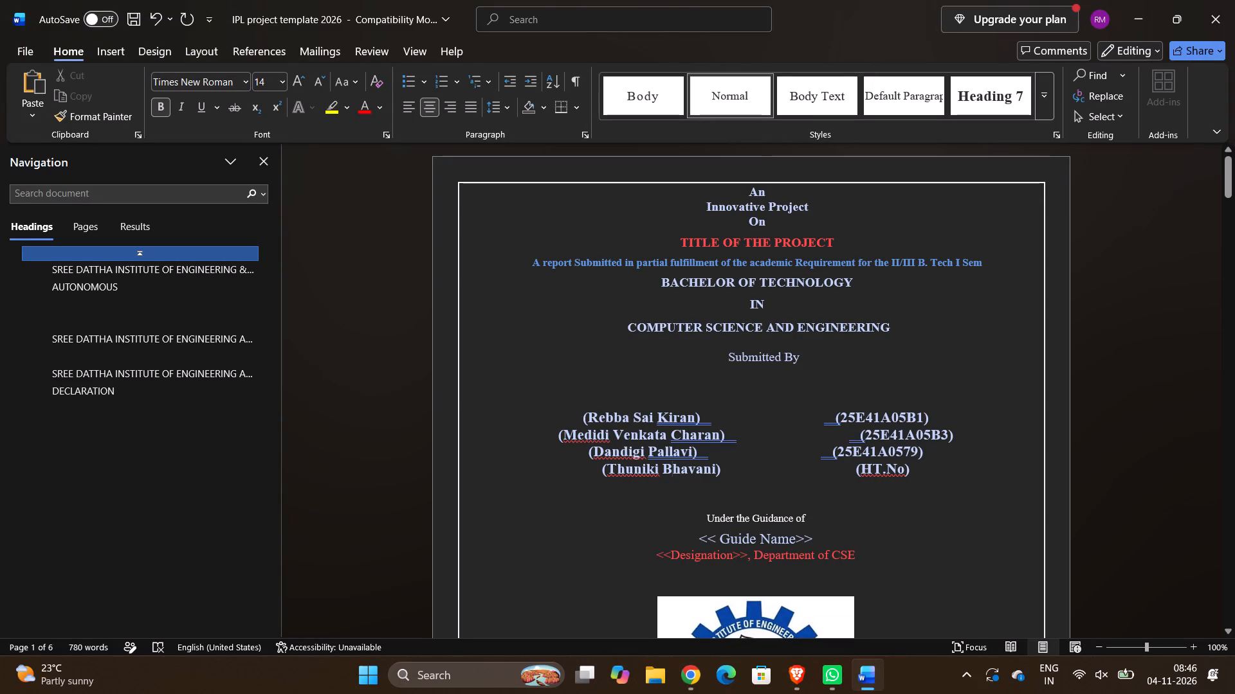
Clear the "HT.No" placeholder in the fourth student row of the cover page, keeping its parentheses.
{"action": "left_click", "coordinate": [907, 470]}
{"action": "key", "text": "Left"}
{"action": "key", "text": "BackSpace"}
{"action": "key", "text": "BackSpace"}
{"action": "key", "text": "BackSpace"}
{"action": "key", "text": "BackSpace"}
{"action": "key", "text": "BackSpace"}
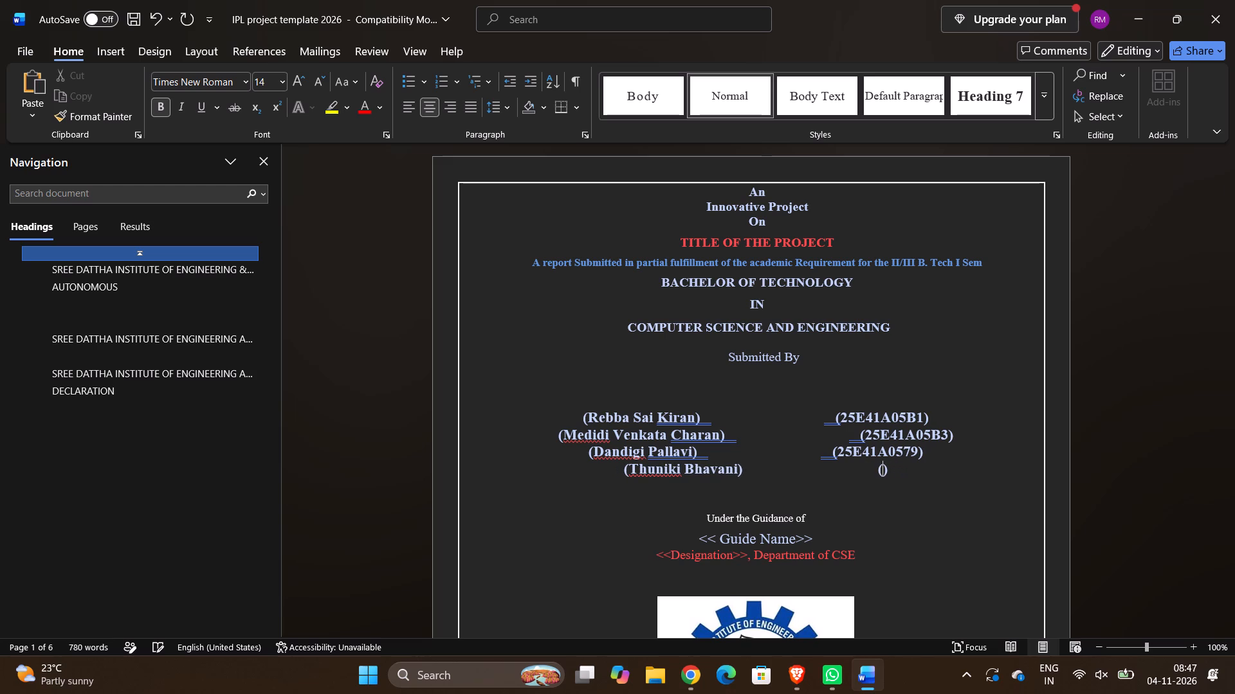
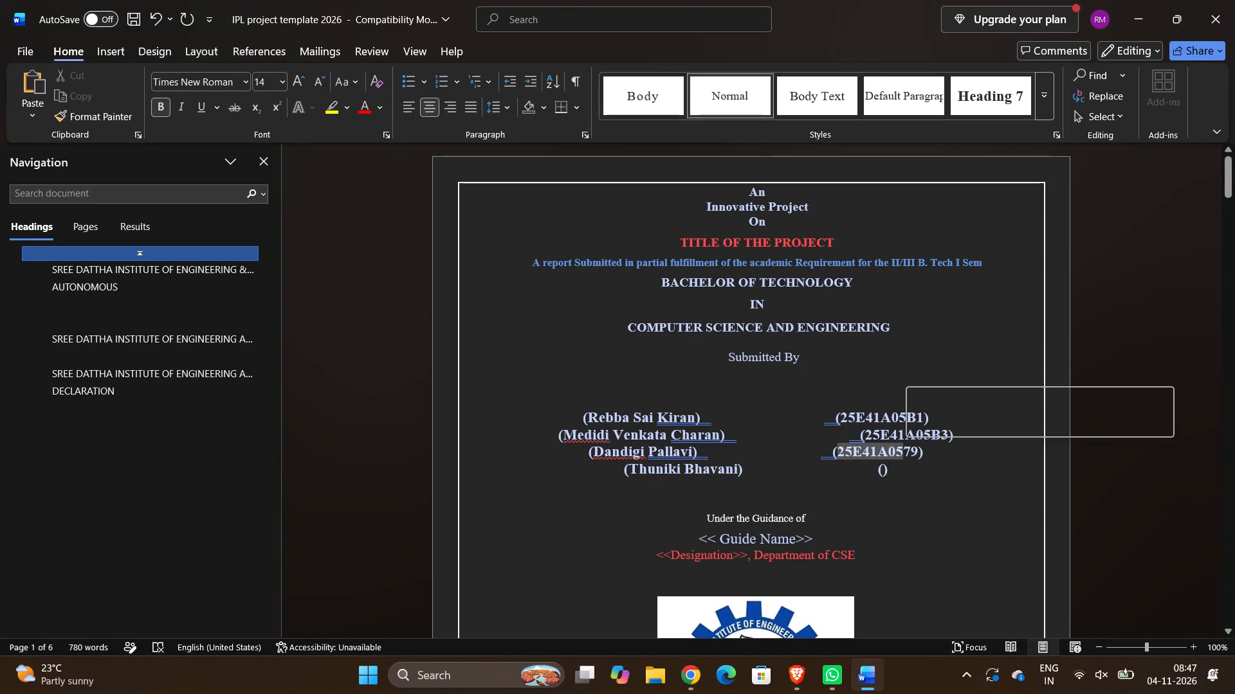
Fill in the fourth student's hall-ticket number between the empty parentheses, reusing the prefix of the third student's number and adding the final two digits.
{"action": "key", "text": "ctrl+c"}
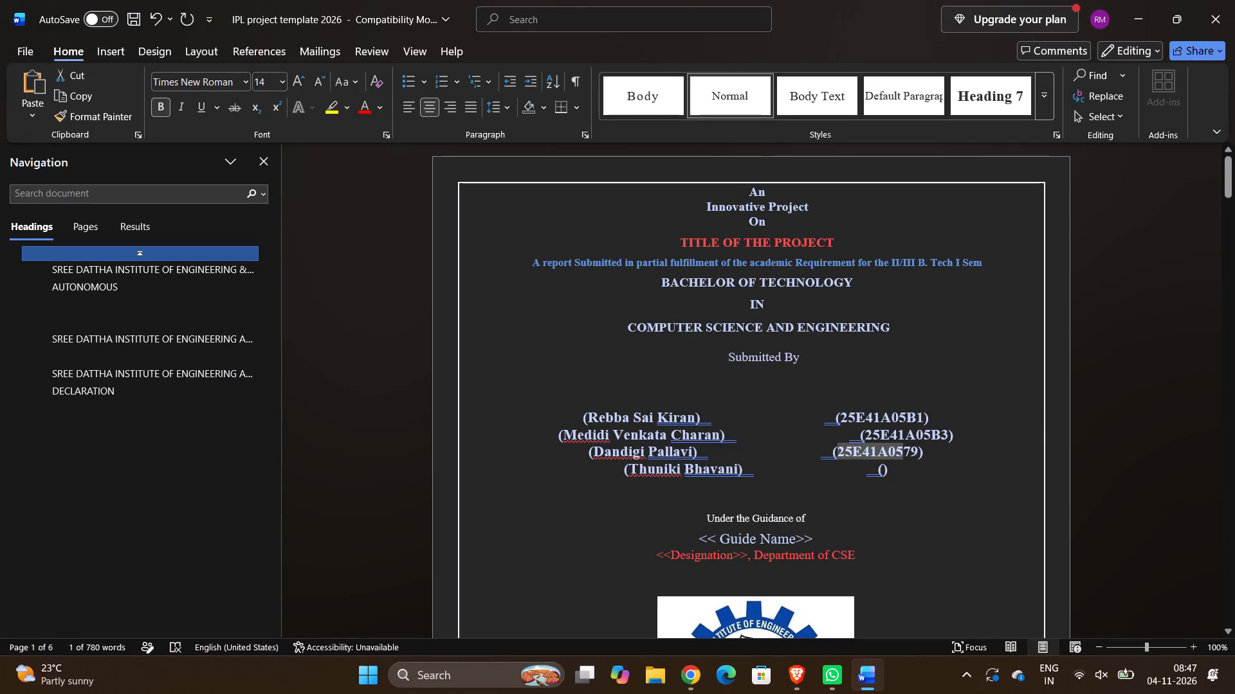
{"action": "left_click", "coordinate": [882, 473]}
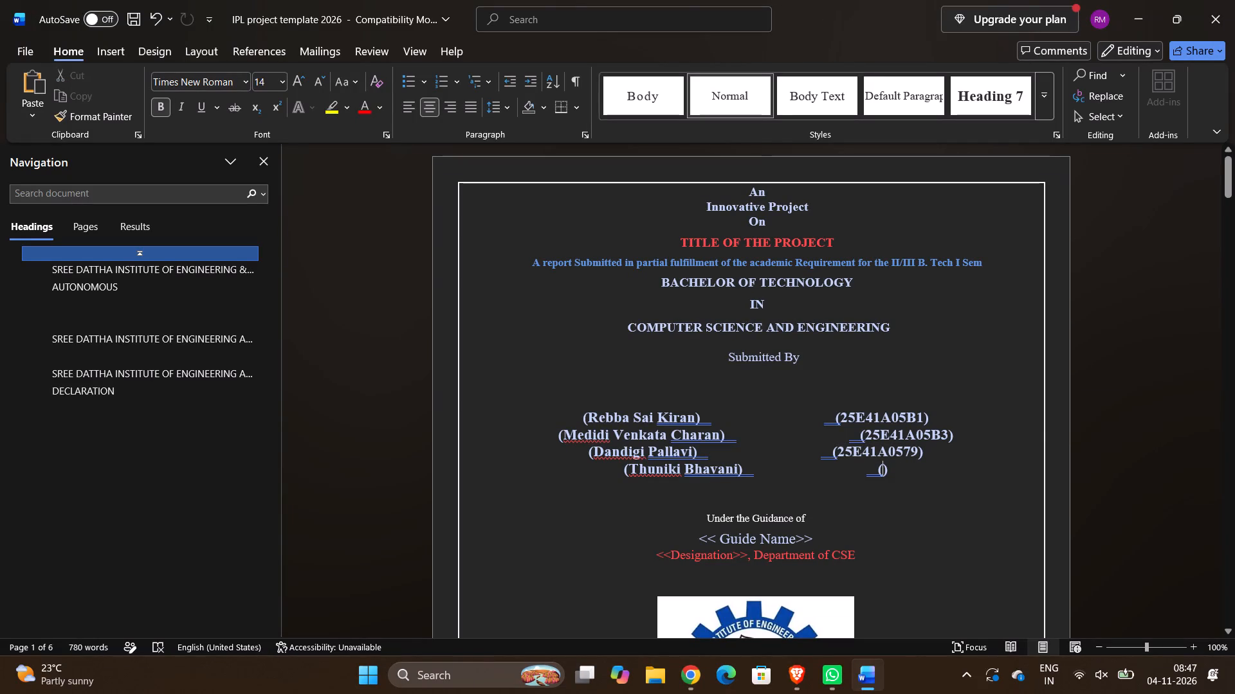
{"action": "key", "text": "ctrl+v"}
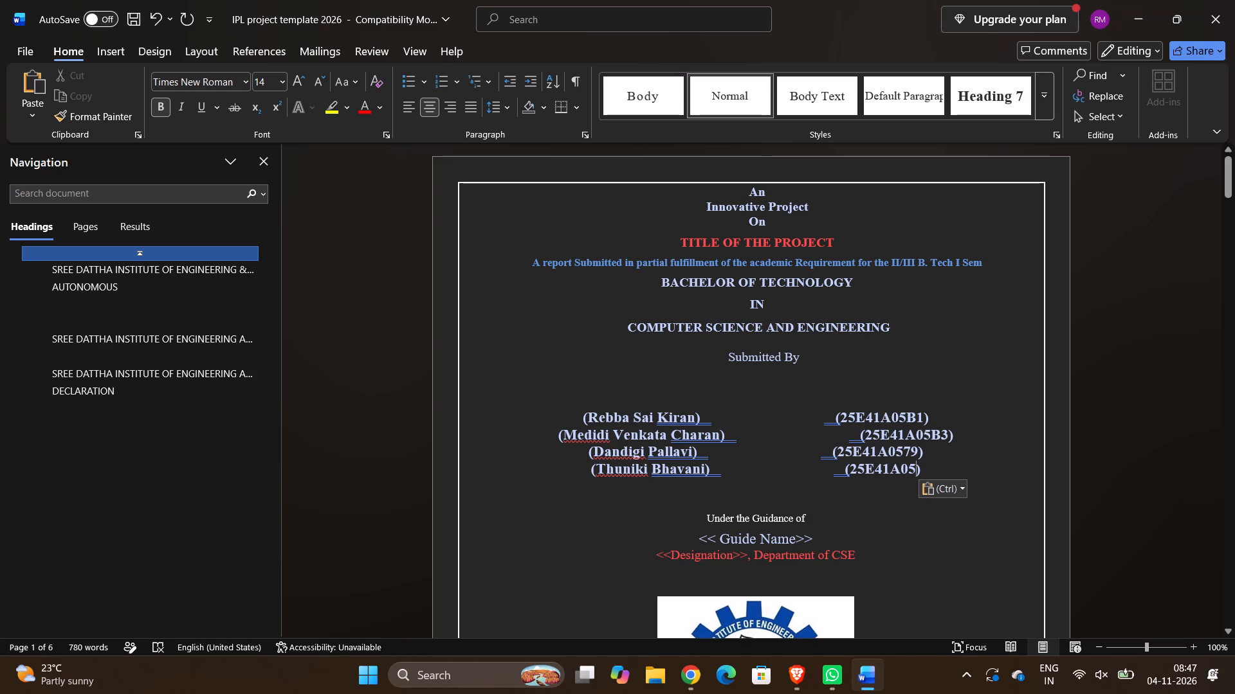
{"action": "type", "text": "93"}
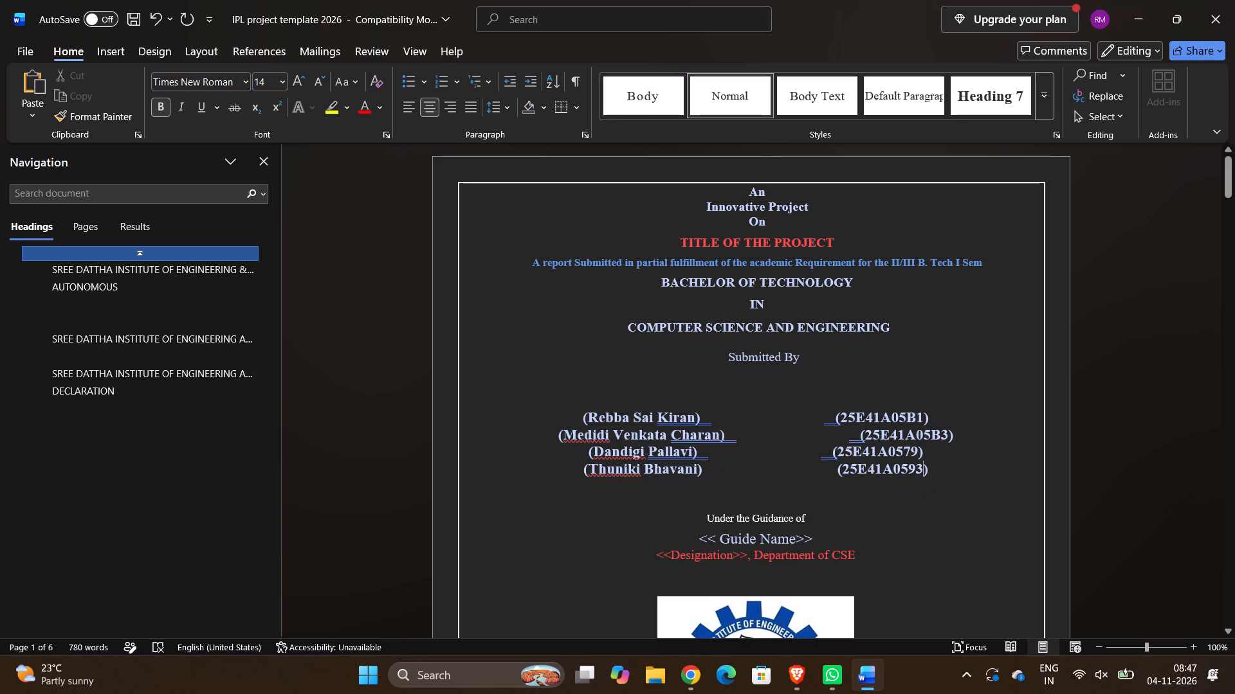
Replace the "<< Guide Name>>" placeholder under "Under the Guidance of" on the cover page with the guide's name, prefixed "Mrs.".
{"action": "scroll", "coordinate": [887, 512], "scroll_direction": "down", "scroll_amount": 1}
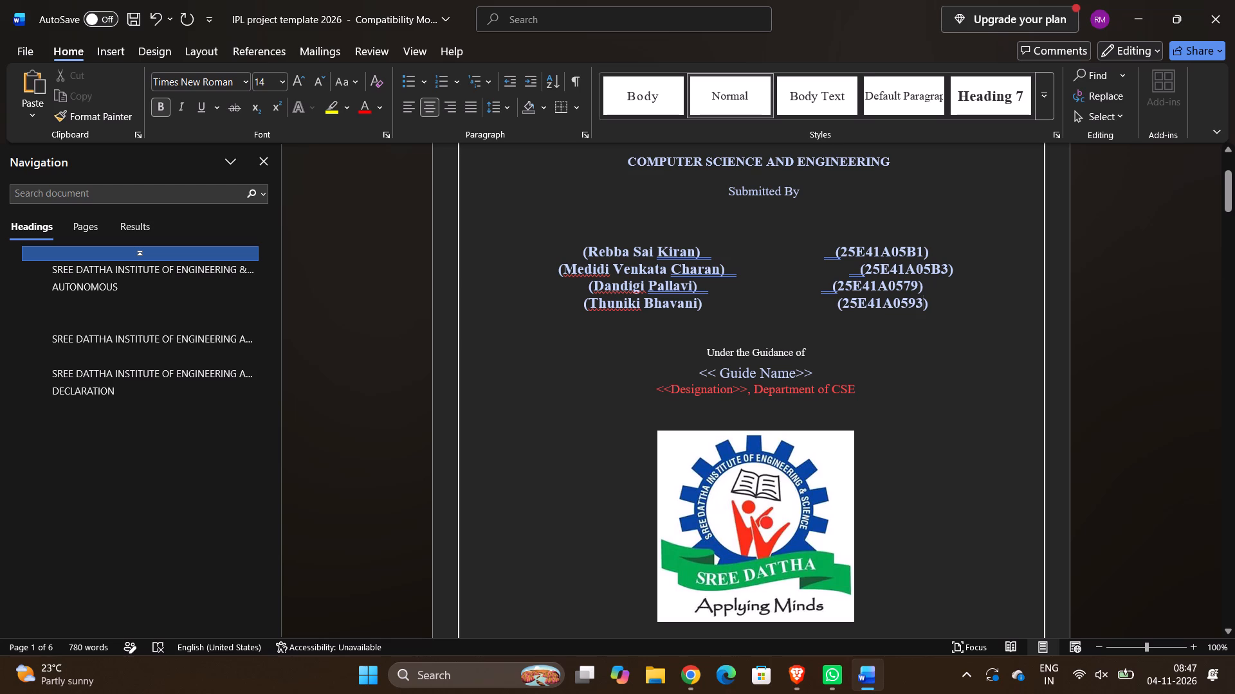
{"action": "left_click", "coordinate": [818, 374]}
{"action": "key", "text": "BackSpace"}
{"action": "key", "text": "BackSpace"}
{"action": "key", "text": "BackSpace"}
{"action": "key", "text": "BackSpace"}
{"action": "key", "text": "BackSpace"}
{"action": "key", "text": "BackSpace"}
{"action": "key", "text": "BackSpace"}
{"action": "key", "text": "BackSpace"}
{"action": "key", "text": "BackSpace"}
{"action": "key", "text": "BackSpace"}
{"action": "key", "text": "BackSpace"}
{"action": "key", "text": "BackSpace"}
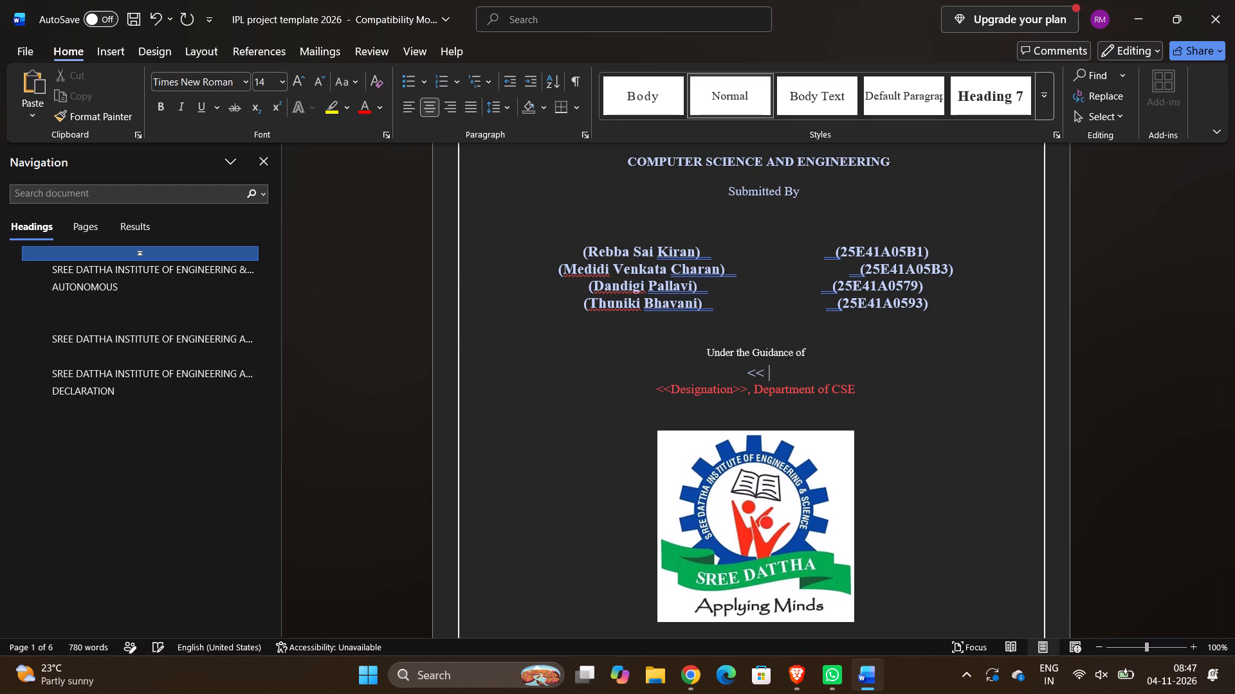
{"action": "key", "text": "BackSpace"}
{"action": "key", "text": "BackSpace"}
{"action": "key", "text": "BackSpace"}
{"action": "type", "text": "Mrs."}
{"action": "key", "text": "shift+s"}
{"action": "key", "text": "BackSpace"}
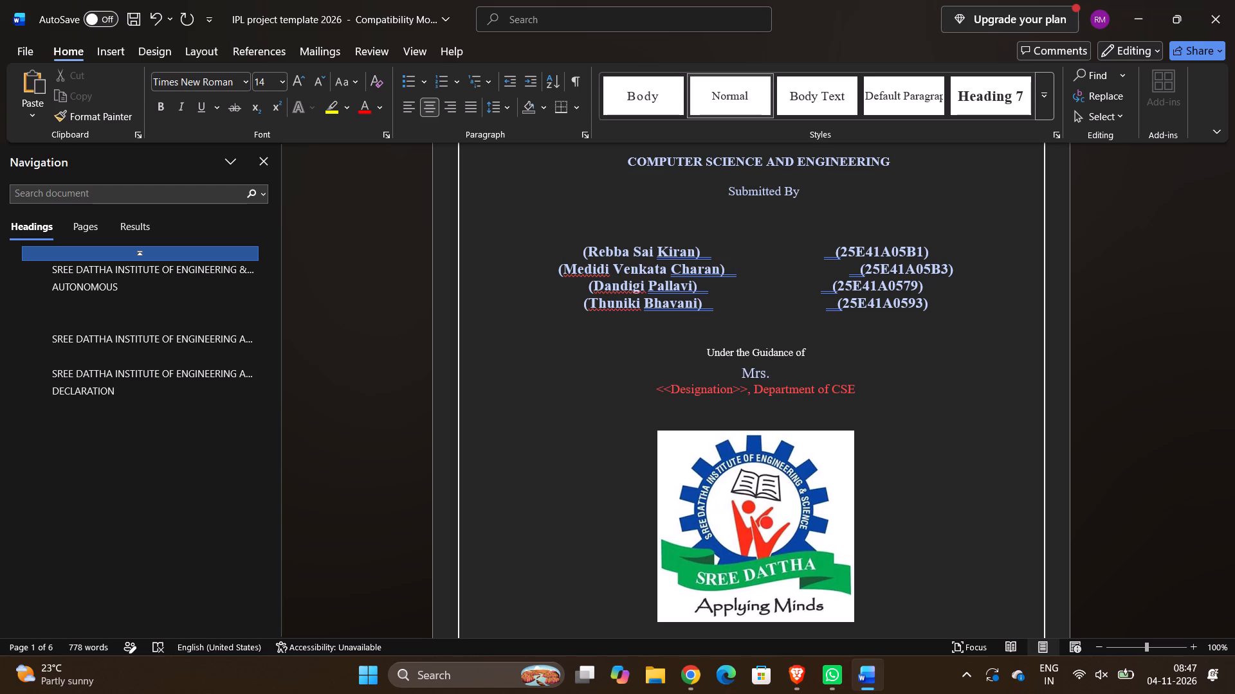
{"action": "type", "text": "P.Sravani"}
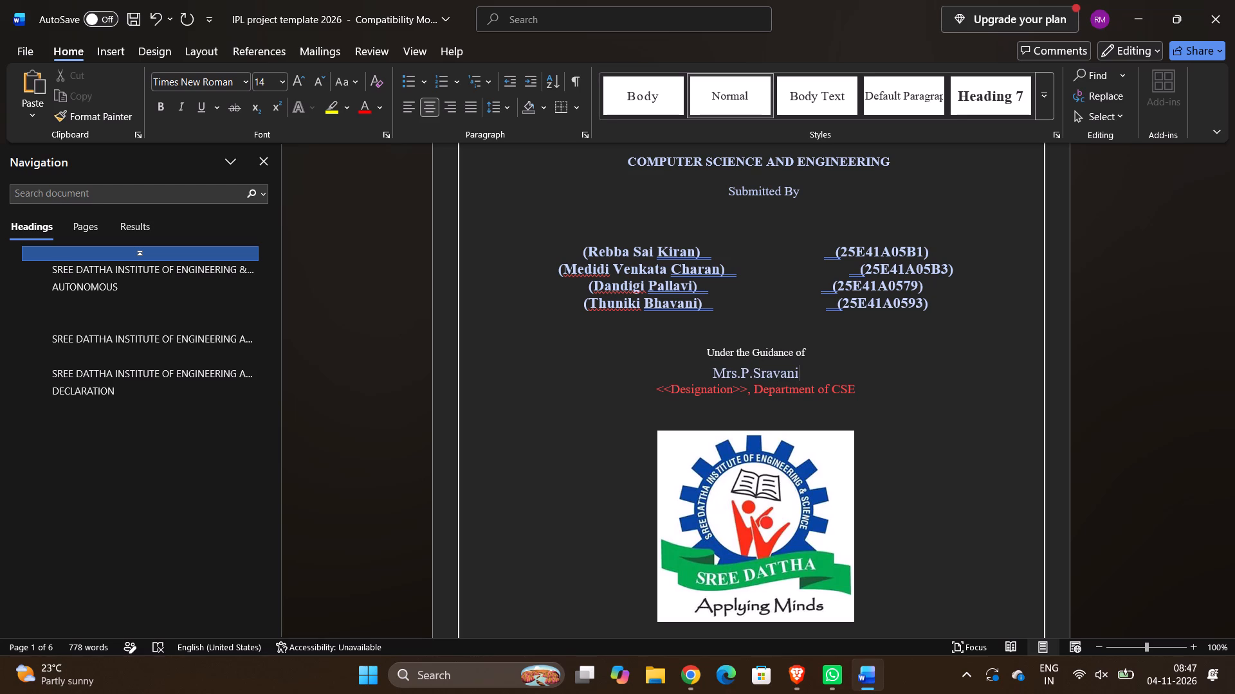
Look through the certificate, declaration, acknowledgement and abstract pages for placeholders that need filling in.
{"action": "scroll", "coordinate": [924, 416], "scroll_direction": "down", "scroll_amount": 3}
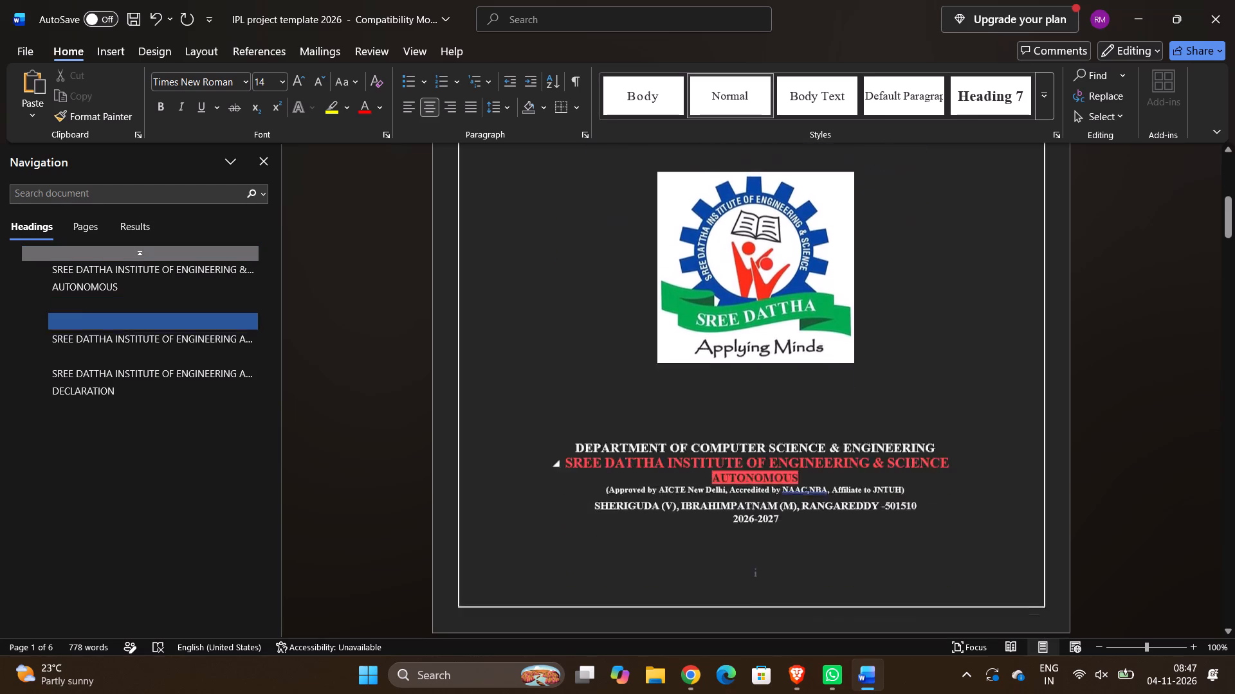
{"action": "scroll", "coordinate": [924, 416], "scroll_direction": "down", "scroll_amount": 3}
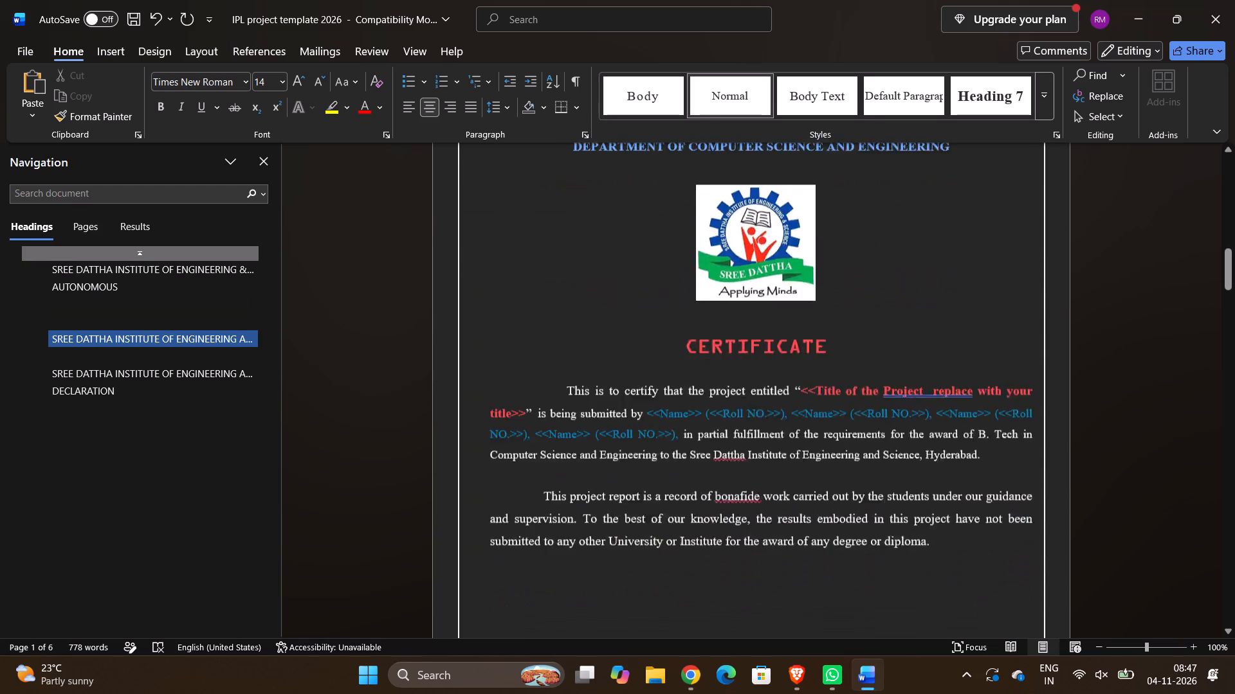
{"action": "scroll", "coordinate": [924, 416], "scroll_direction": "down", "scroll_amount": 2}
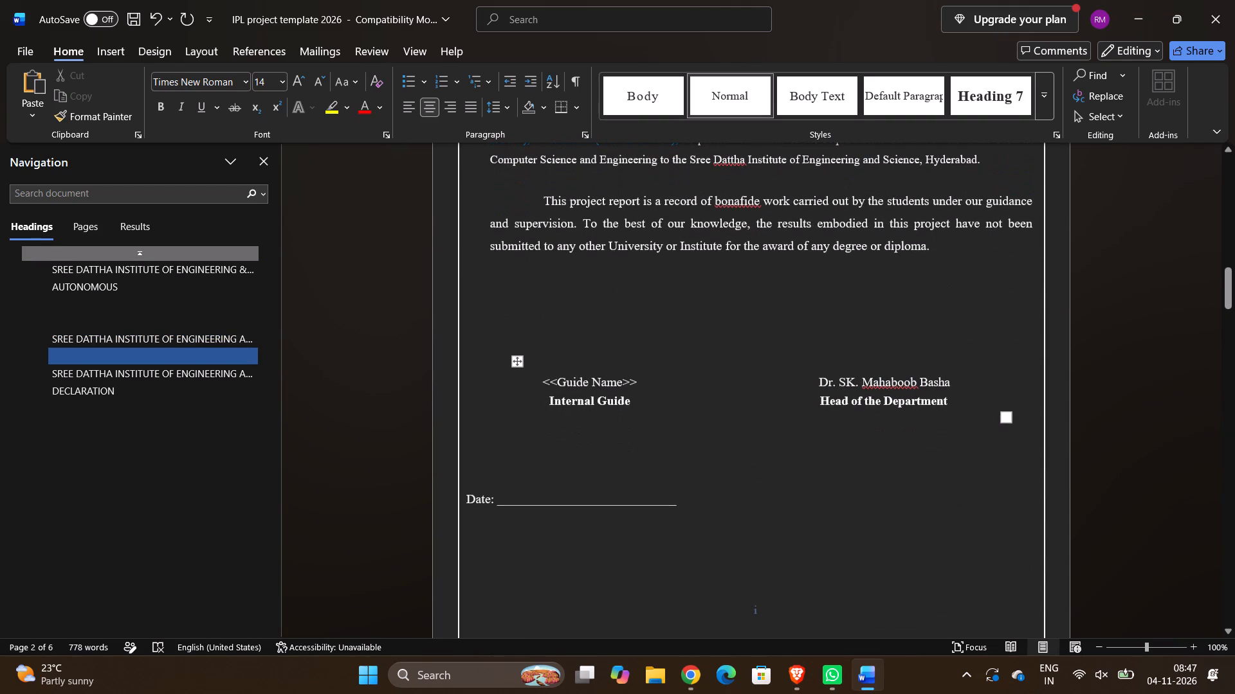
{"action": "scroll", "coordinate": [924, 416], "scroll_direction": "down", "scroll_amount": 1}
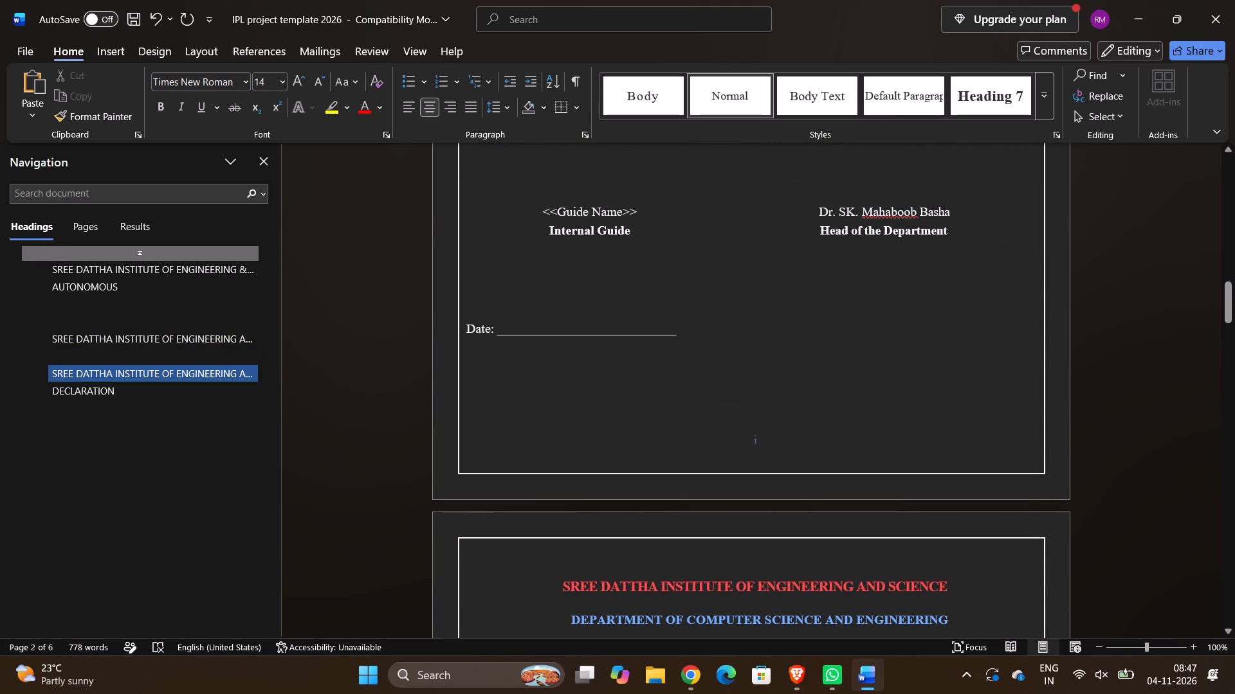
{"action": "scroll", "coordinate": [924, 416], "scroll_direction": "down", "scroll_amount": 1}
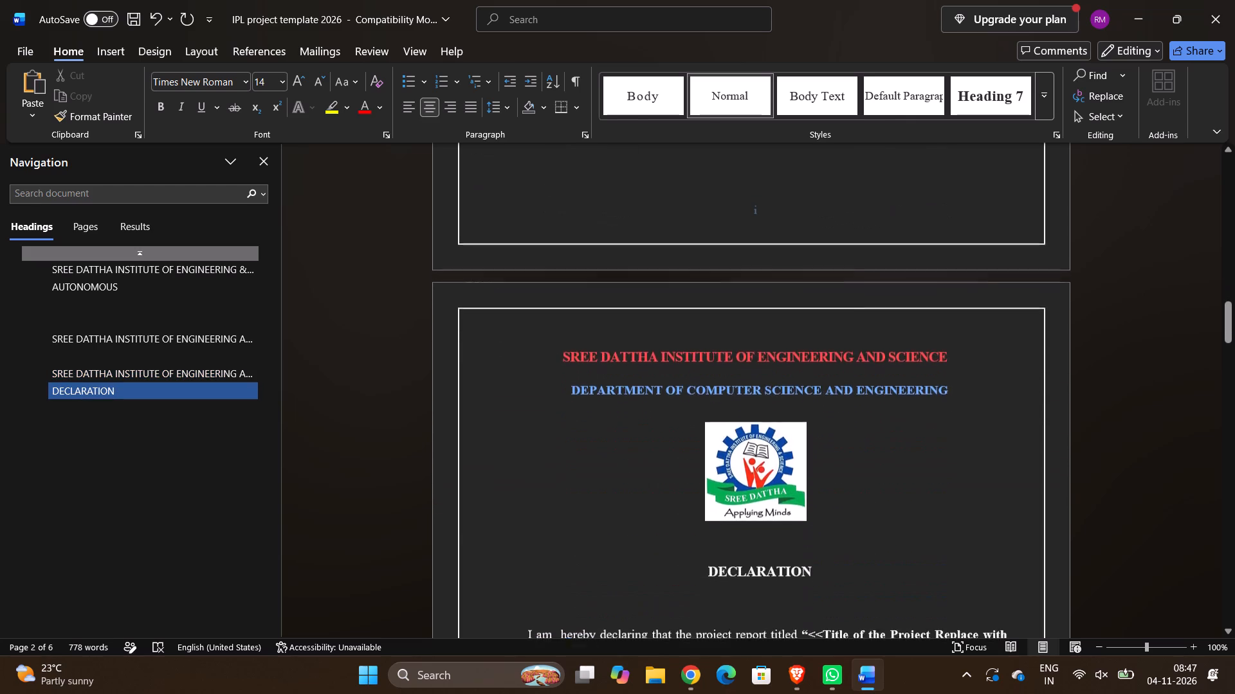
{"action": "scroll", "coordinate": [924, 416], "scroll_direction": "down", "scroll_amount": 3}
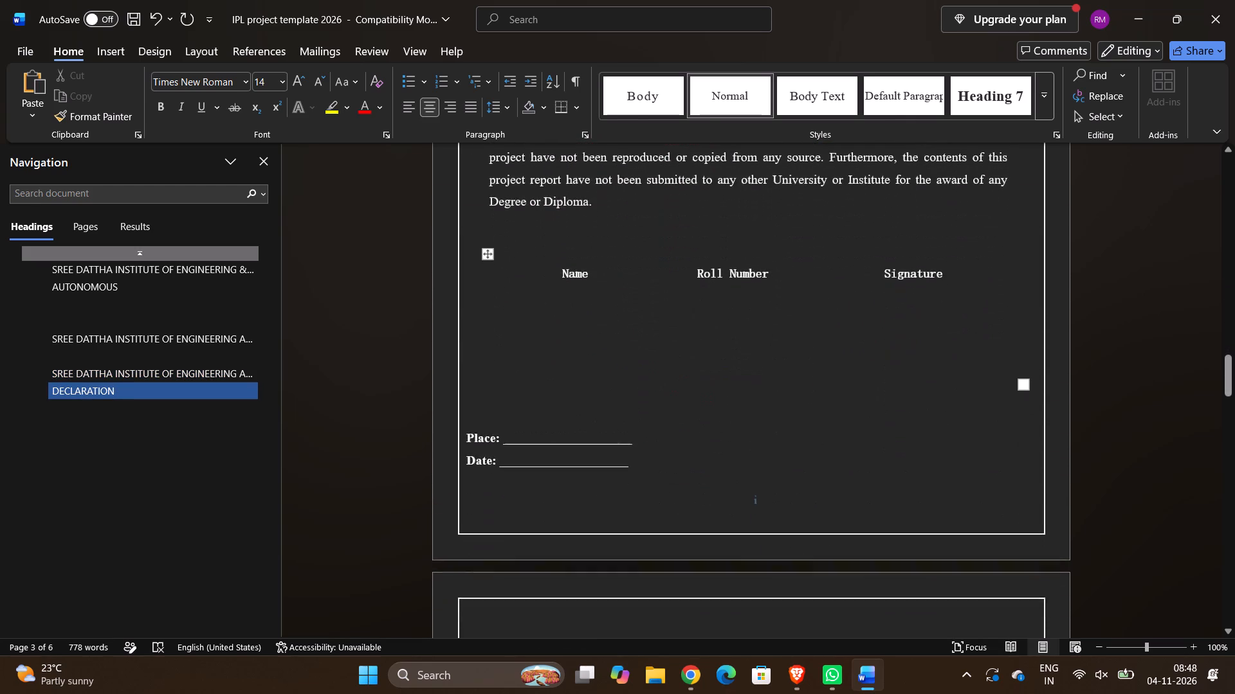
{"action": "scroll", "coordinate": [924, 416], "scroll_direction": "down", "scroll_amount": 3}
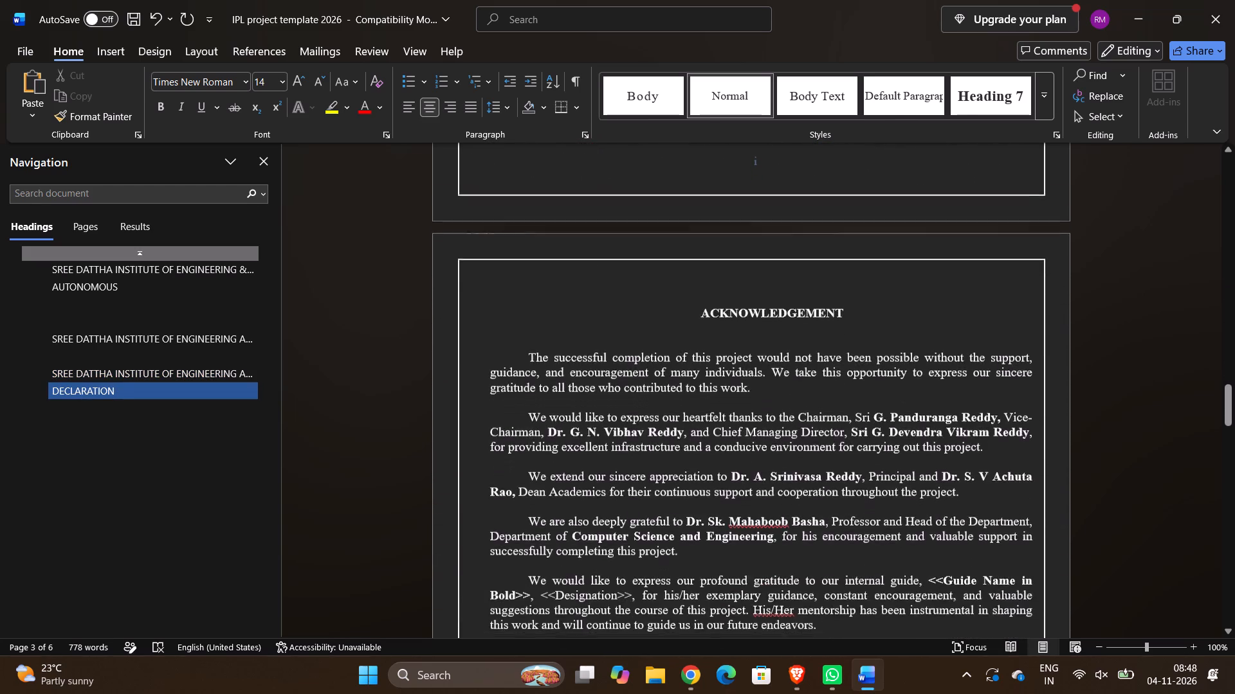
{"action": "scroll", "coordinate": [924, 416], "scroll_direction": "down", "scroll_amount": 4}
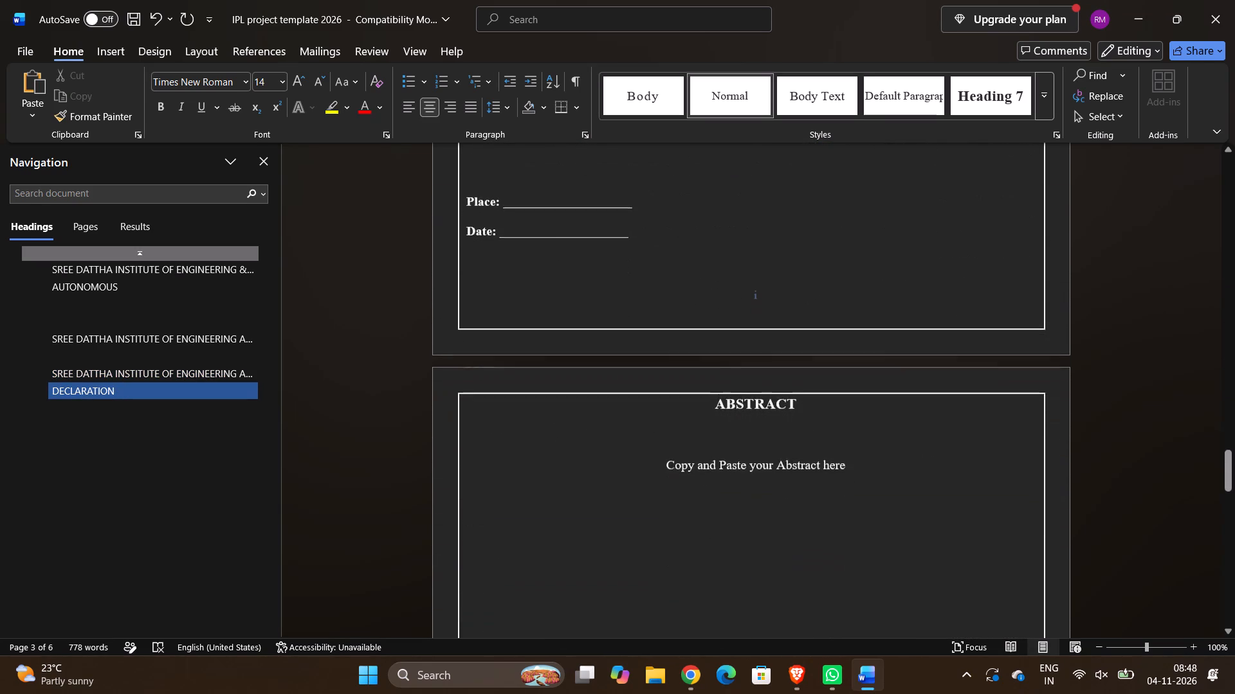
{"action": "scroll", "coordinate": [924, 416], "scroll_direction": "down", "scroll_amount": 2}
{"action": "scroll", "coordinate": [924, 416], "scroll_direction": "up", "scroll_amount": 12}
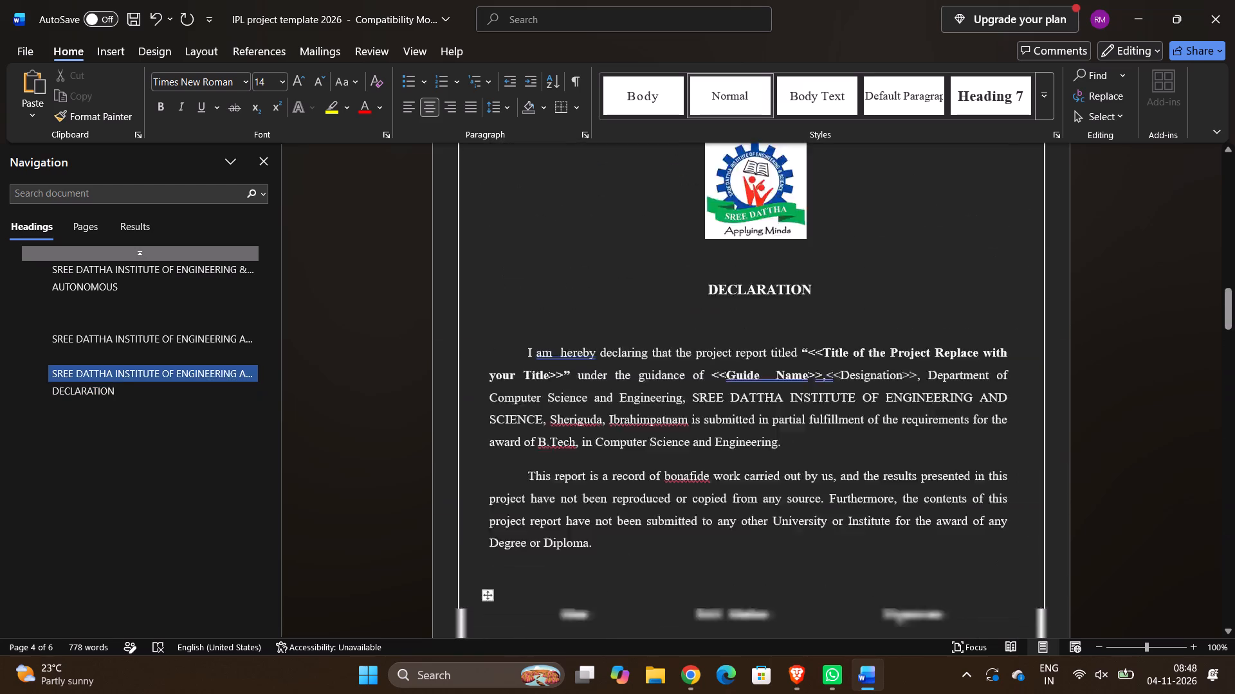
{"action": "scroll", "coordinate": [924, 416], "scroll_direction": "up", "scroll_amount": 5}
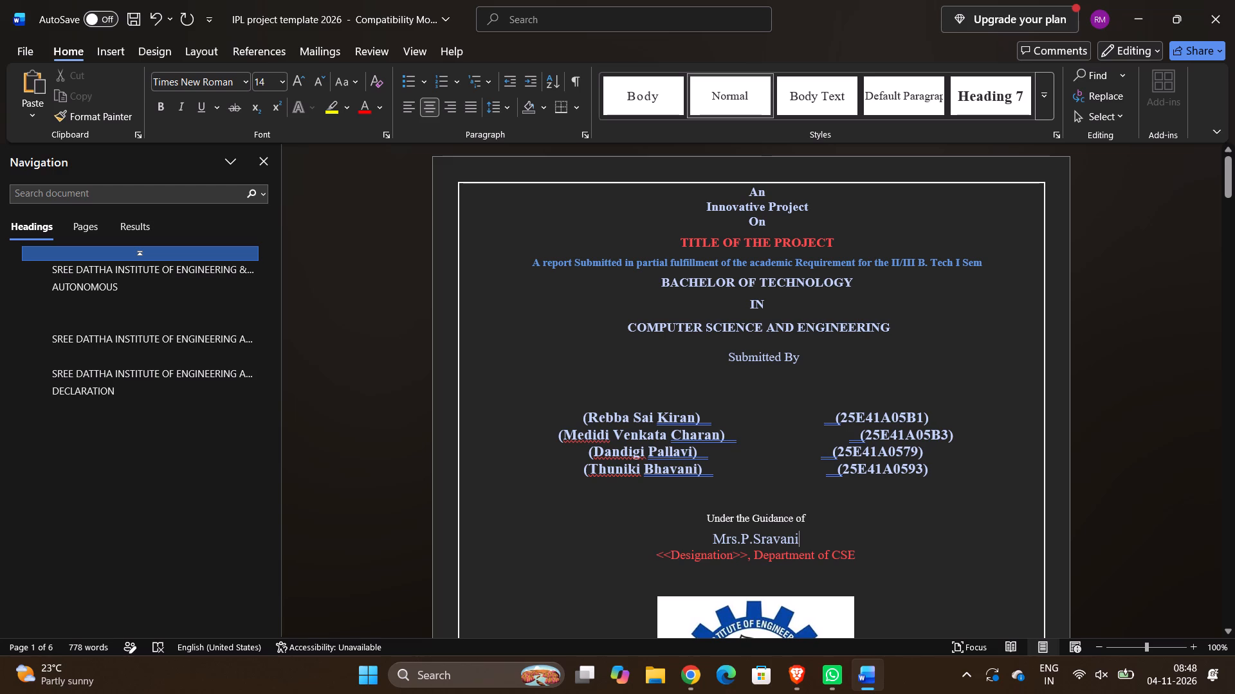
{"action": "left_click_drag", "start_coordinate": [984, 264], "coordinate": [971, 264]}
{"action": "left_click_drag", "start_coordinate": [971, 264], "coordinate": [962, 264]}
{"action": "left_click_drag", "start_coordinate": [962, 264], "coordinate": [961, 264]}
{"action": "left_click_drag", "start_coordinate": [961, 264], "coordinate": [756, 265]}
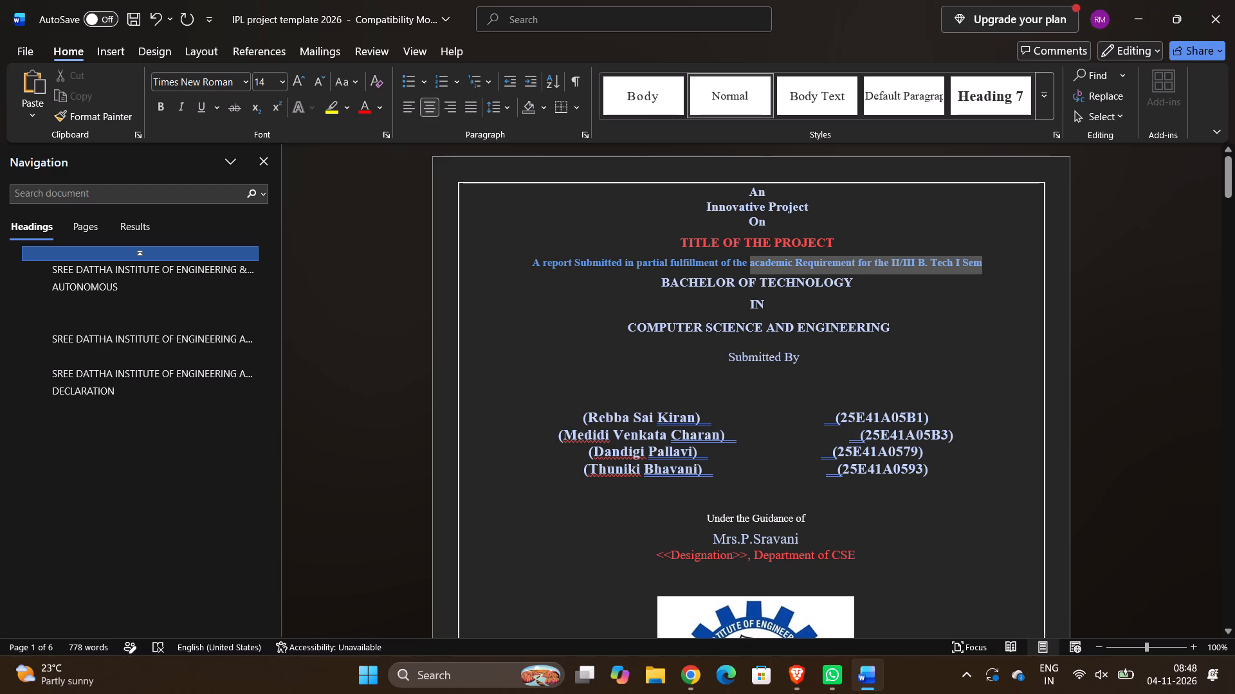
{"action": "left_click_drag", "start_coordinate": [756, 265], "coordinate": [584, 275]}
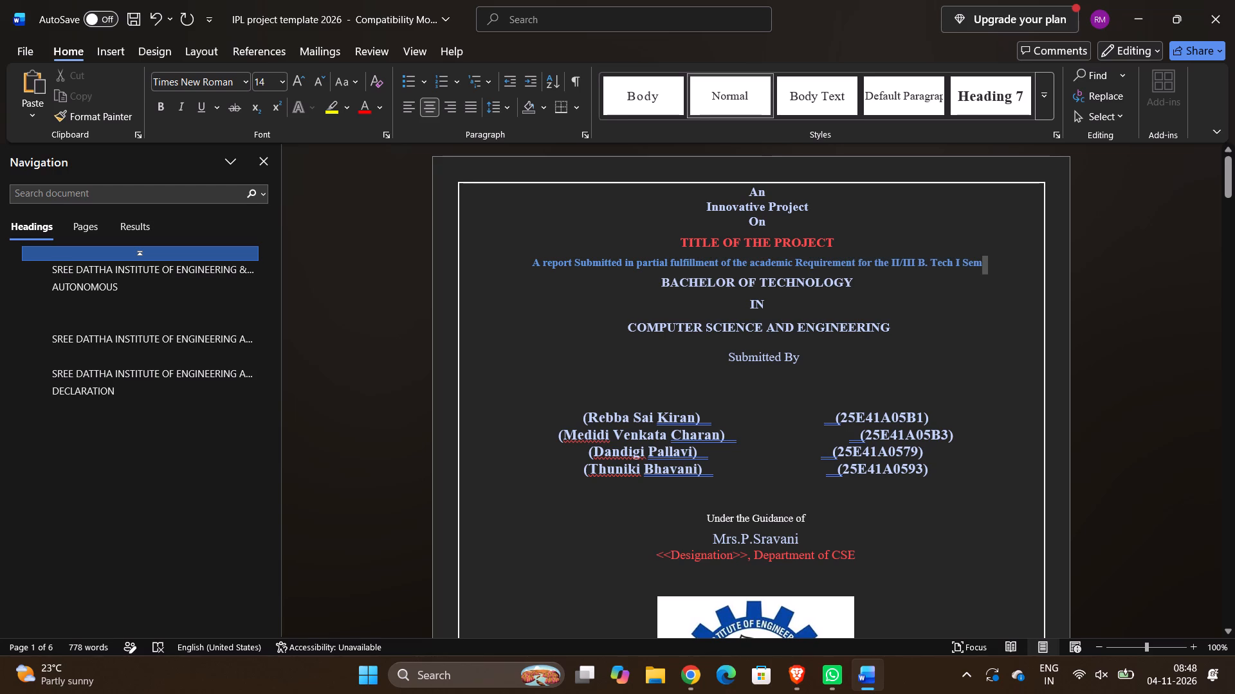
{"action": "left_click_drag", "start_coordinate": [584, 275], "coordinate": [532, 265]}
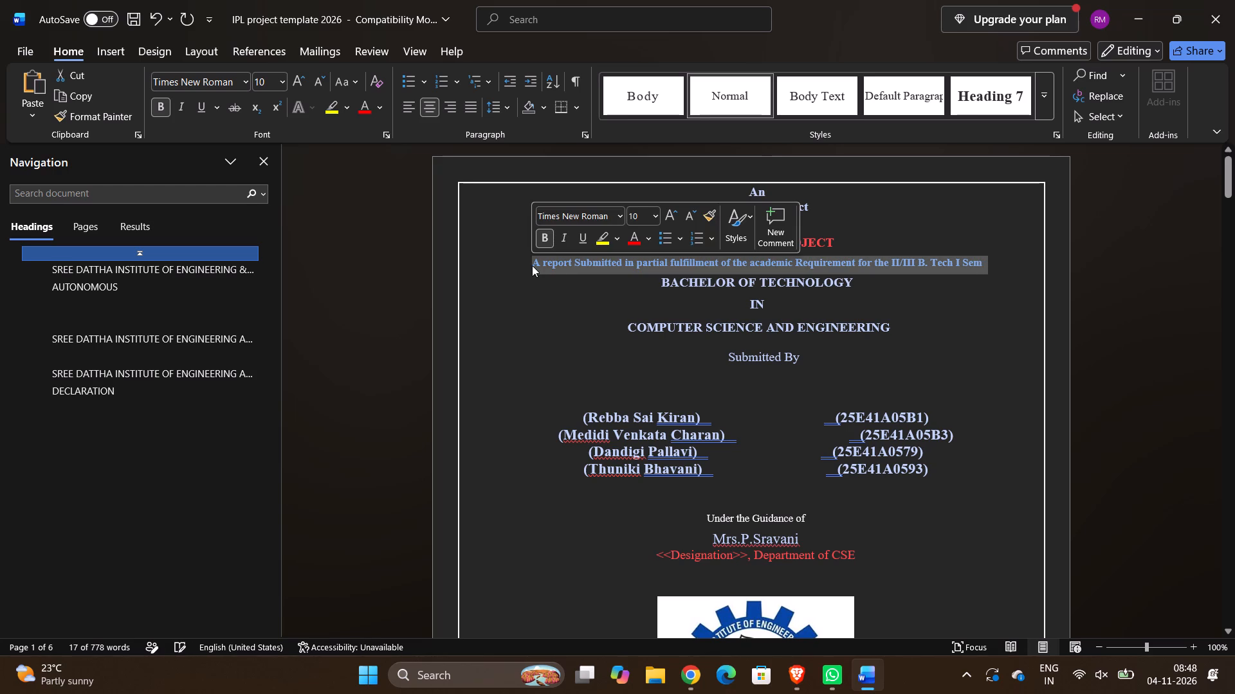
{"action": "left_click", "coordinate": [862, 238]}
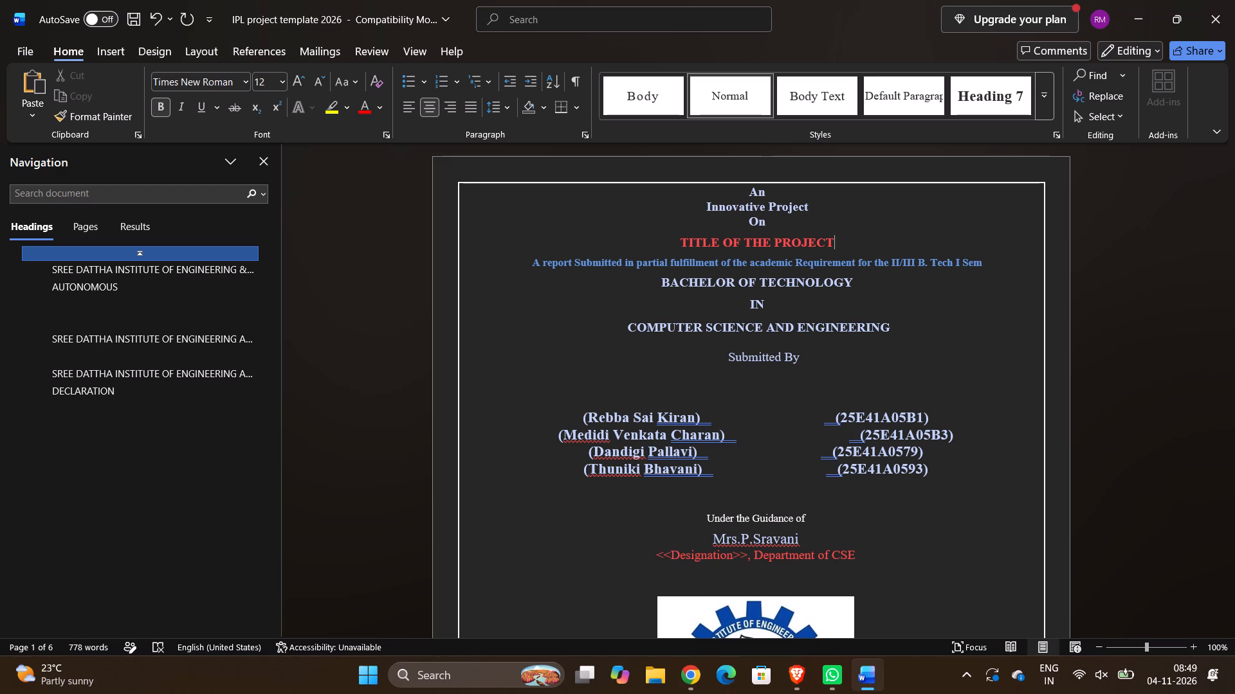
Review the template's pages again from the cover page through to the table of contents.
{"action": "scroll", "coordinate": [905, 353], "scroll_direction": "down", "scroll_amount": 3}
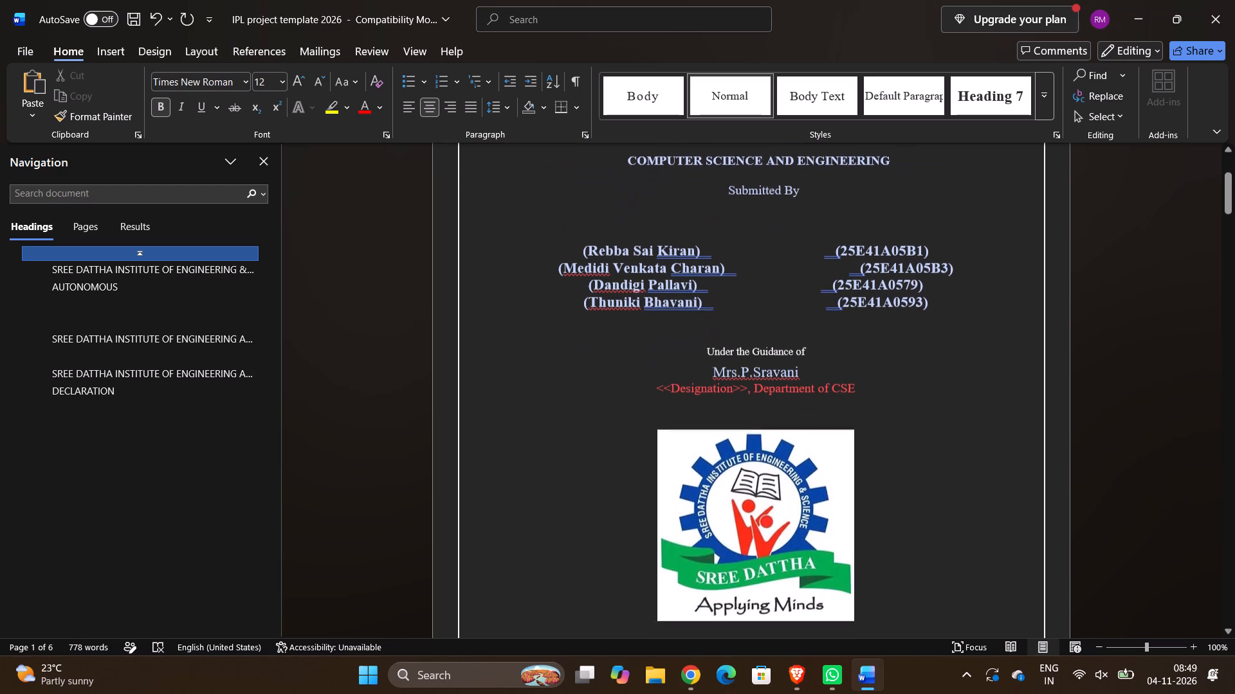
{"action": "scroll", "coordinate": [905, 353], "scroll_direction": "down", "scroll_amount": 2}
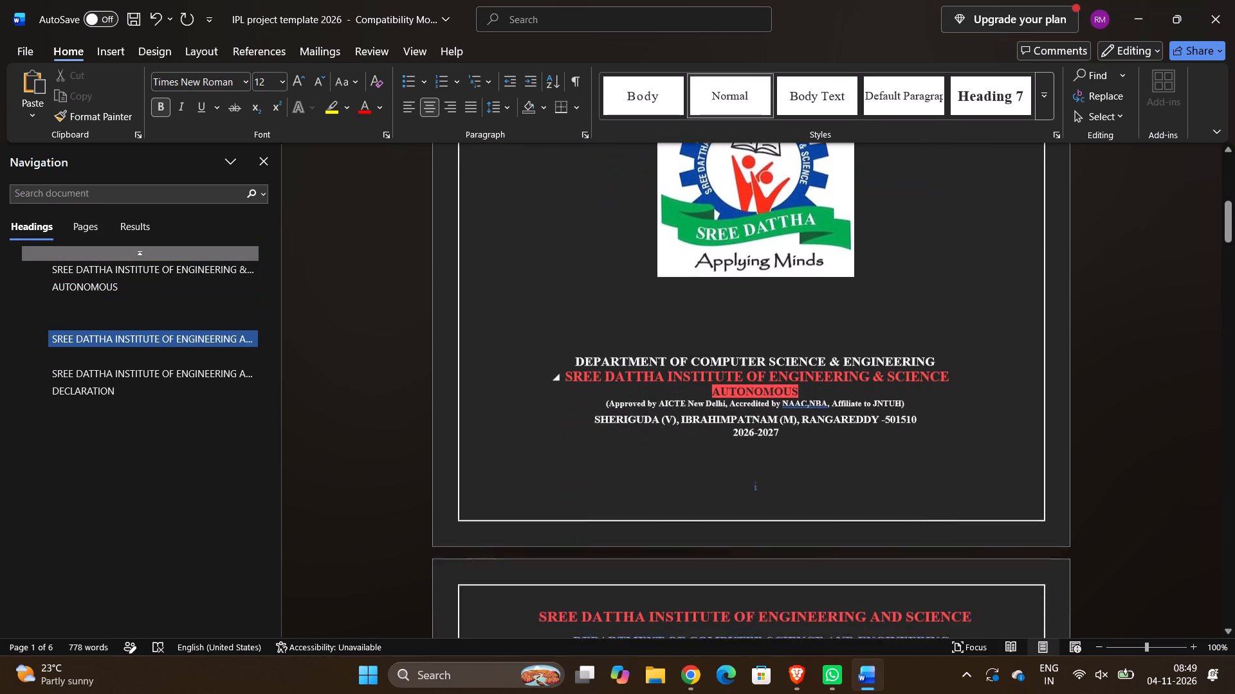
{"action": "scroll", "coordinate": [905, 353], "scroll_direction": "down", "scroll_amount": 6}
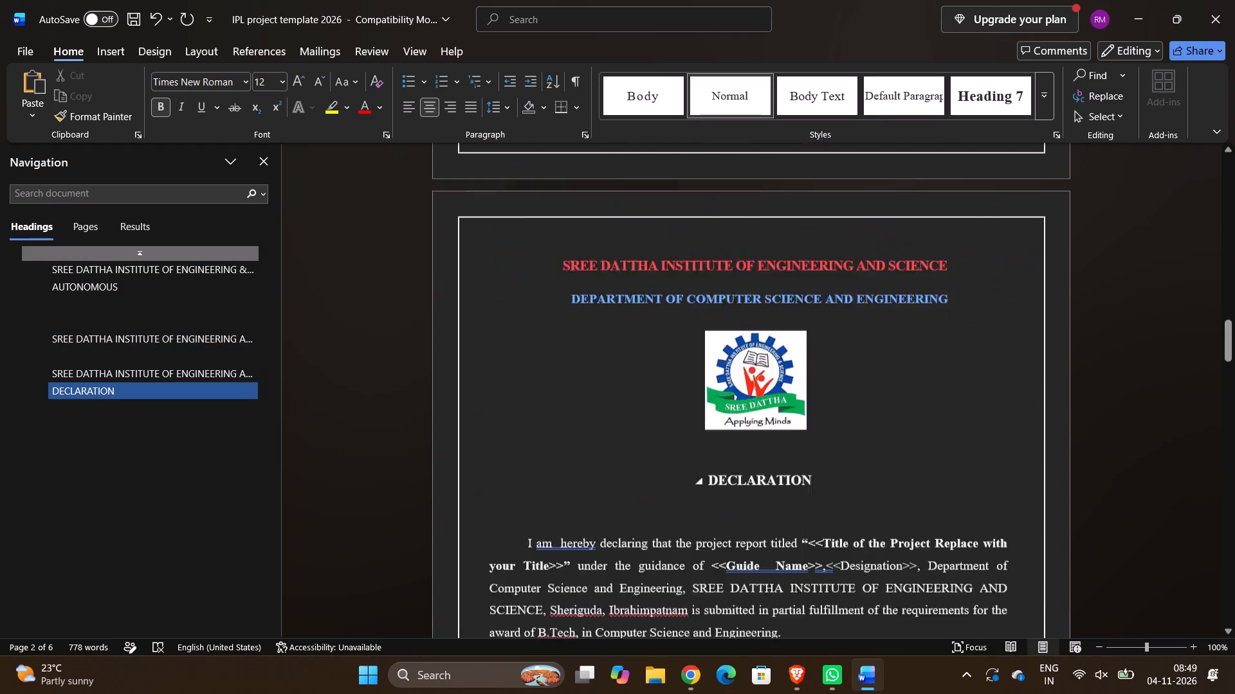
{"action": "scroll", "coordinate": [905, 353], "scroll_direction": "down", "scroll_amount": 5}
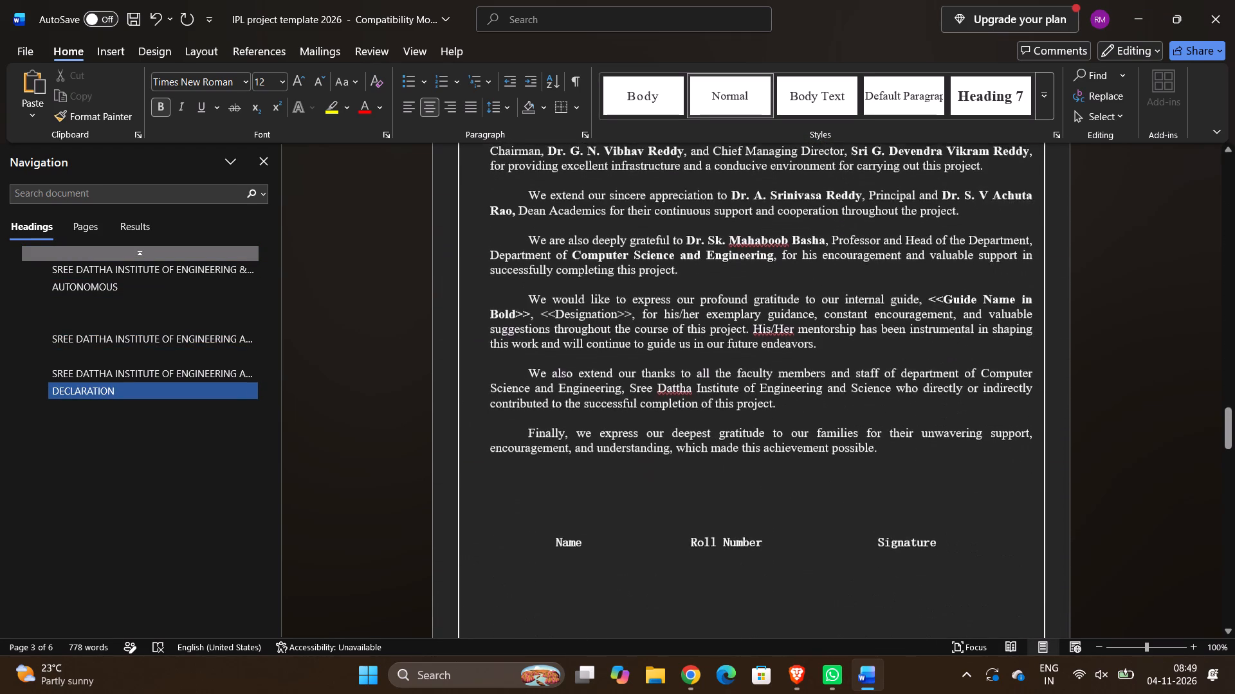
{"action": "scroll", "coordinate": [905, 353], "scroll_direction": "down", "scroll_amount": 4}
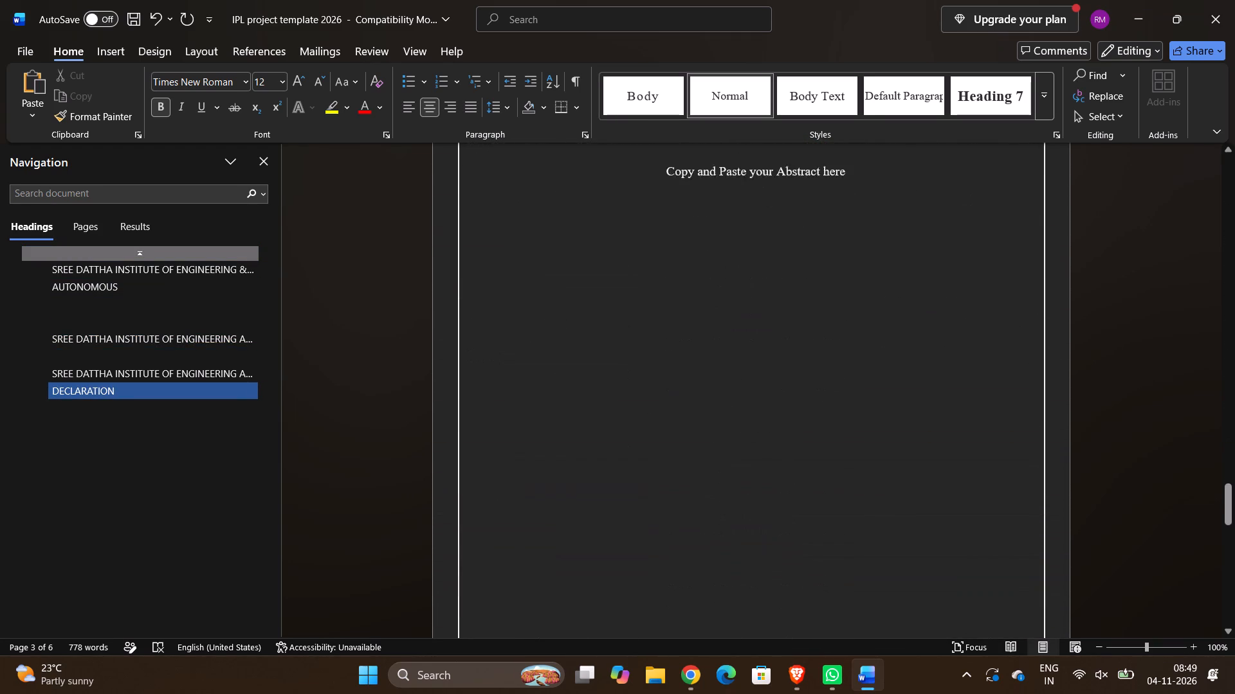
{"action": "scroll", "coordinate": [905, 353], "scroll_direction": "down", "scroll_amount": 6}
{"action": "scroll", "coordinate": [905, 353], "scroll_direction": "up", "scroll_amount": 2}
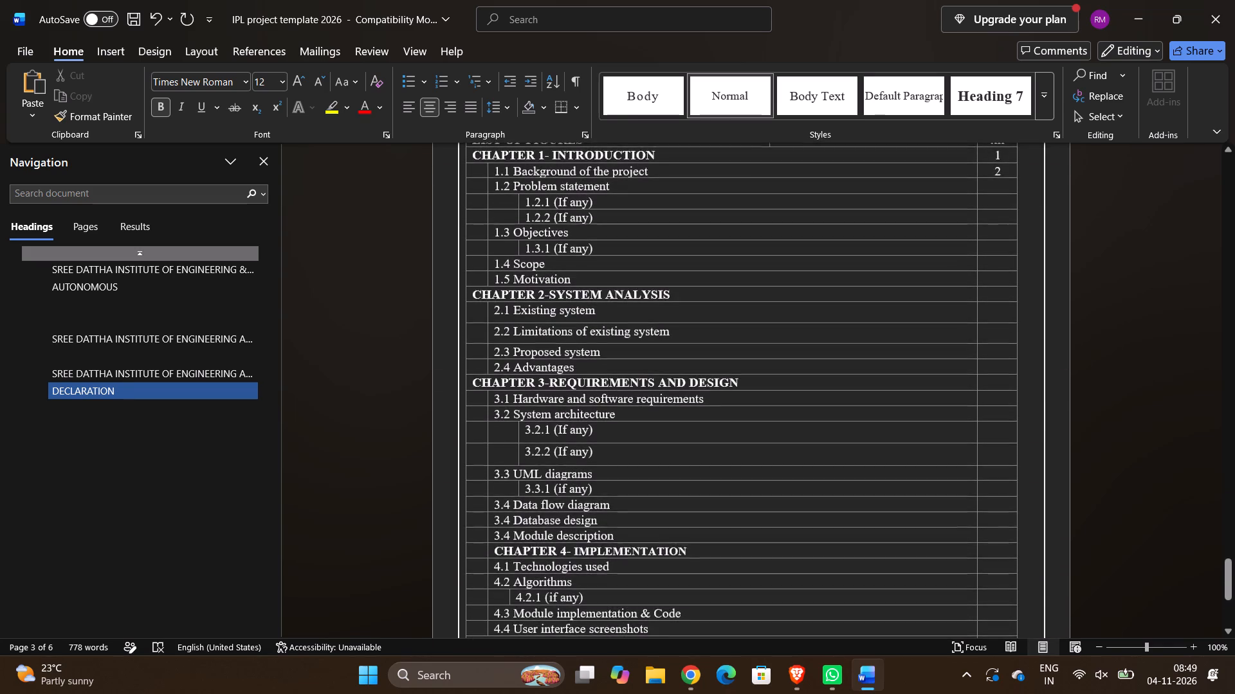
{"action": "scroll", "coordinate": [905, 353], "scroll_direction": "up", "scroll_amount": 4}
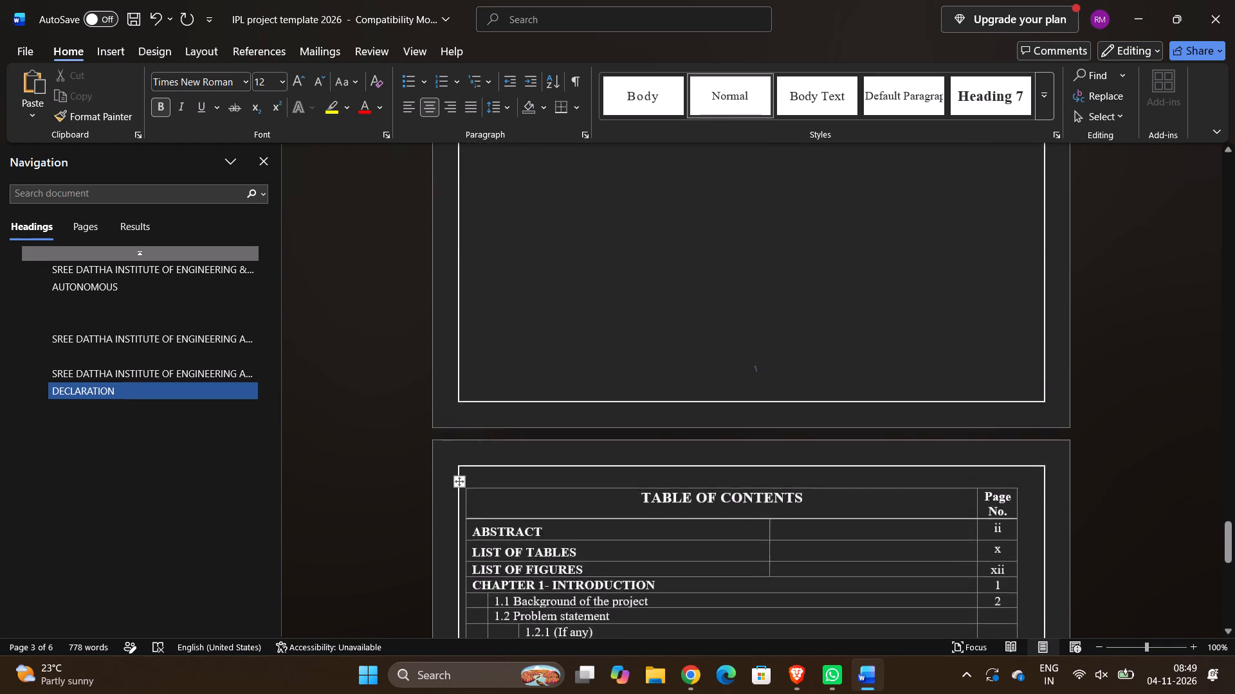
Replace the red project-title placeholder in the certificate's first sentence with "Online Service Markeplace", keeping the surrounding quotation marks.
{"action": "scroll", "coordinate": [905, 353], "scroll_direction": "up", "scroll_amount": 6}
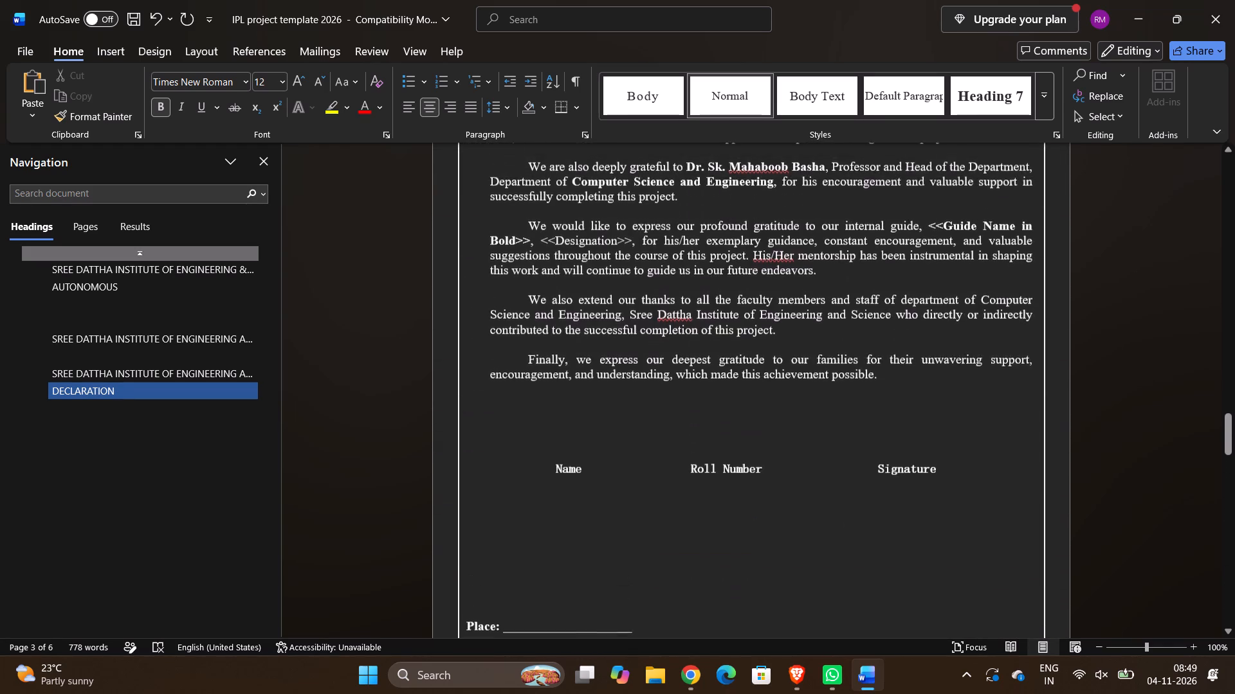
{"action": "scroll", "coordinate": [905, 353], "scroll_direction": "up", "scroll_amount": 4}
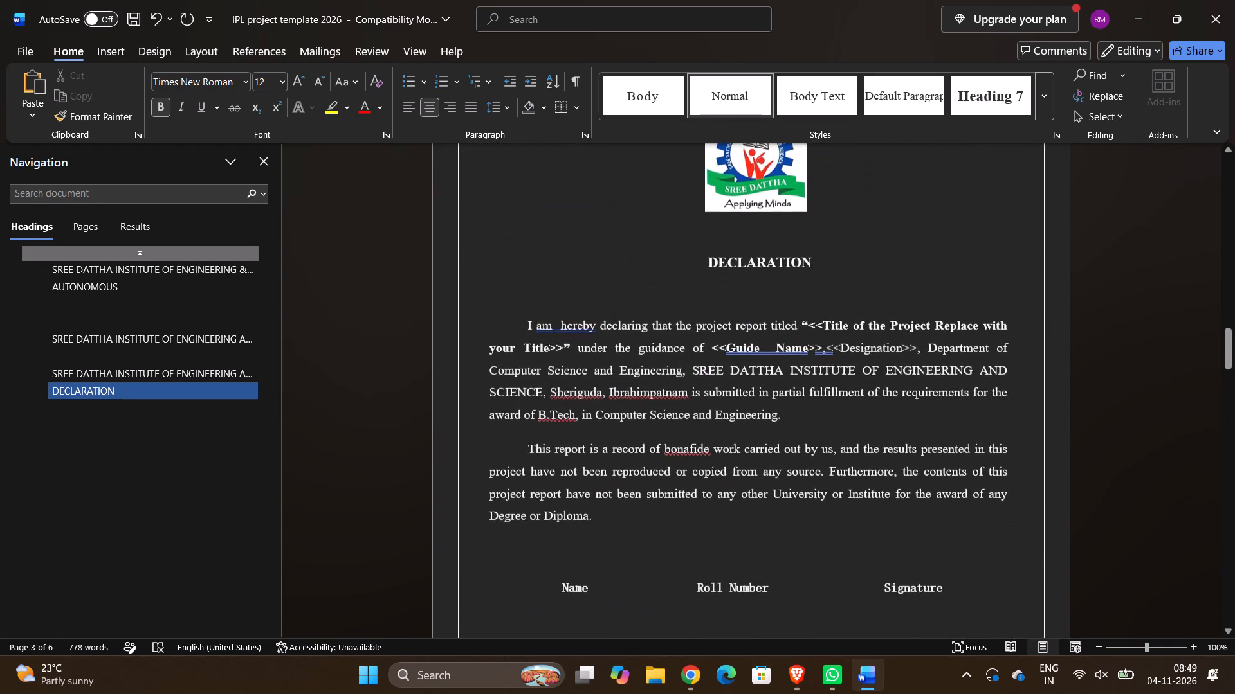
{"action": "scroll", "coordinate": [905, 353], "scroll_direction": "up", "scroll_amount": 5}
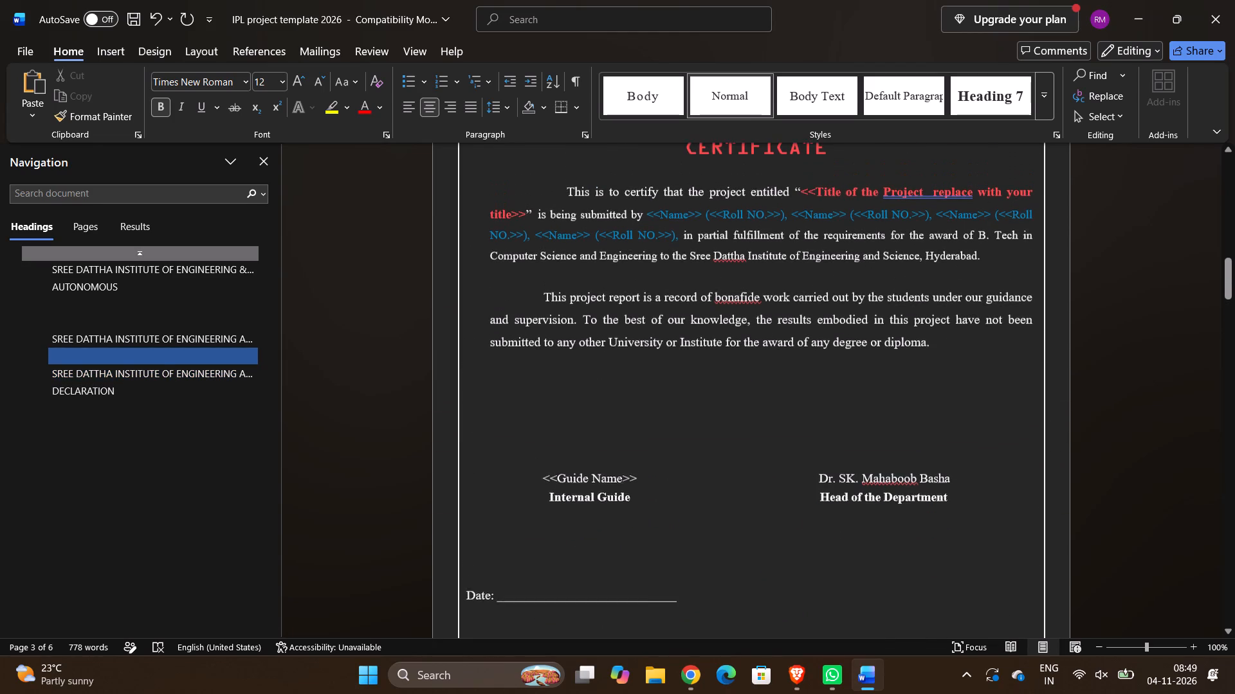
{"action": "scroll", "coordinate": [905, 353], "scroll_direction": "up", "scroll_amount": 3}
{"action": "scroll", "coordinate": [905, 353], "scroll_direction": "down", "scroll_amount": 1}
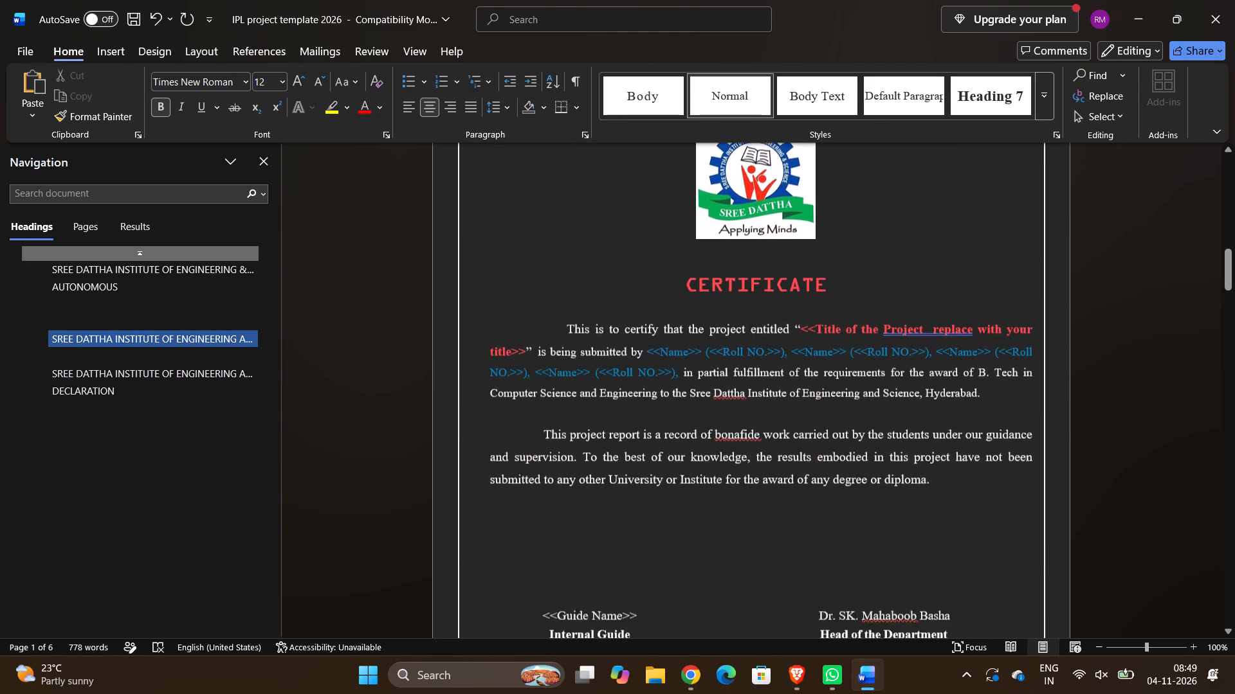
{"action": "scroll", "coordinate": [905, 353], "scroll_direction": "down", "scroll_amount": 1}
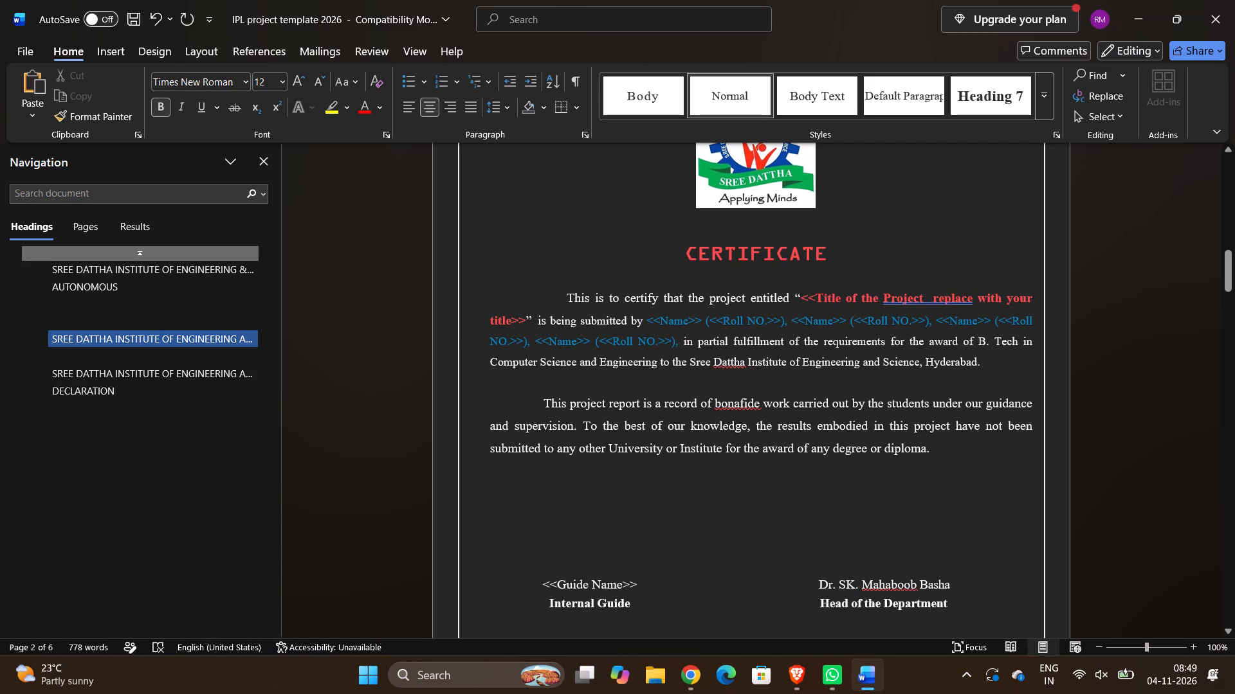
{"action": "left_click", "coordinate": [523, 321]}
{"action": "key", "text": "BackSpace"}
{"action": "key", "text": "BackSpace"}
{"action": "key", "text": "BackSpace"}
{"action": "key", "text": "BackSpace"}
{"action": "key", "text": "BackSpace"}
{"action": "key", "text": "BackSpace"}
{"action": "key", "text": "BackSpace"}
{"action": "key", "text": "BackSpace"}
{"action": "key", "text": "BackSpace"}
{"action": "key", "text": "BackSpace"}
{"action": "key", "text": "BackSpace"}
{"action": "key", "text": "BackSpace"}
{"action": "key", "text": "BackSpace"}
{"action": "key", "text": "BackSpace"}
{"action": "key", "text": "BackSpace"}
{"action": "key", "text": "BackSpace"}
{"action": "key", "text": "BackSpace"}
{"action": "key", "text": "BackSpace"}
{"action": "key", "text": "BackSpace"}
{"action": "key", "text": "BackSpace"}
{"action": "key", "text": "BackSpace"}
{"action": "key", "text": "BackSpace"}
{"action": "key", "text": "BackSpace"}
{"action": "key", "text": "BackSpace"}
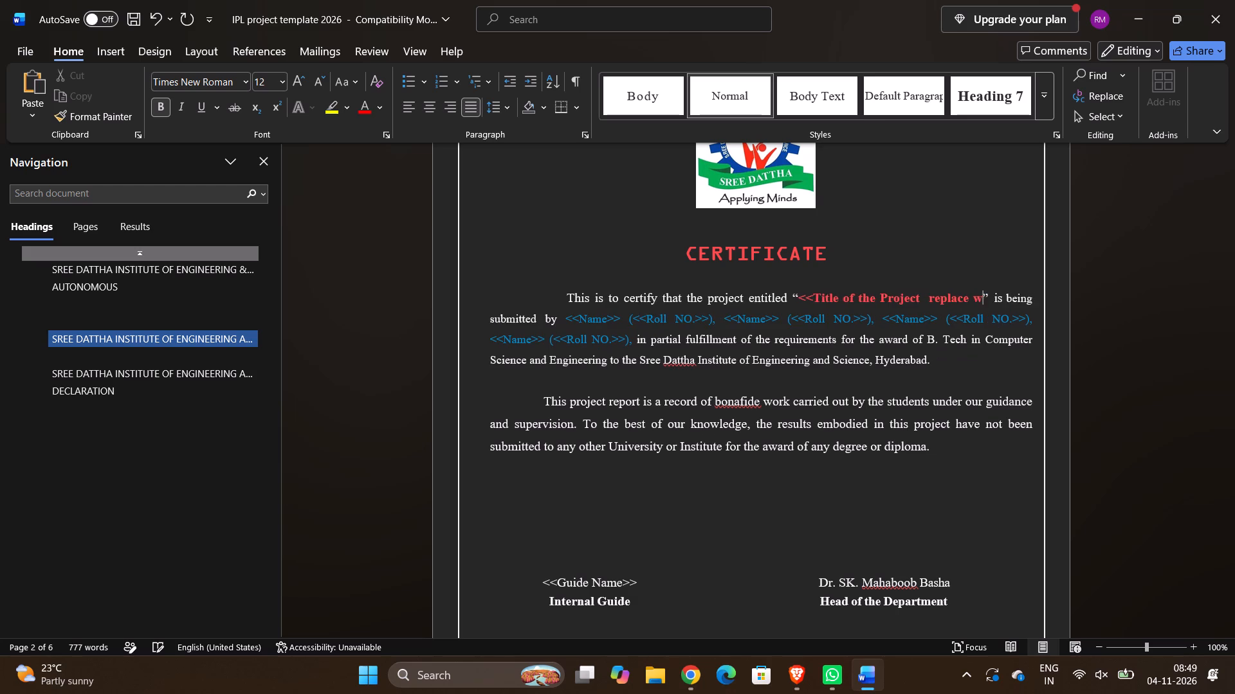
{"action": "key", "text": "BackSpace"}
{"action": "key", "text": "BackSpace"}
{"action": "key", "text": "BackSpace"}
{"action": "key", "text": "BackSpace"}
{"action": "key", "text": "BackSpace"}
{"action": "key", "text": "BackSpace"}
{"action": "key", "text": "BackSpace"}
{"action": "key", "text": "BackSpace"}
{"action": "key", "text": "BackSpace"}
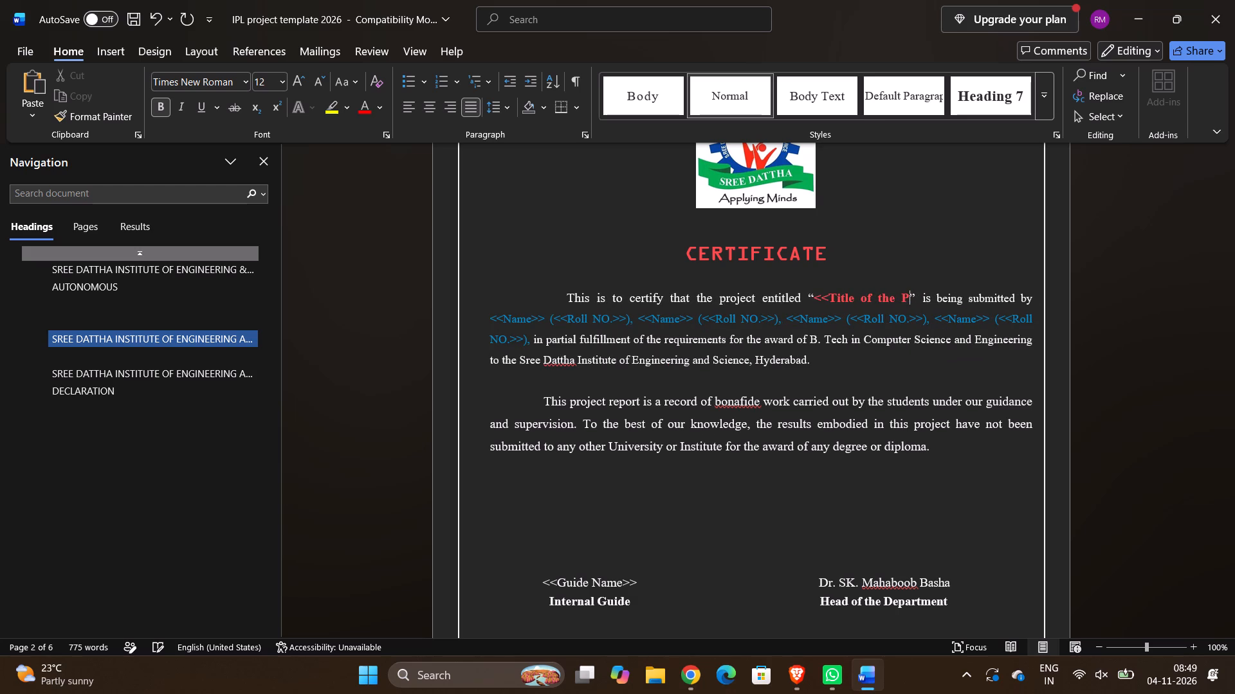
{"action": "key", "text": "BackSpace"}
{"action": "key", "text": "BackSpace"}
{"action": "key", "text": "BackSpace"}
{"action": "key", "text": "BackSpace"}
{"action": "key", "text": "BackSpace"}
{"action": "key", "text": "BackSpace"}
{"action": "key", "text": "BackSpace"}
{"action": "key", "text": "BackSpace"}
{"action": "key", "text": "BackSpace"}
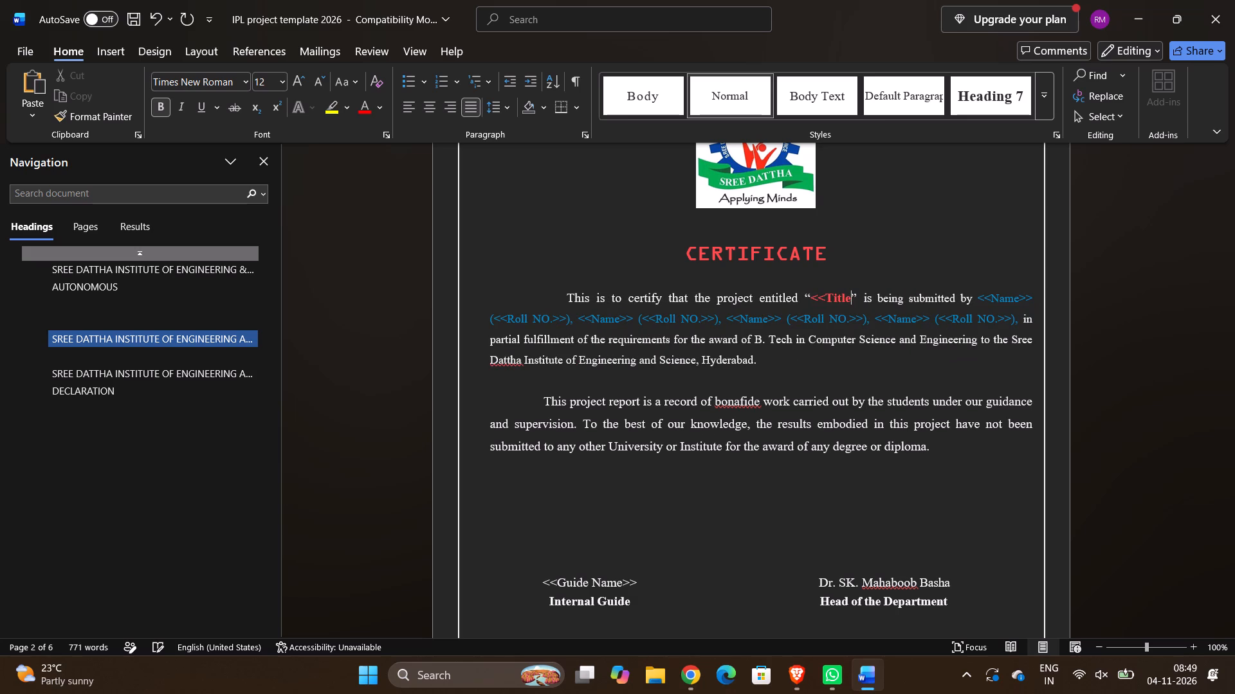
{"action": "key", "text": "BackSpace"}
{"action": "key", "text": "BackSpace"}
{"action": "key", "text": "BackSpace"}
{"action": "key", "text": "BackSpace"}
{"action": "key", "text": "BackSpace"}
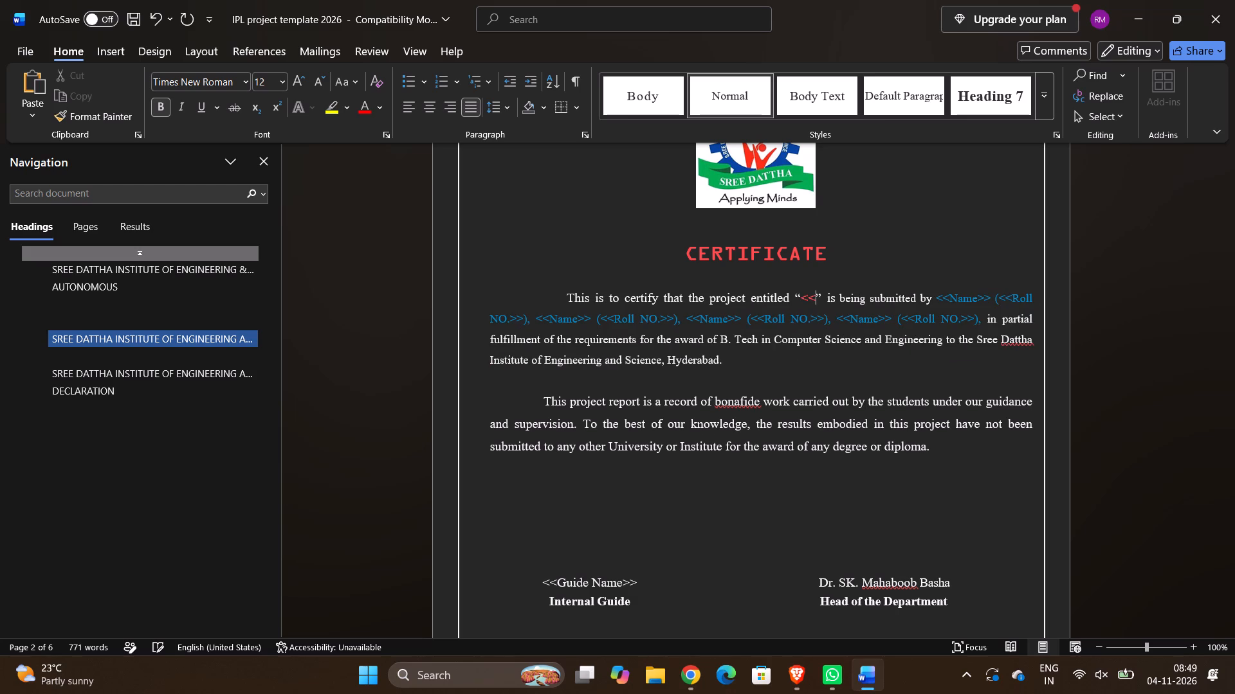
{"action": "key", "text": "BackSpace"}
{"action": "key", "text": "BackSpace"}
{"action": "type", "text": "Onlin"}
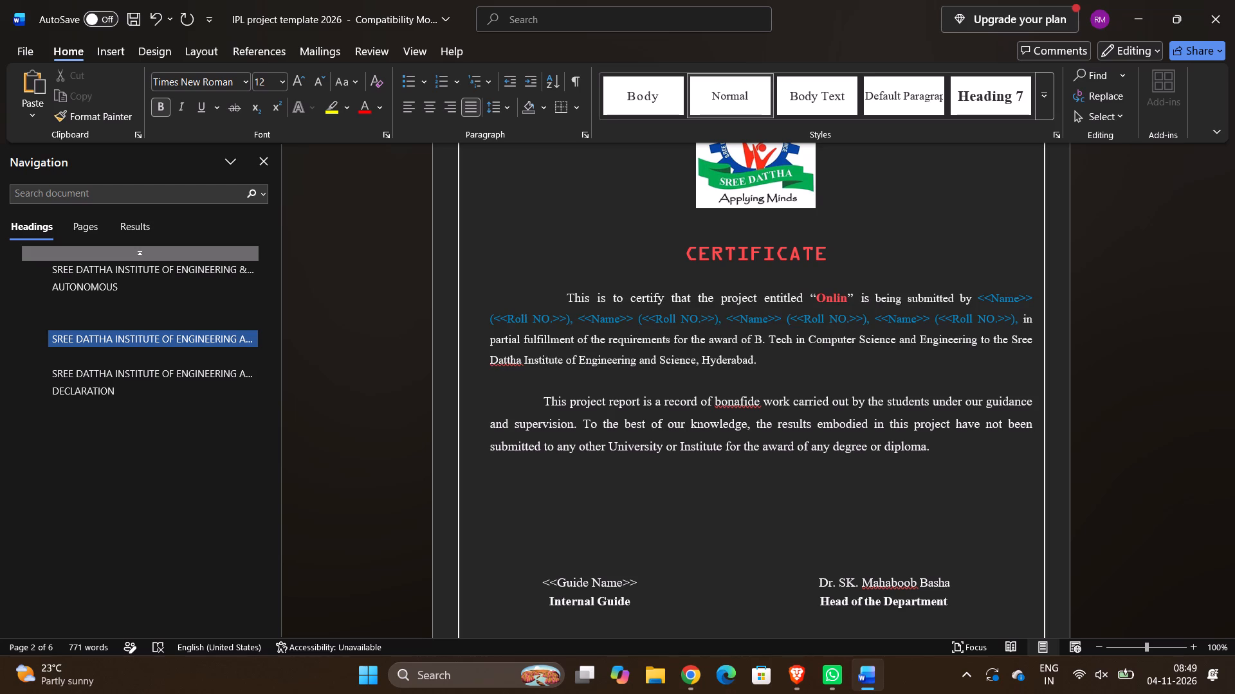
{"action": "key", "text": "e"}
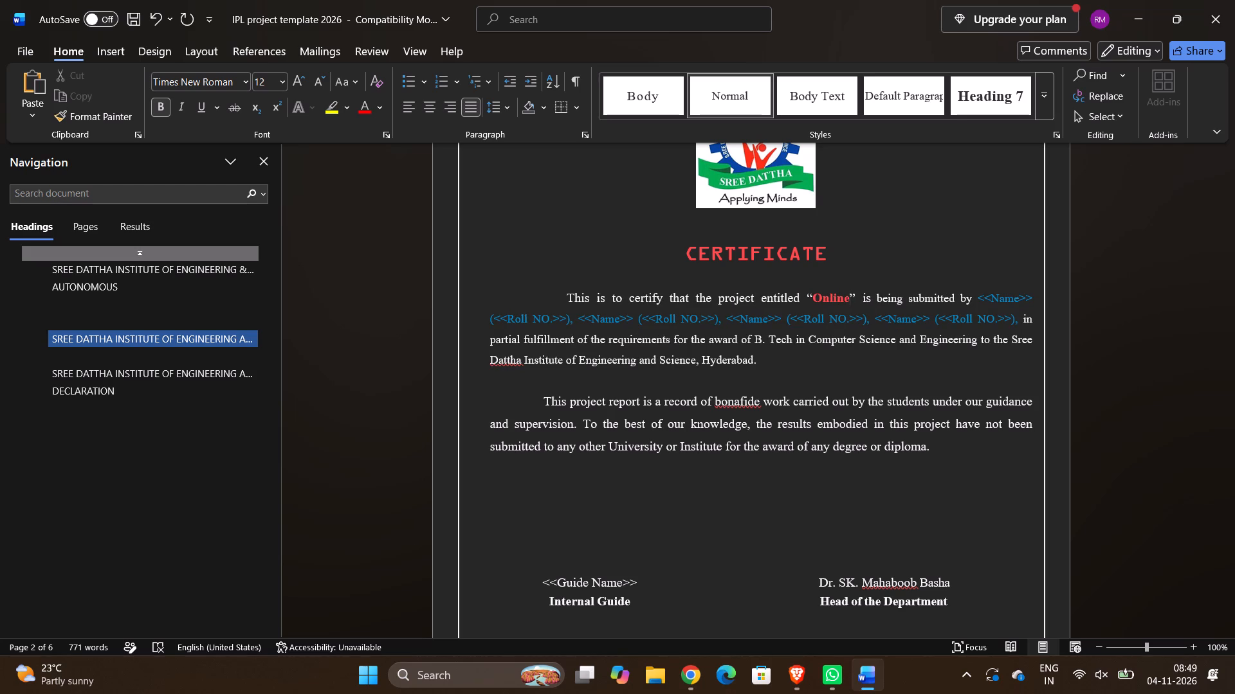
{"action": "key", "text": "space"}
{"action": "type", "text": "Marketing"}
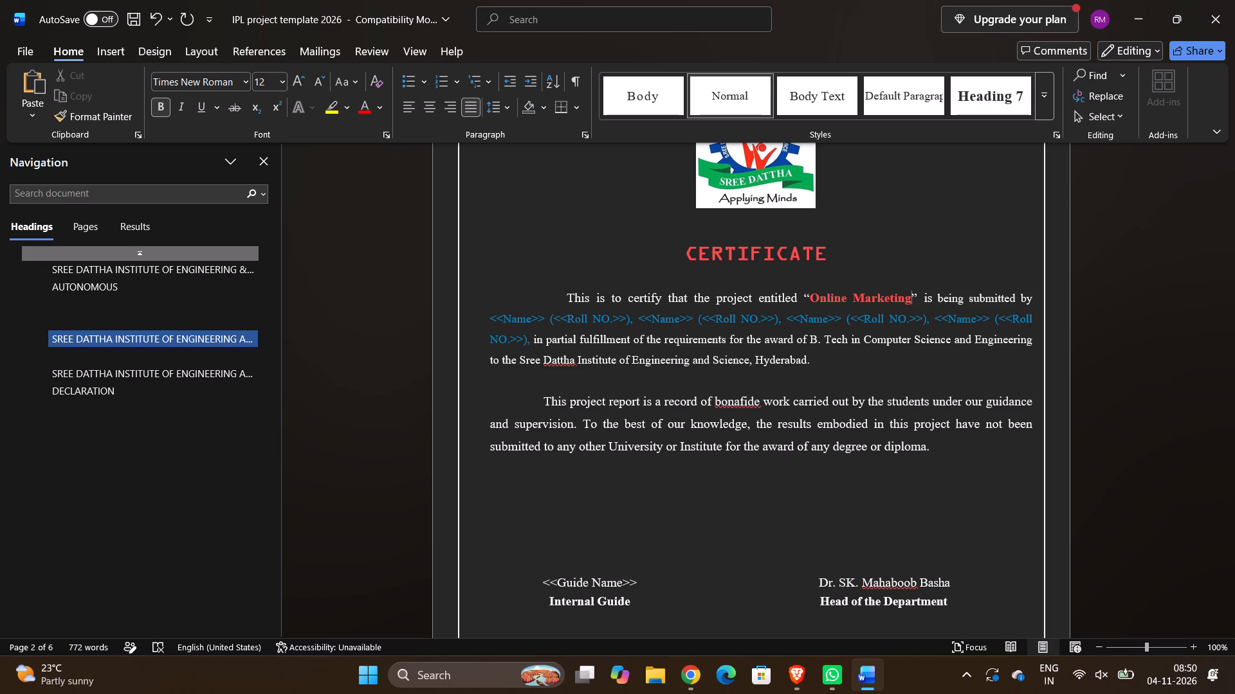
{"action": "key", "text": "BackSpace"}
{"action": "key", "text": "BackSpace"}
{"action": "key", "text": "BackSpace"}
{"action": "key", "text": "BackSpace"}
{"action": "key", "text": "BackSpace"}
{"action": "key", "text": "BackSpace"}
{"action": "key", "text": "BackSpace"}
{"action": "key", "text": "BackSpace"}
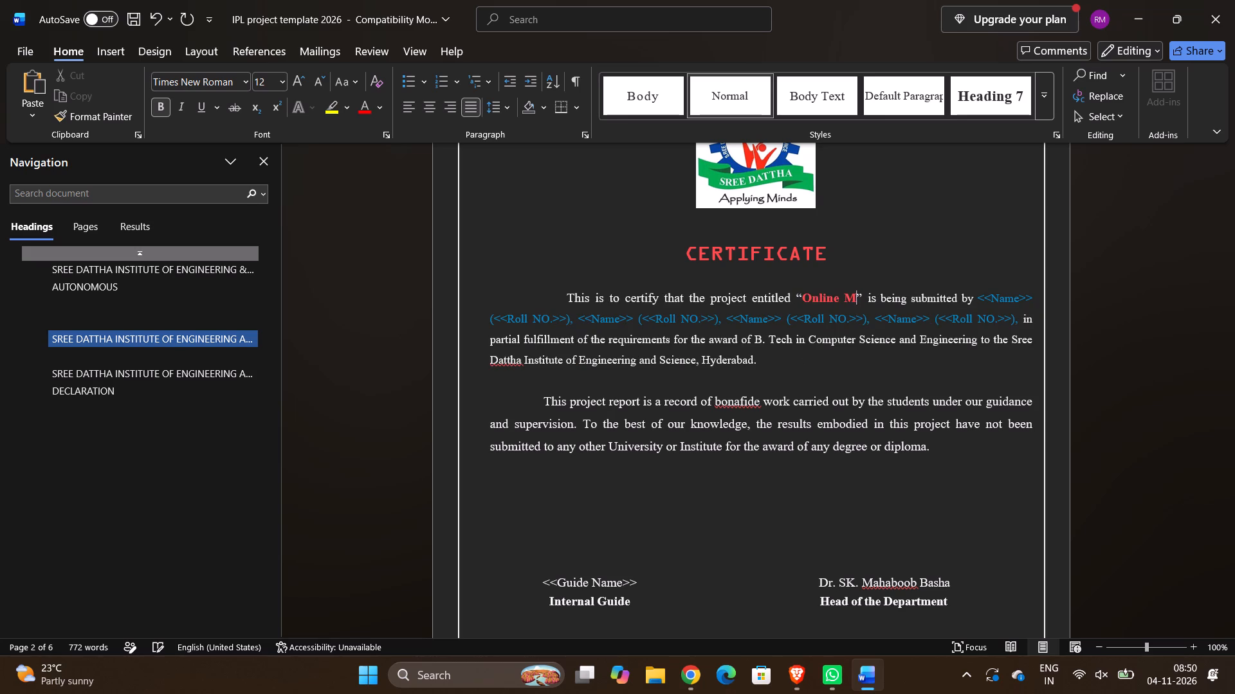
{"action": "key", "text": "BackSpace"}
{"action": "type", "text": "Service"}
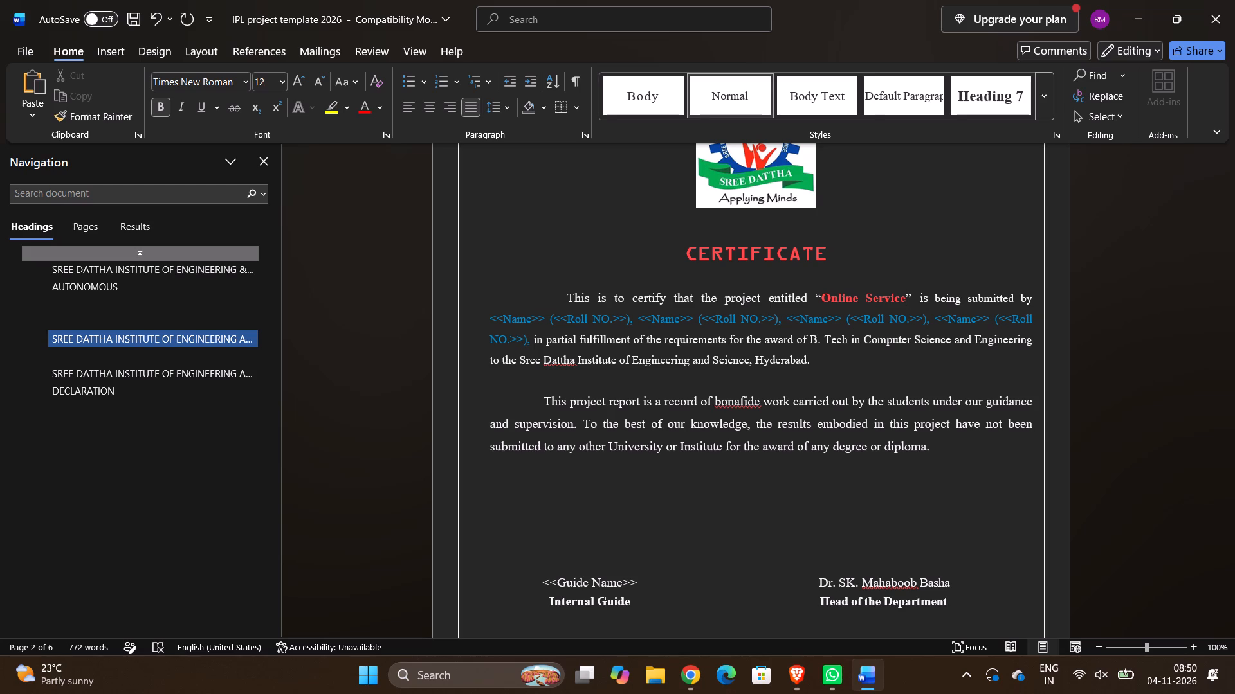
{"action": "key", "text": "space"}
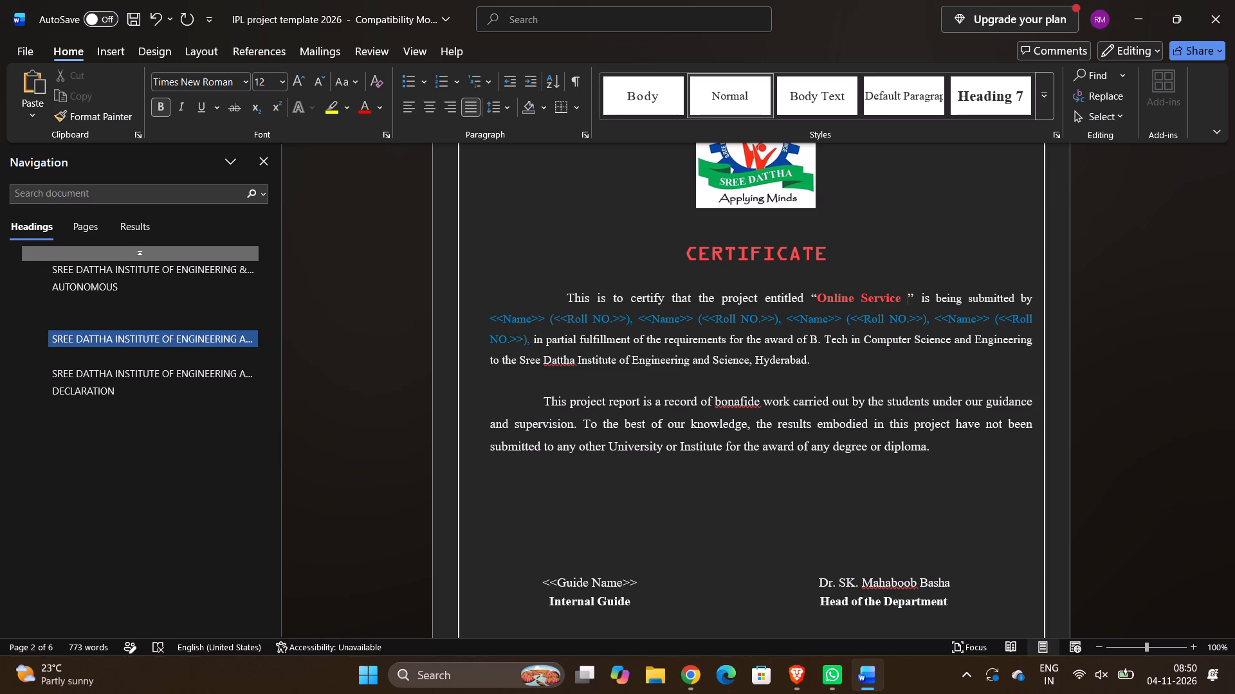
{"action": "type", "text": "Marke"}
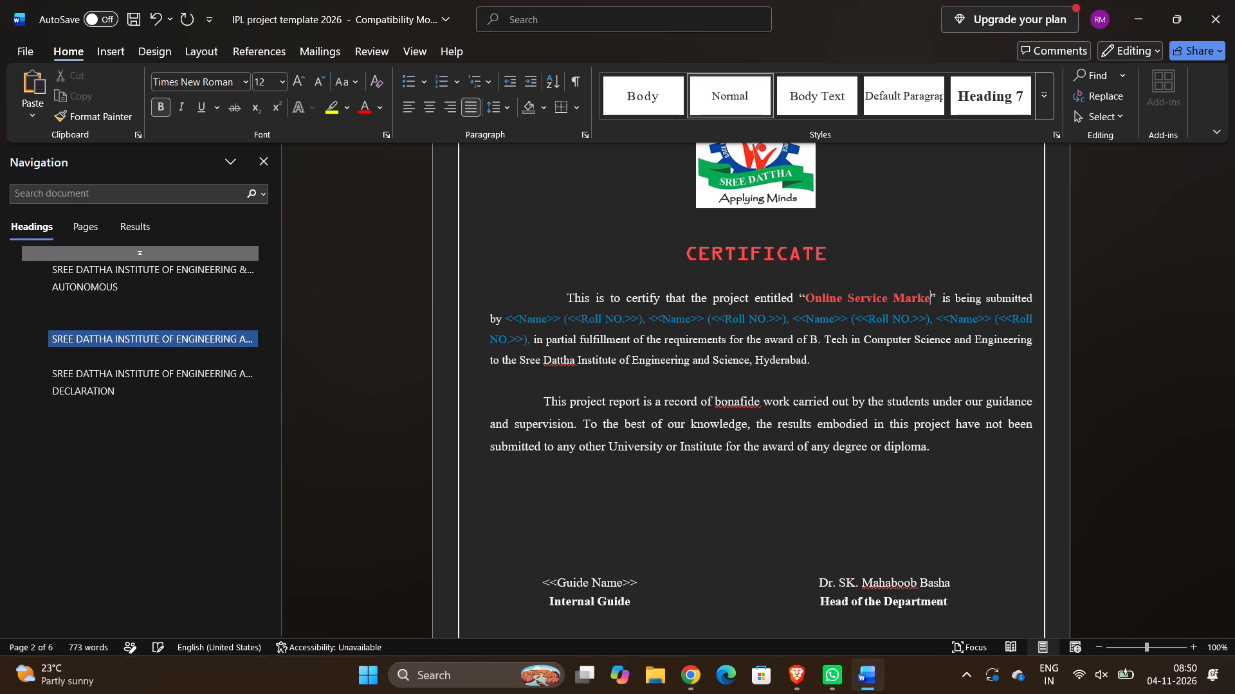
{"action": "type", "text": "place"}
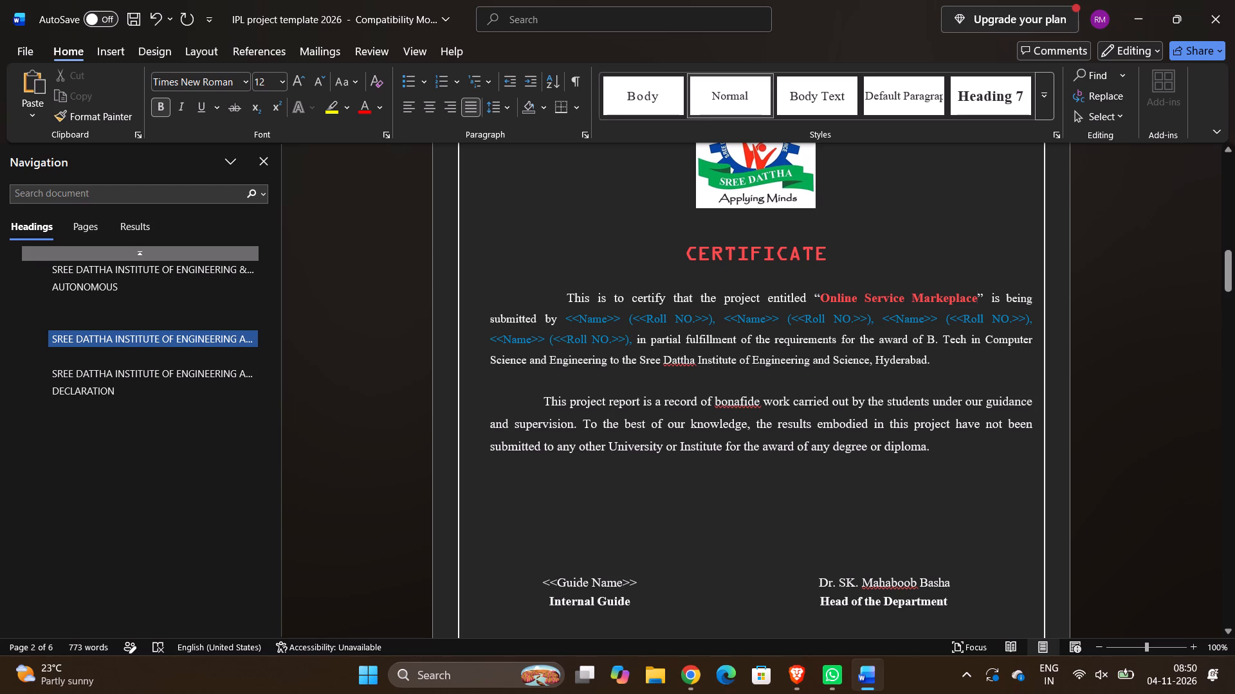
Delete the first "<<Name>>" placeholder after "being submitted by" in the certificate text.
{"action": "left_click", "coordinate": [618, 319]}
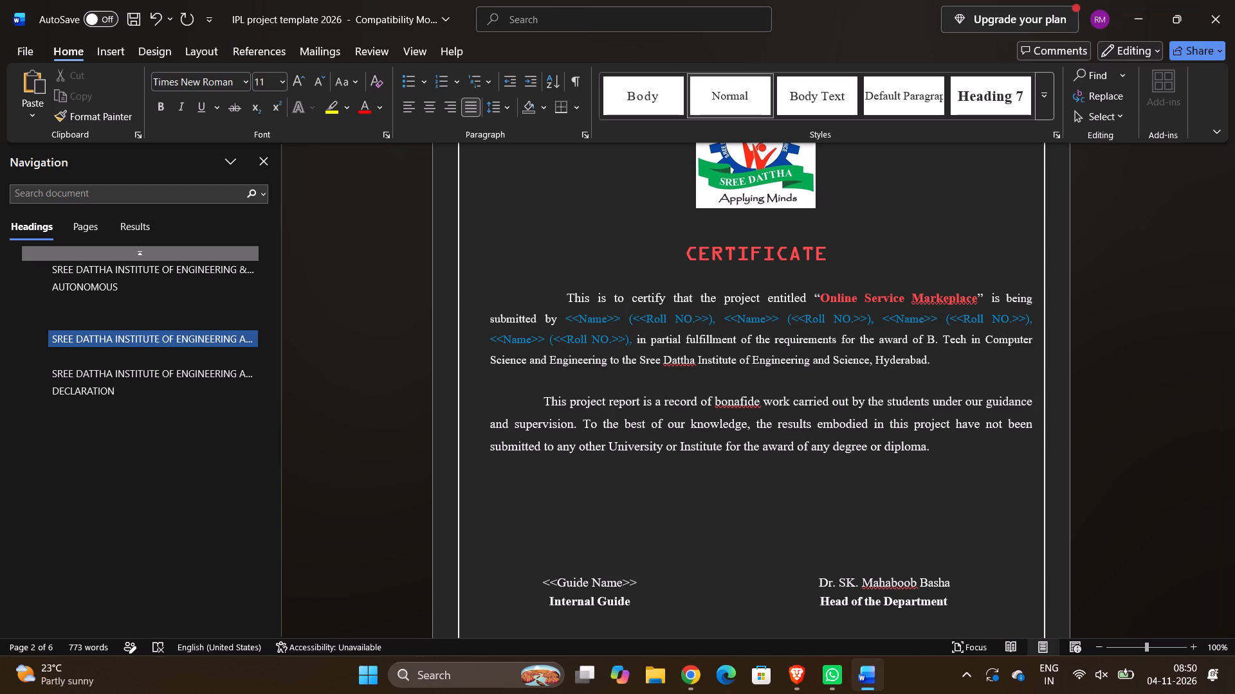
{"action": "key", "text": "BackSpace"}
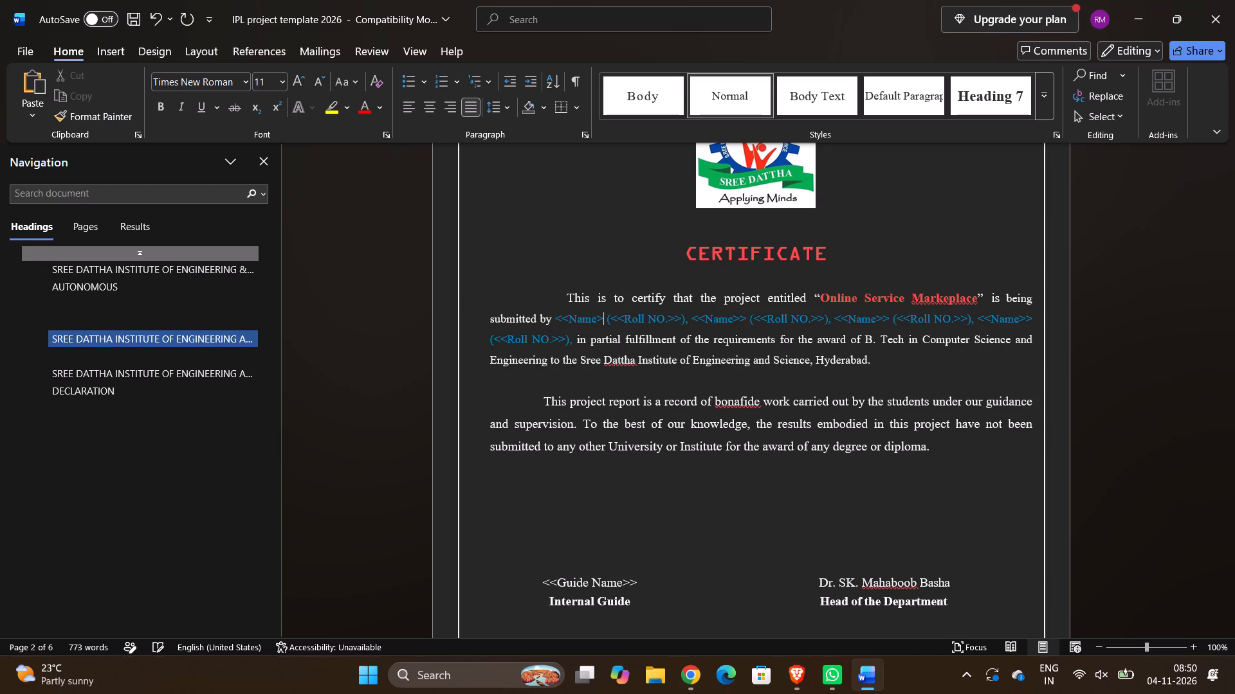
{"action": "key", "text": "BackSpace"}
{"action": "key", "text": "BackSpace"}
{"action": "key", "text": "BackSpace"}
{"action": "key", "text": "BackSpace"}
{"action": "key", "text": "BackSpace"}
{"action": "key", "text": "BackSpace"}
{"action": "key", "text": "BackSpace"}
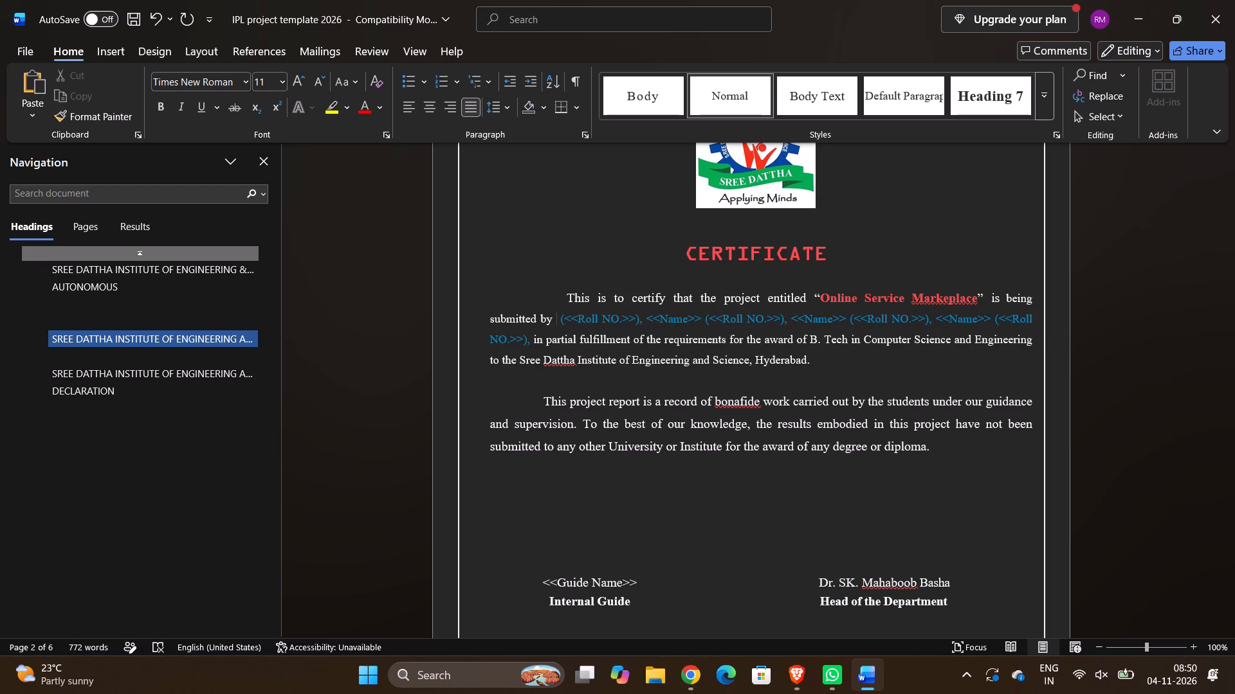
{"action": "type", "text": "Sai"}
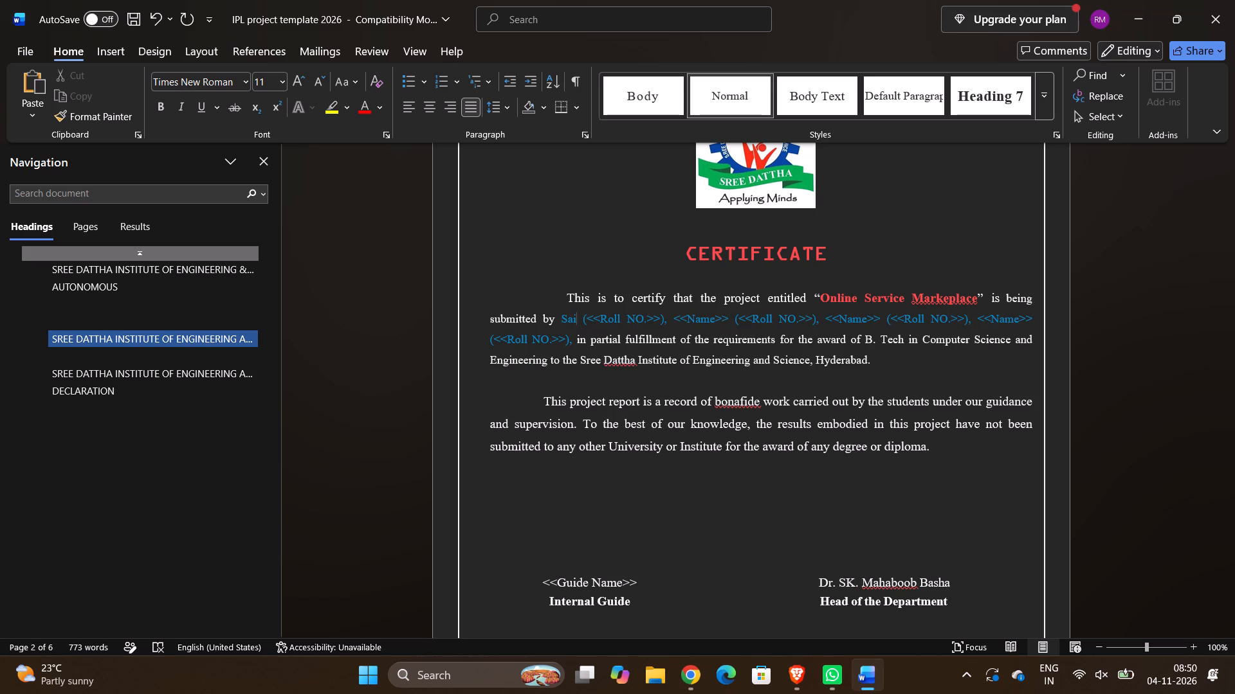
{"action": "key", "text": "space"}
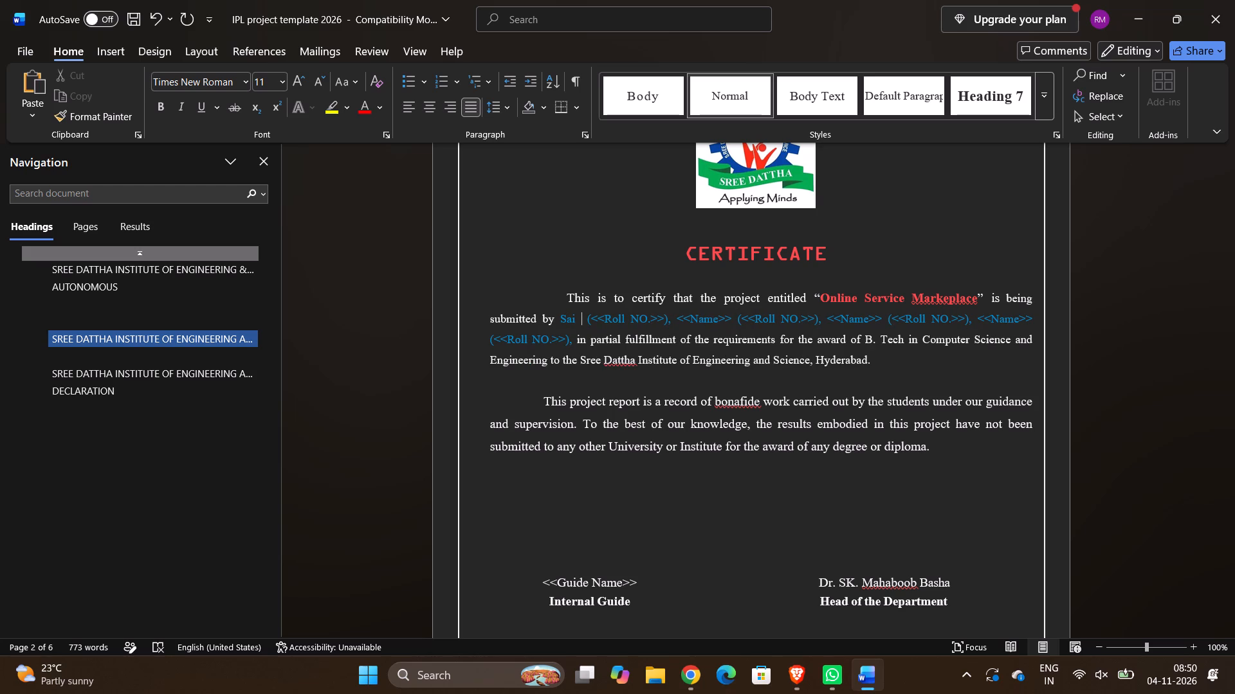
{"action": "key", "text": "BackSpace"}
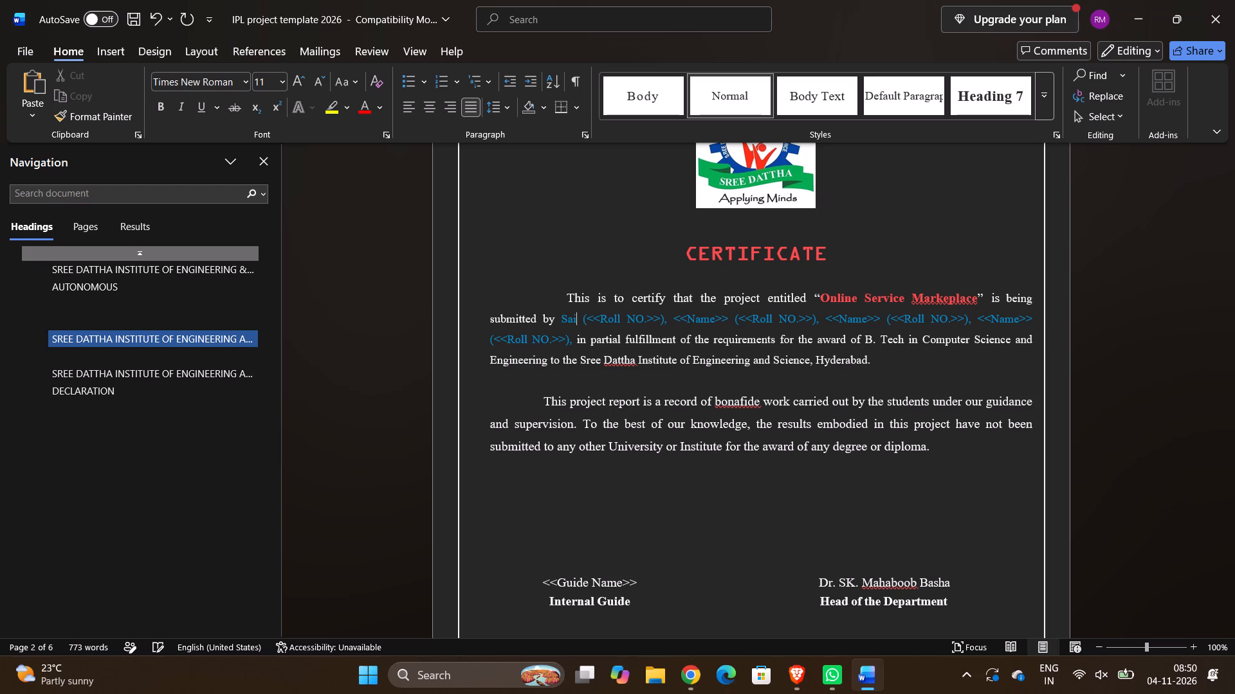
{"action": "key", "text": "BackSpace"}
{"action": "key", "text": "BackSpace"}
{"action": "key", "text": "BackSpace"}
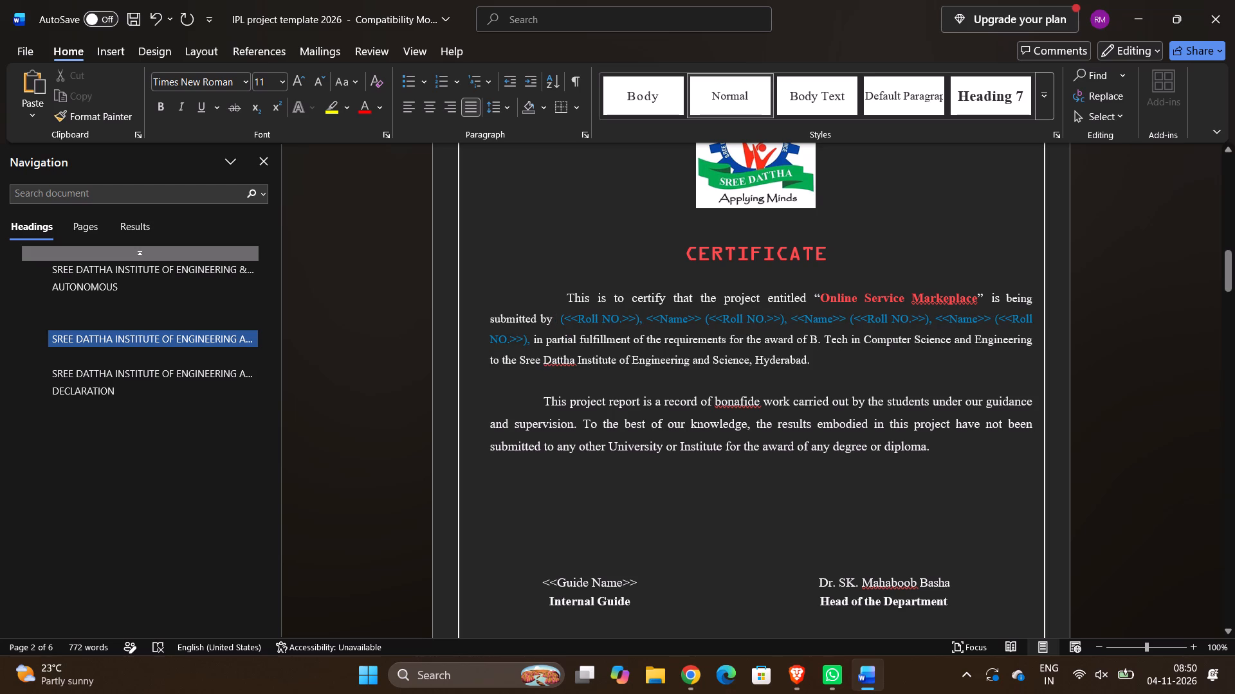
Copy the first student's name from the cover page and paste it after "submitted by" in the certificate text, before the first roll-number placeholder.
{"action": "scroll", "coordinate": [782, 263], "scroll_direction": "up", "scroll_amount": 6}
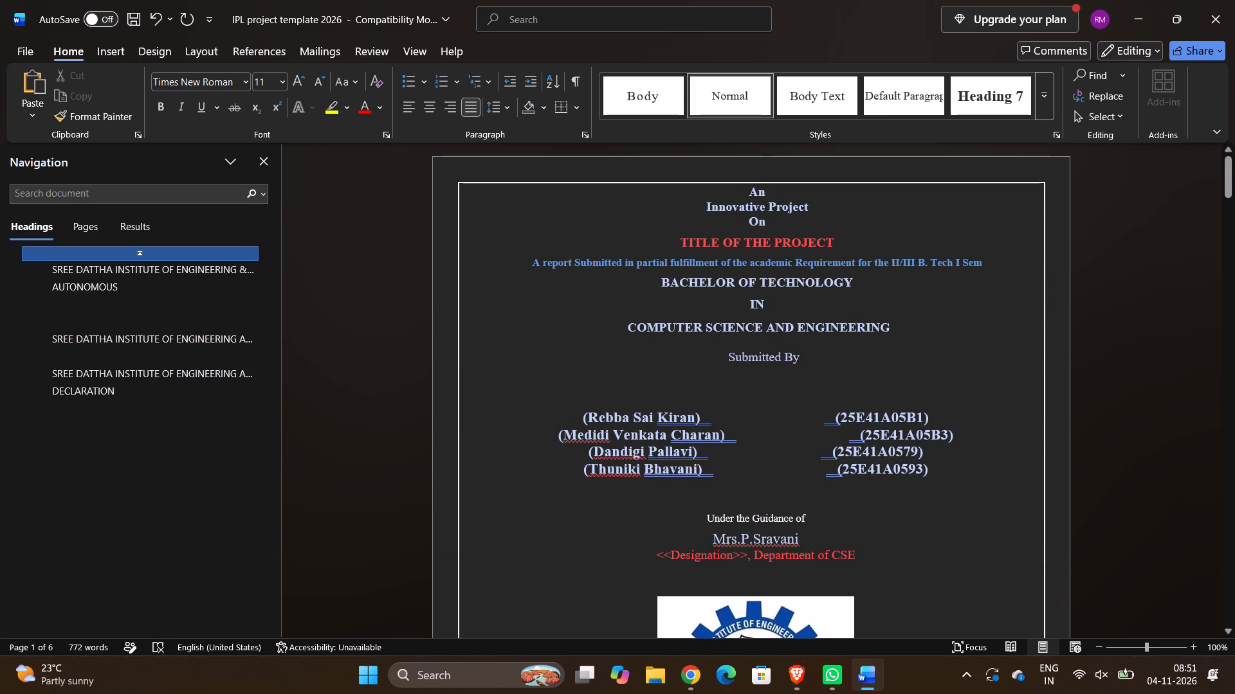
{"action": "left_click_drag", "start_coordinate": [693, 421], "coordinate": [596, 422]}
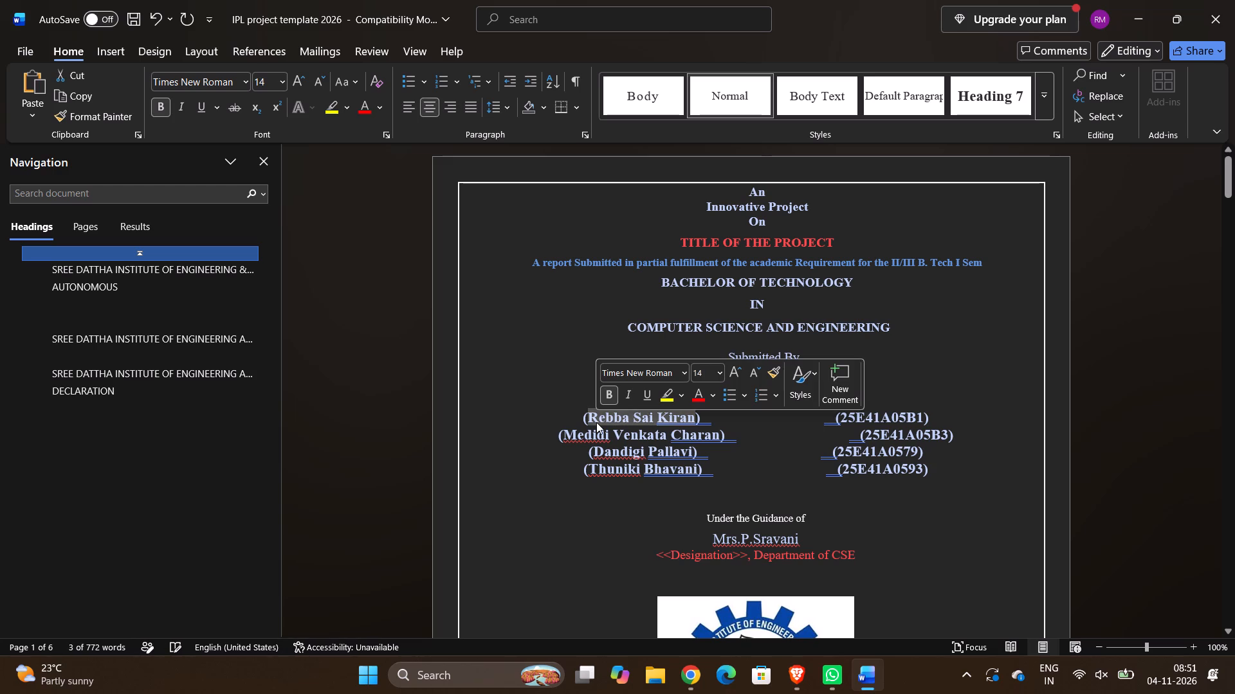
{"action": "key", "text": "ctrl+c"}
{"action": "left_click", "coordinate": [789, 422]}
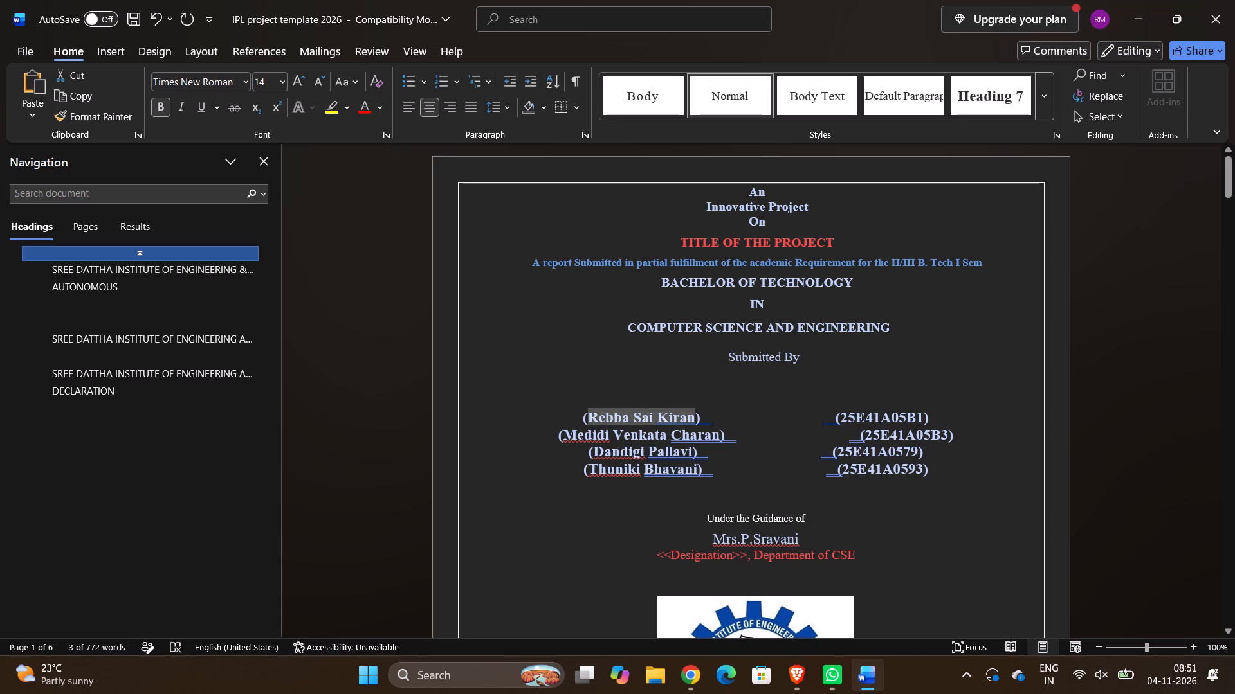
{"action": "scroll", "coordinate": [789, 422], "scroll_direction": "down", "scroll_amount": 5}
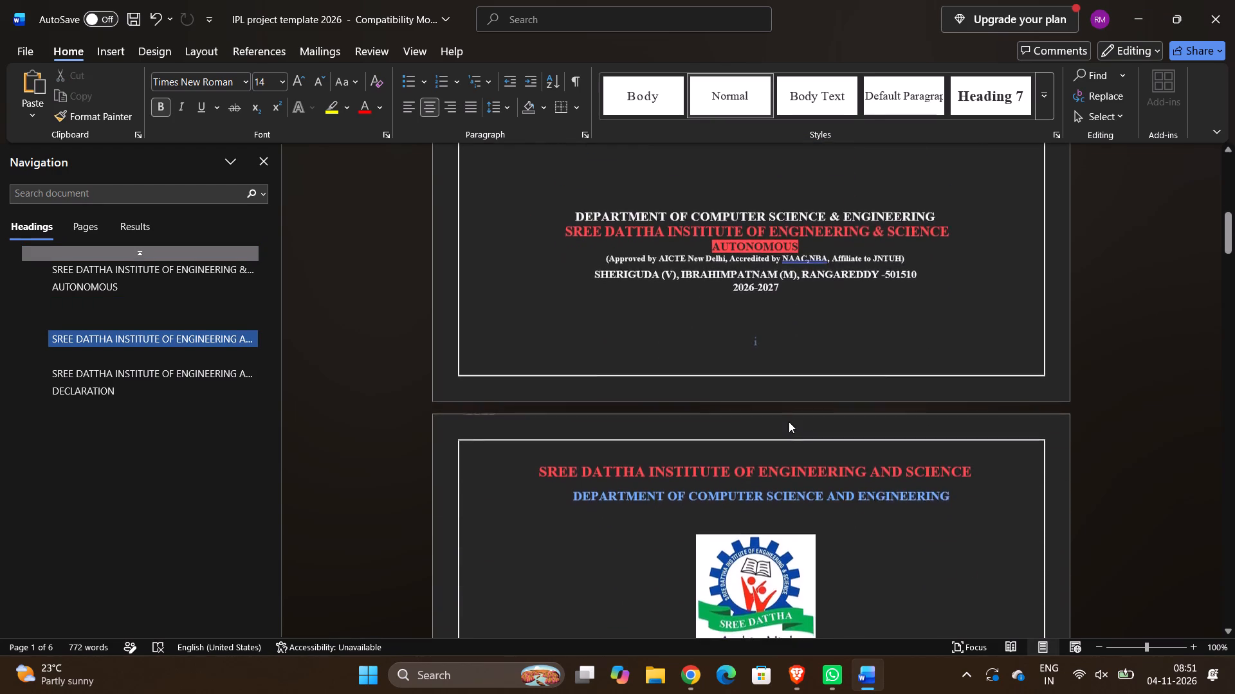
{"action": "scroll", "coordinate": [789, 422], "scroll_direction": "down", "scroll_amount": 6}
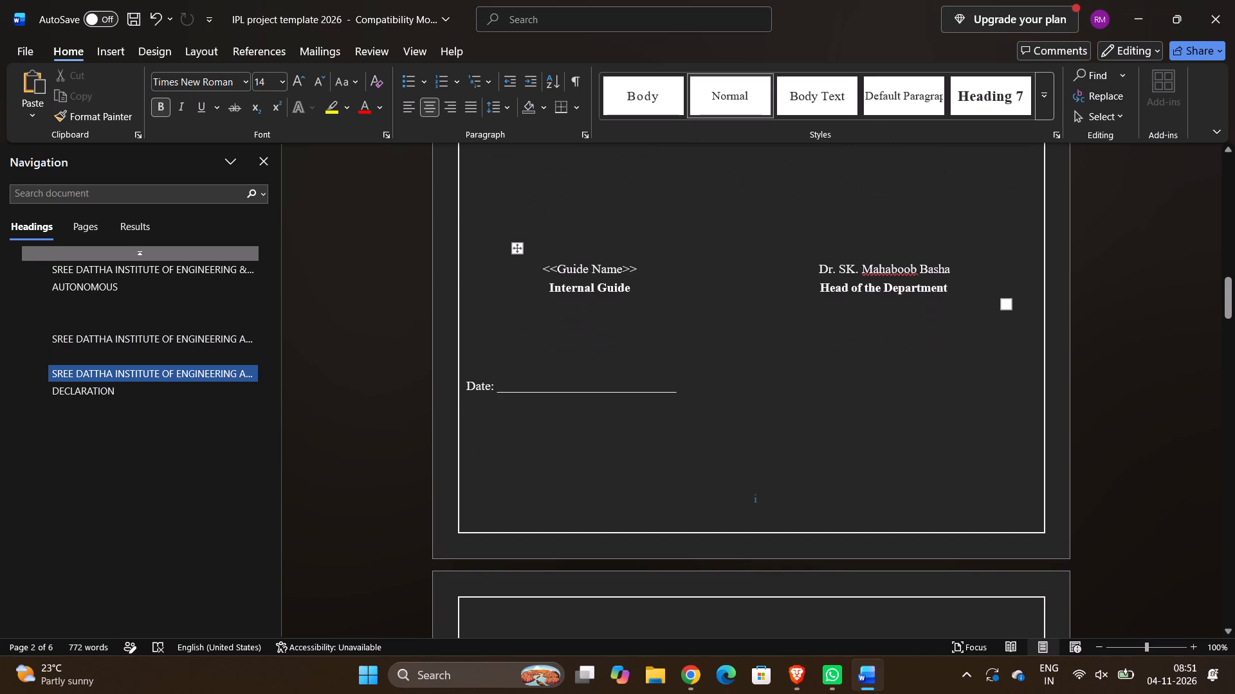
{"action": "scroll", "coordinate": [772, 355], "scroll_direction": "down", "scroll_amount": 4}
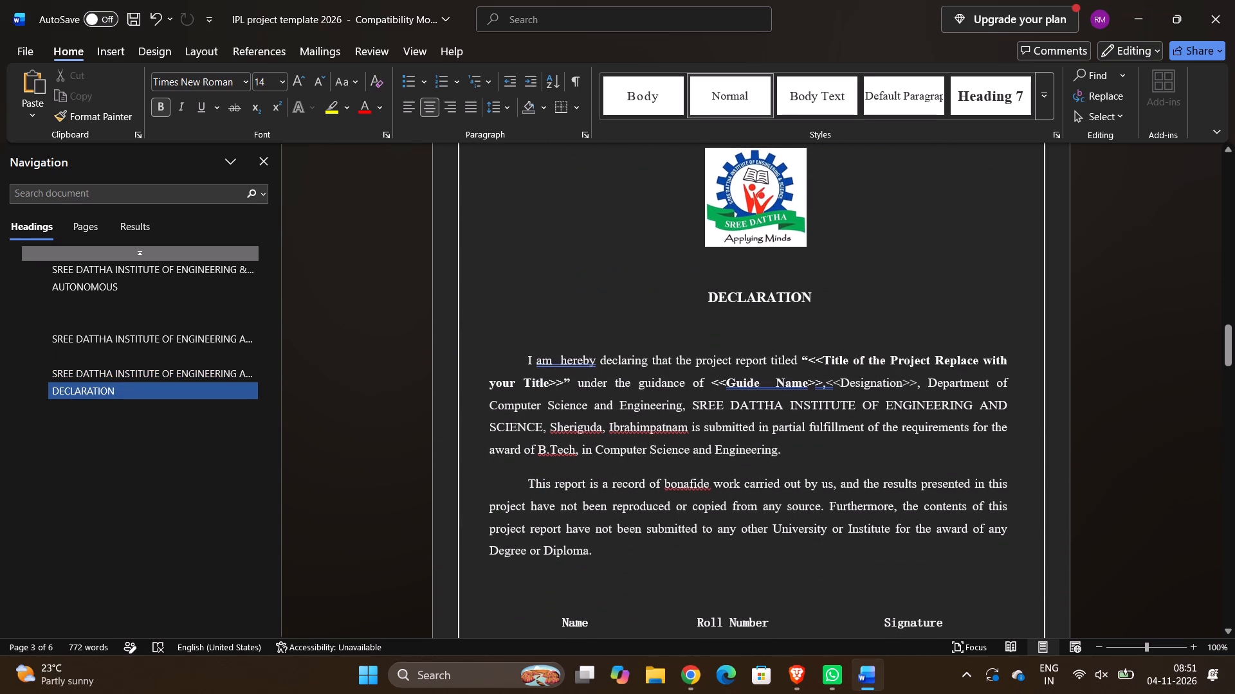
{"action": "scroll", "coordinate": [622, 435], "scroll_direction": "down", "scroll_amount": 5}
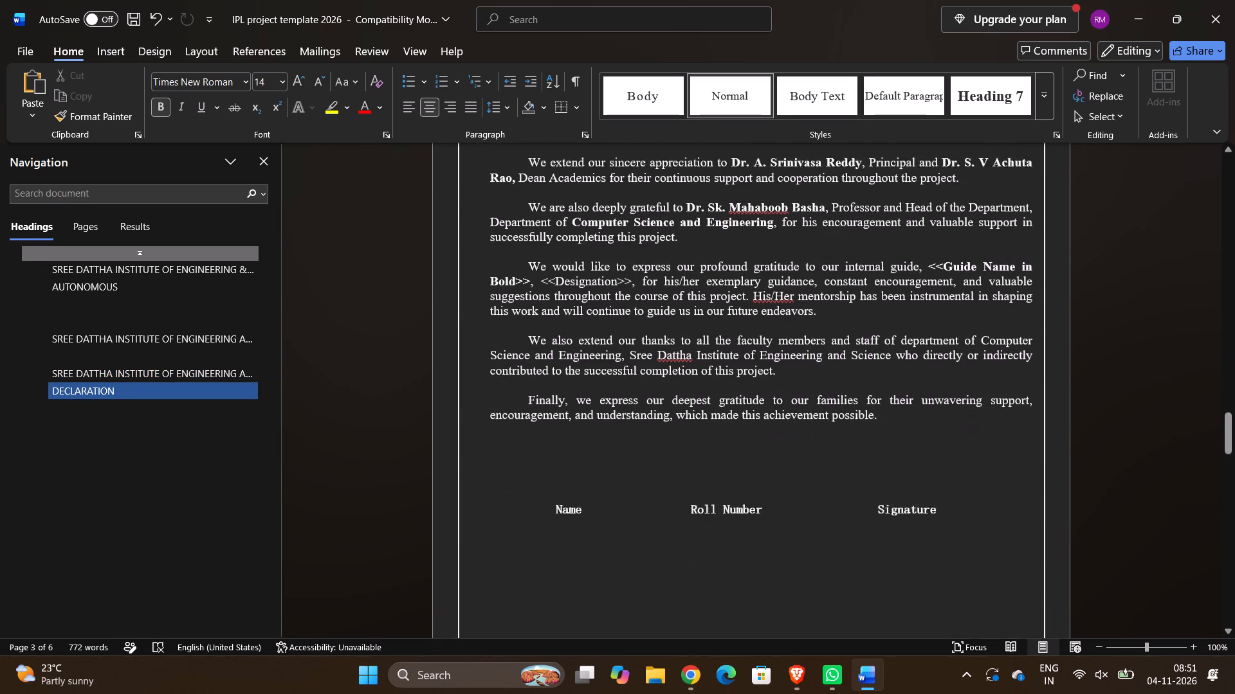
{"action": "scroll", "coordinate": [622, 435], "scroll_direction": "up", "scroll_amount": 7}
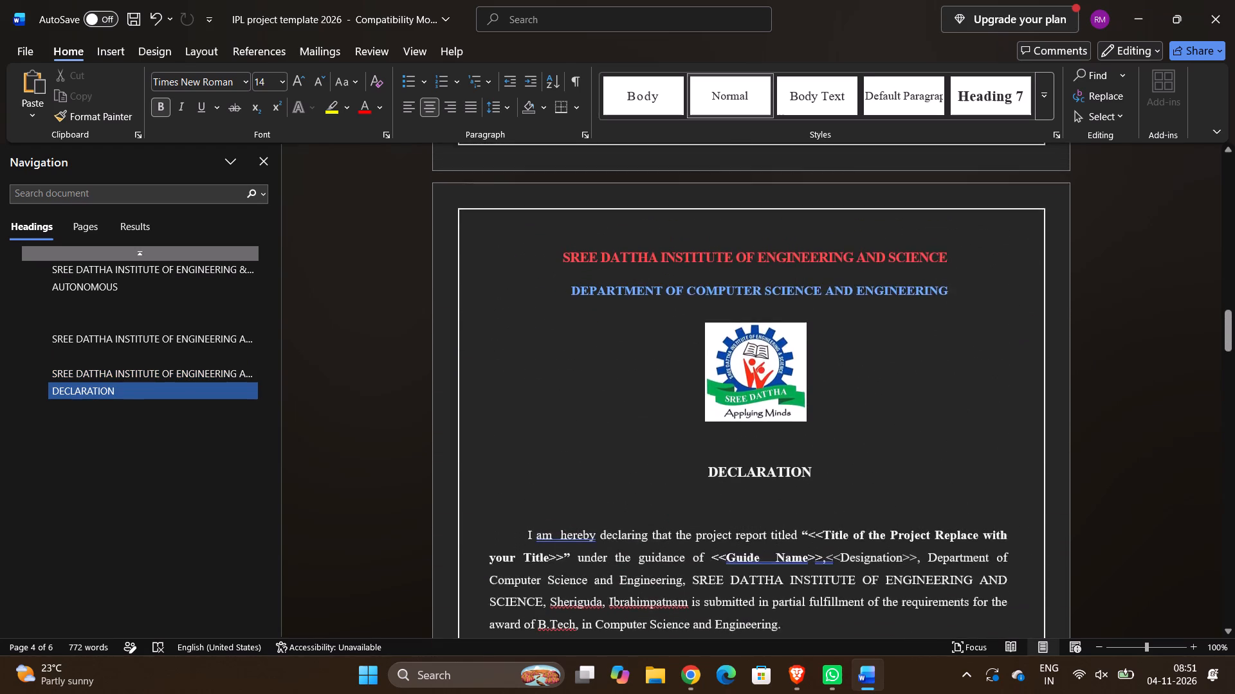
{"action": "scroll", "coordinate": [622, 435], "scroll_direction": "up", "scroll_amount": 5}
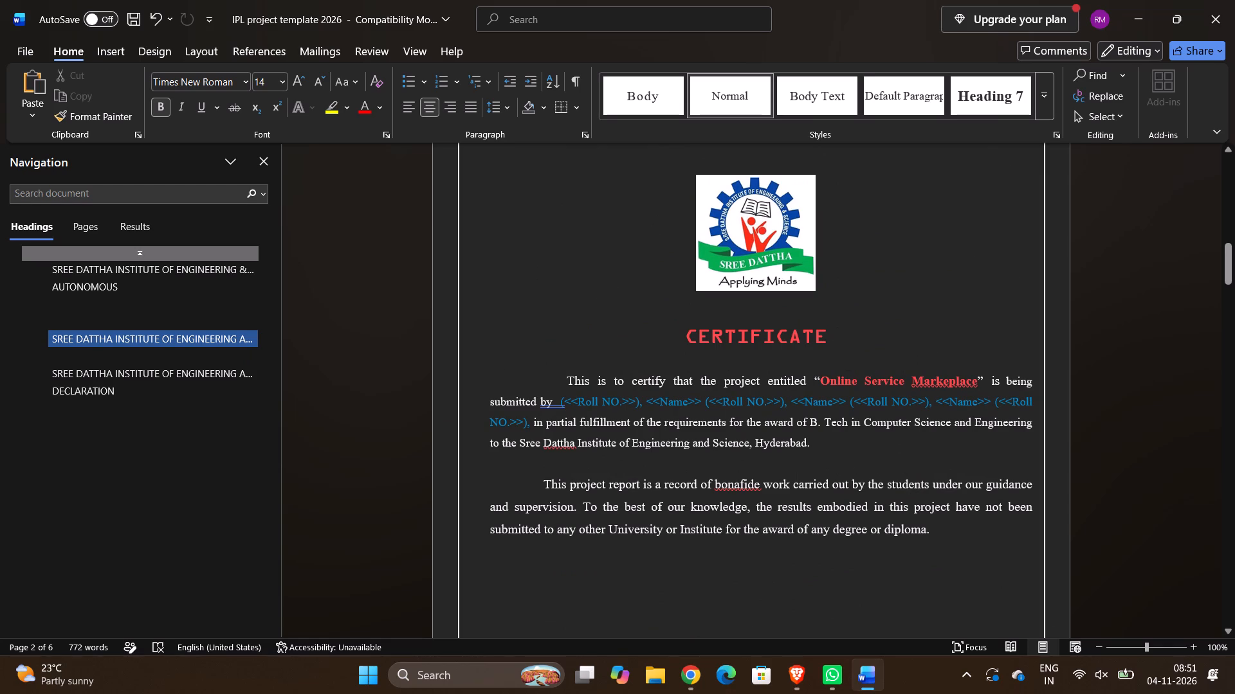
{"action": "left_click", "coordinate": [558, 407]}
{"action": "key", "text": "ctrl+v"}
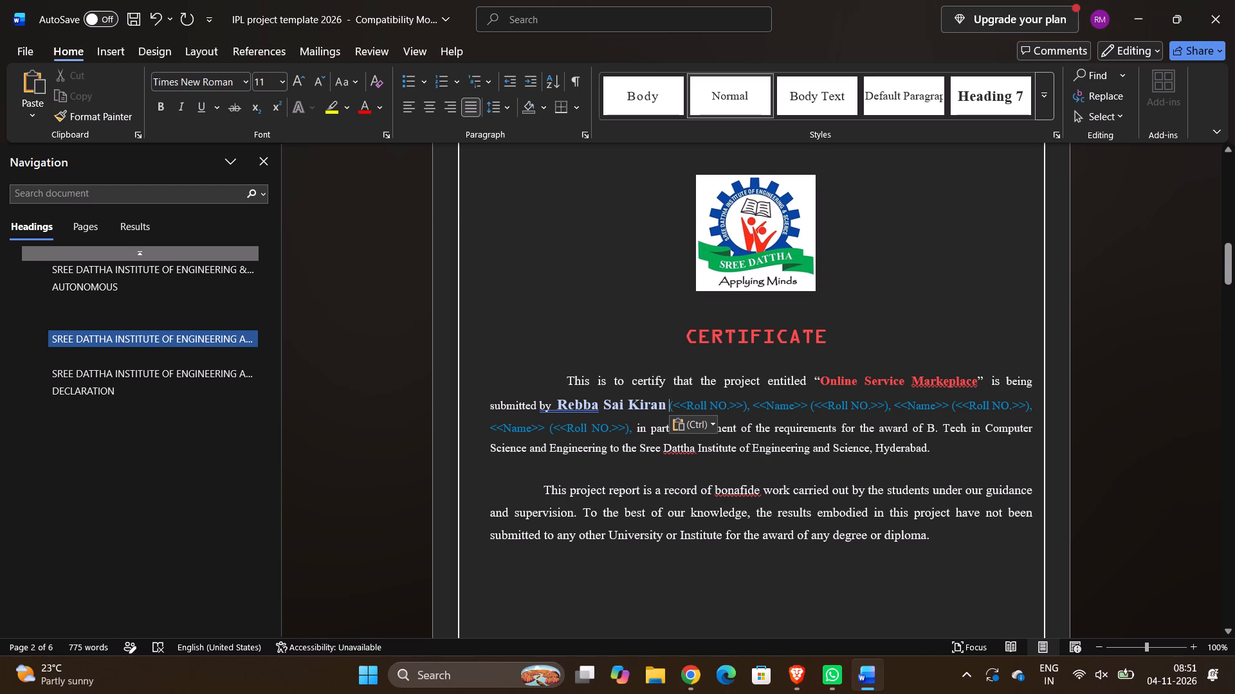
Remove the bold formatting from the first student's name in the certificate text.
{"action": "left_click_drag", "start_coordinate": [668, 405], "coordinate": [632, 406]}
{"action": "left_click_drag", "start_coordinate": [632, 406], "coordinate": [565, 398]}
{"action": "left_click", "coordinate": [572, 362]}
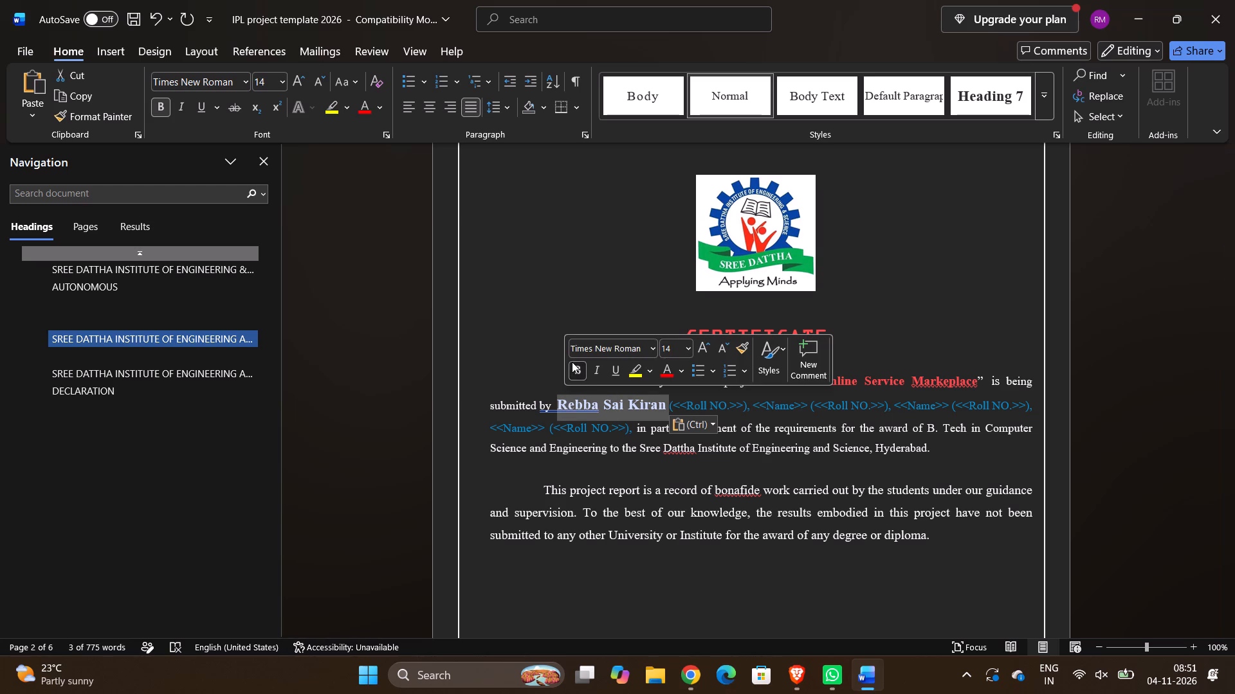
Delete the "<<Roll NO.>>" placeholder after the first student's name in the certificate, keeping its surrounding parentheses and comma.
{"action": "left_click", "coordinate": [735, 406]}
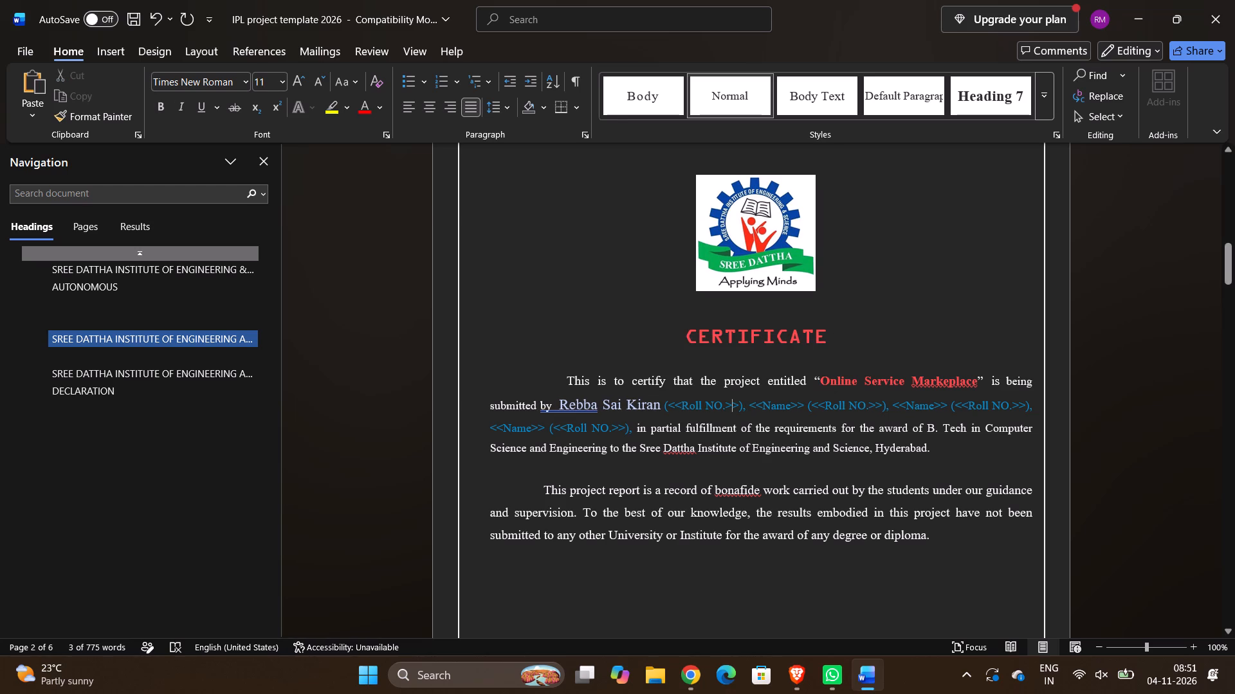
{"action": "left_click_drag", "start_coordinate": [735, 406], "coordinate": [681, 404]}
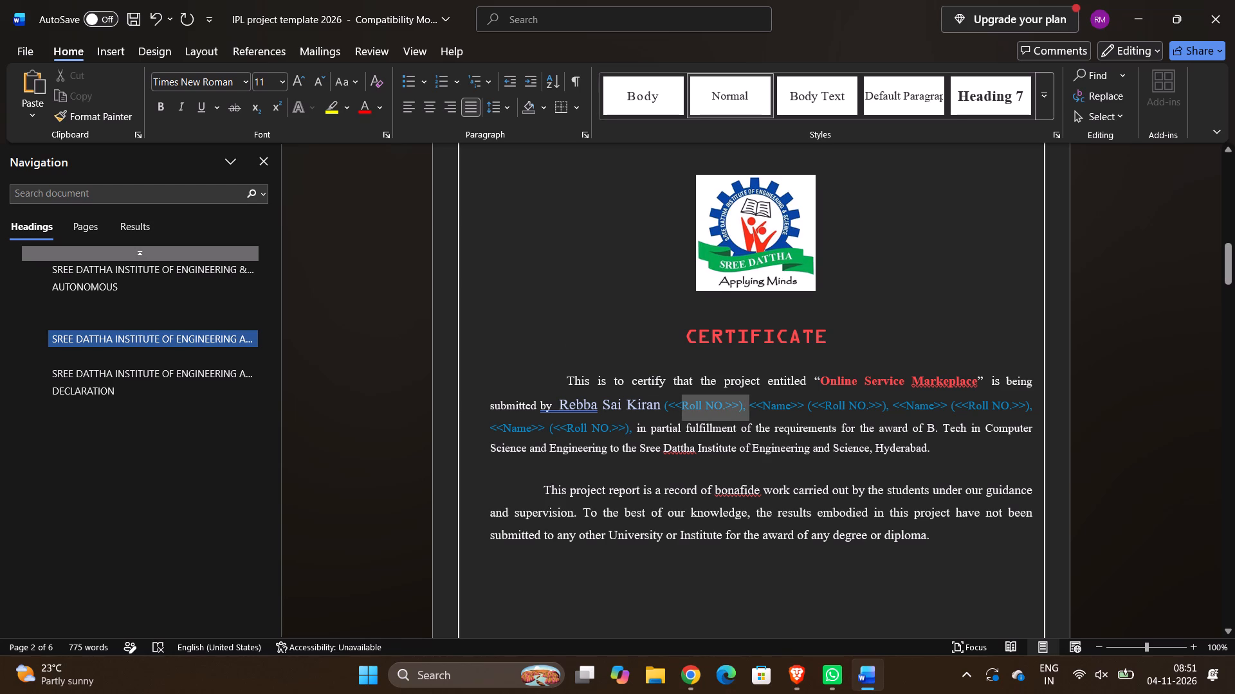
{"action": "left_click_drag", "start_coordinate": [681, 404], "coordinate": [675, 405]}
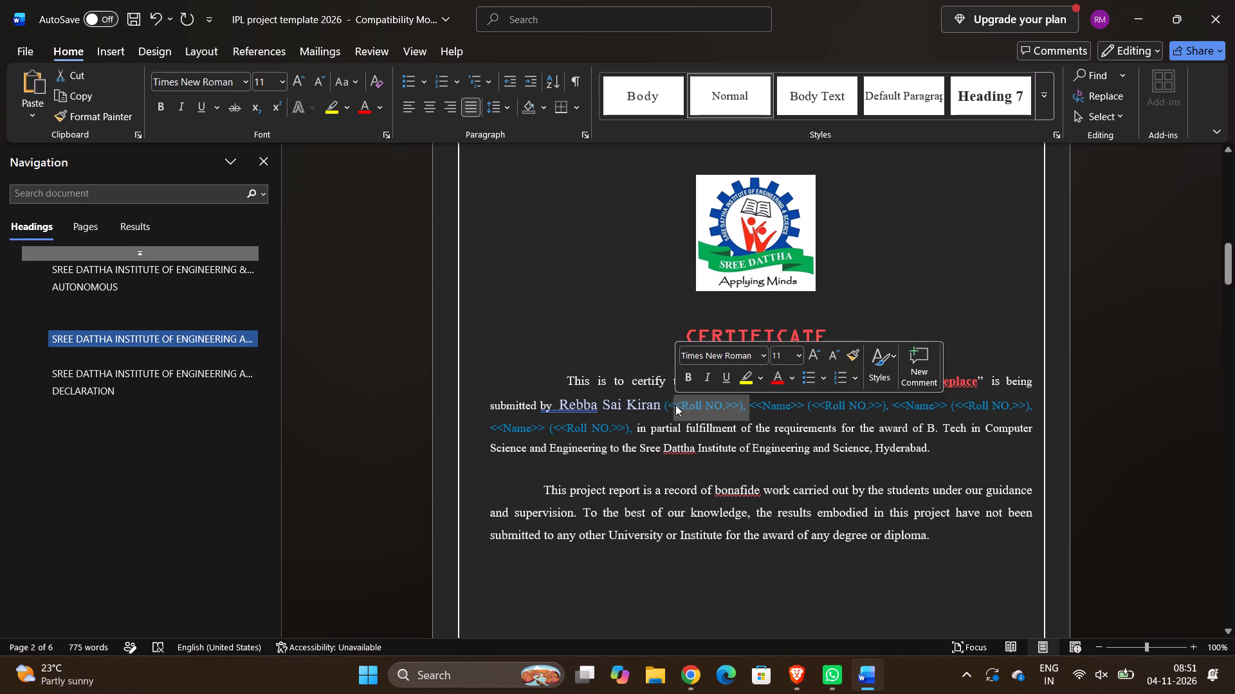
{"action": "left_click", "coordinate": [675, 405]}
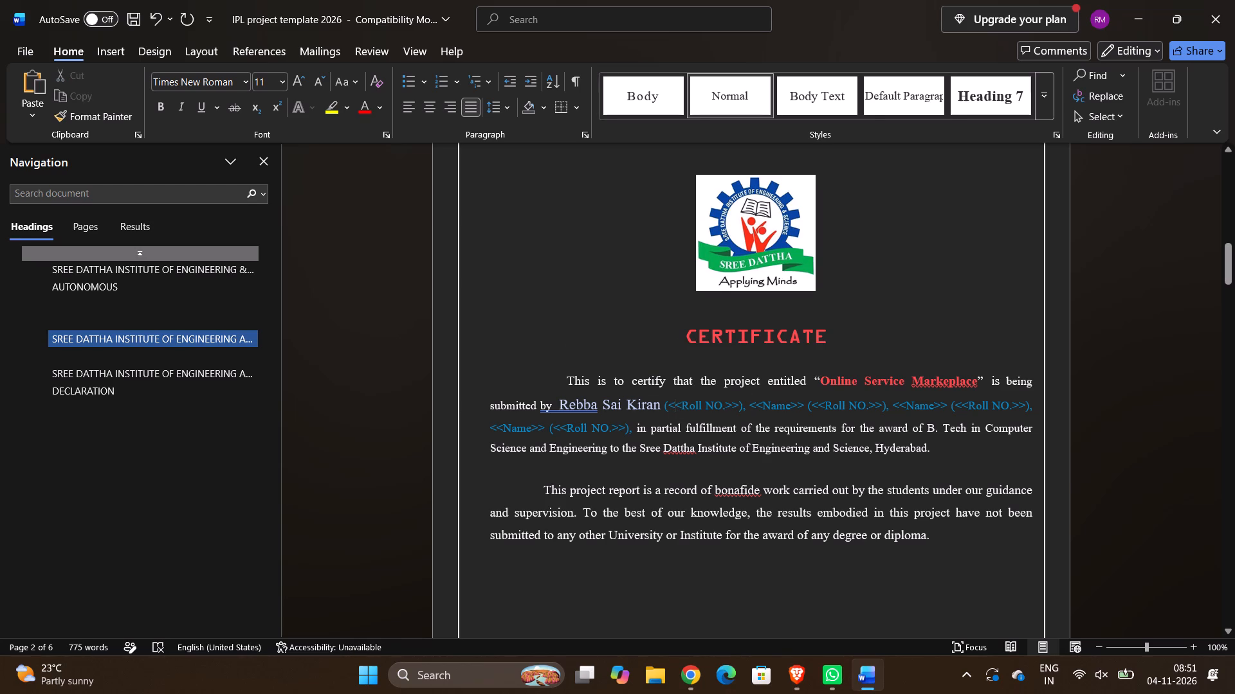
{"action": "left_click", "coordinate": [740, 404]}
{"action": "key", "text": "BackSpace"}
{"action": "key", "text": "BackSpace"}
{"action": "key", "text": "BackSpace"}
{"action": "key", "text": "BackSpace"}
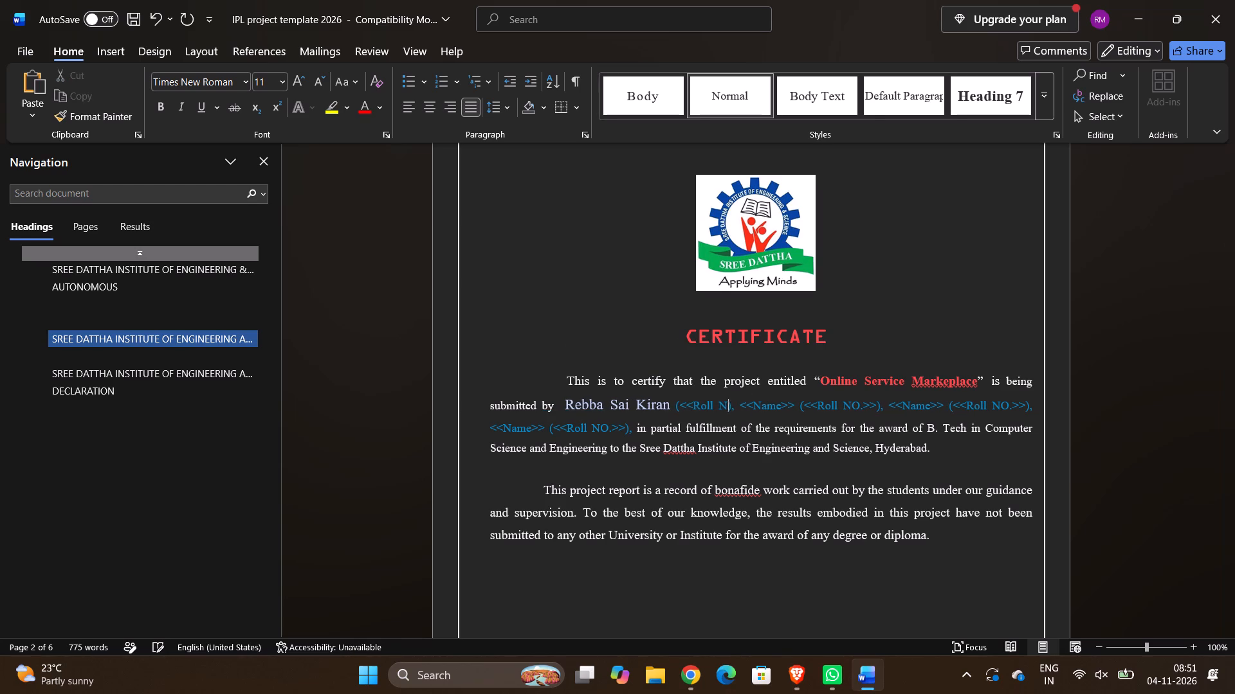
{"action": "key", "text": "BackSpace"}
{"action": "key", "text": "BackSpace"}
{"action": "key", "text": "BackSpace"}
{"action": "key", "text": "BackSpace"}
{"action": "key", "text": "BackSpace"}
{"action": "key", "text": "BackSpace"}
{"action": "key", "text": "BackSpace"}
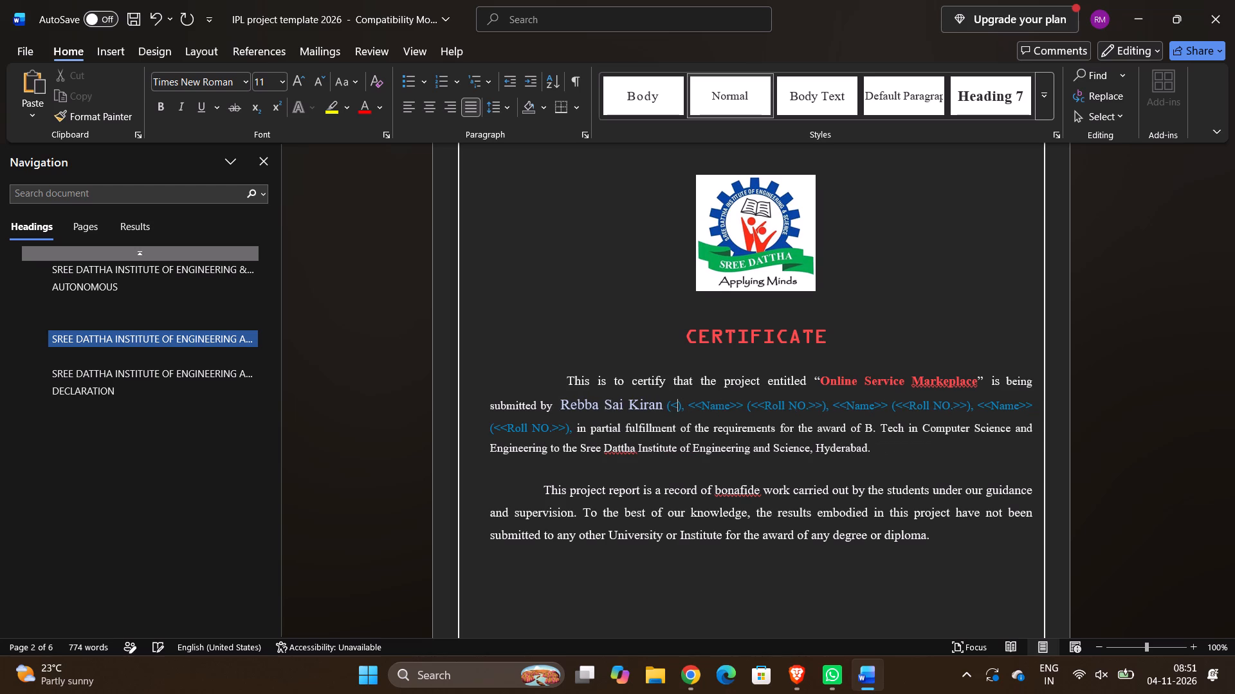
{"action": "key", "text": "BackSpace"}
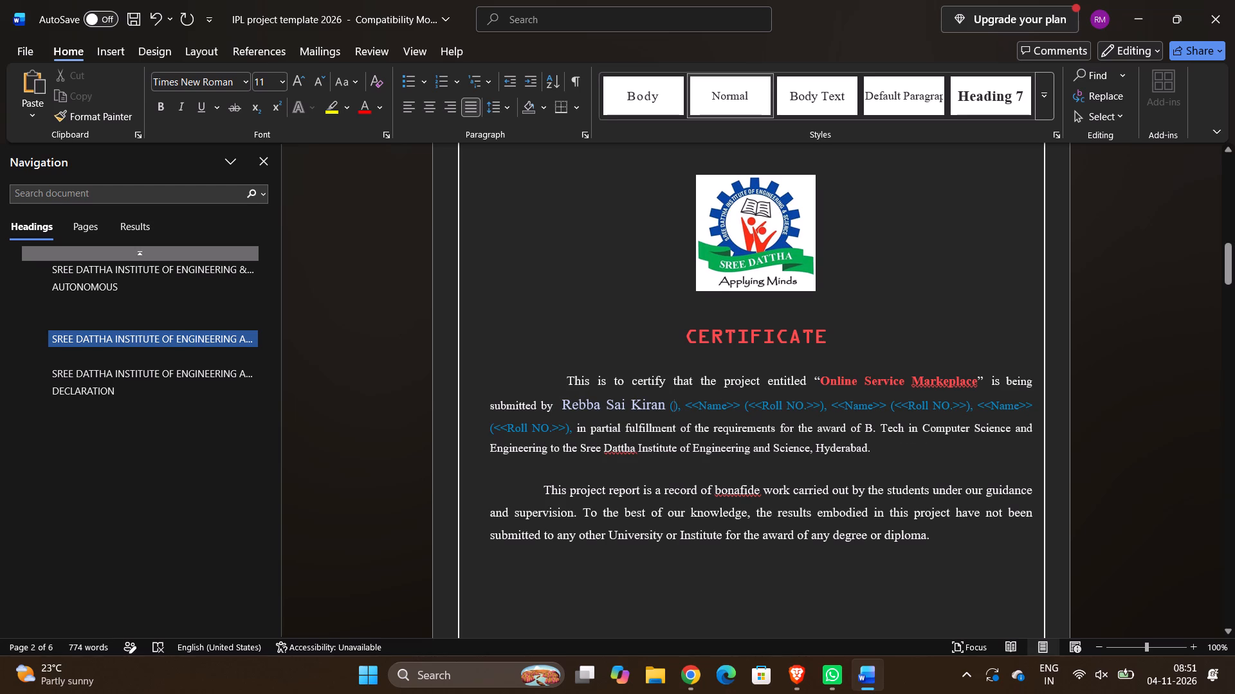
Copy the first student's roll number from the cover page and paste it inside the empty parentheses after that student's name in the certificate.
{"action": "scroll", "coordinate": [794, 368], "scroll_direction": "up", "scroll_amount": 5}
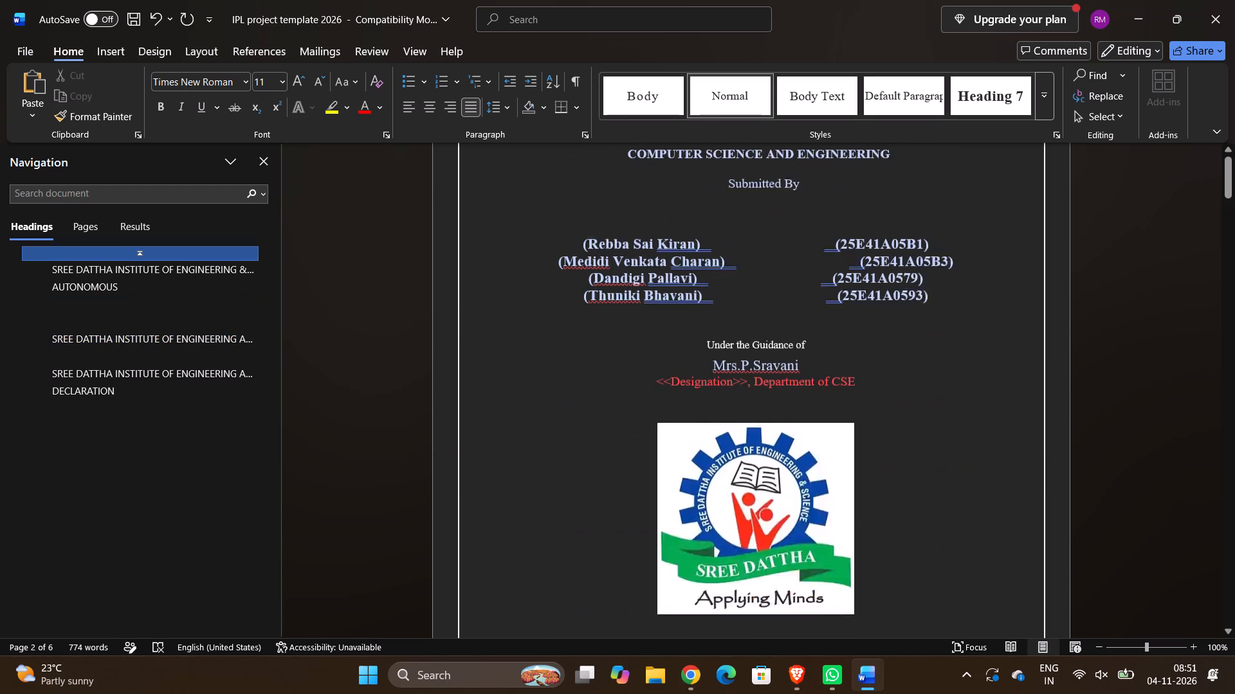
{"action": "scroll", "coordinate": [794, 368], "scroll_direction": "up", "scroll_amount": 2}
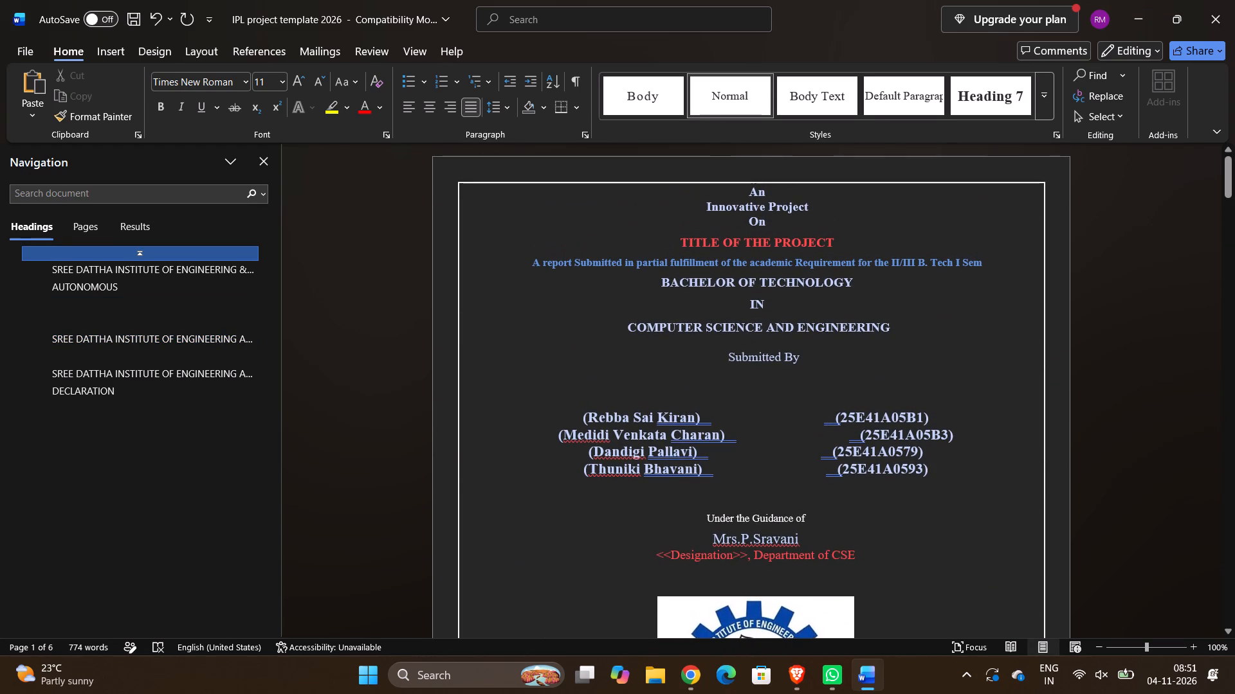
{"action": "left_click_drag", "start_coordinate": [922, 418], "coordinate": [843, 425]}
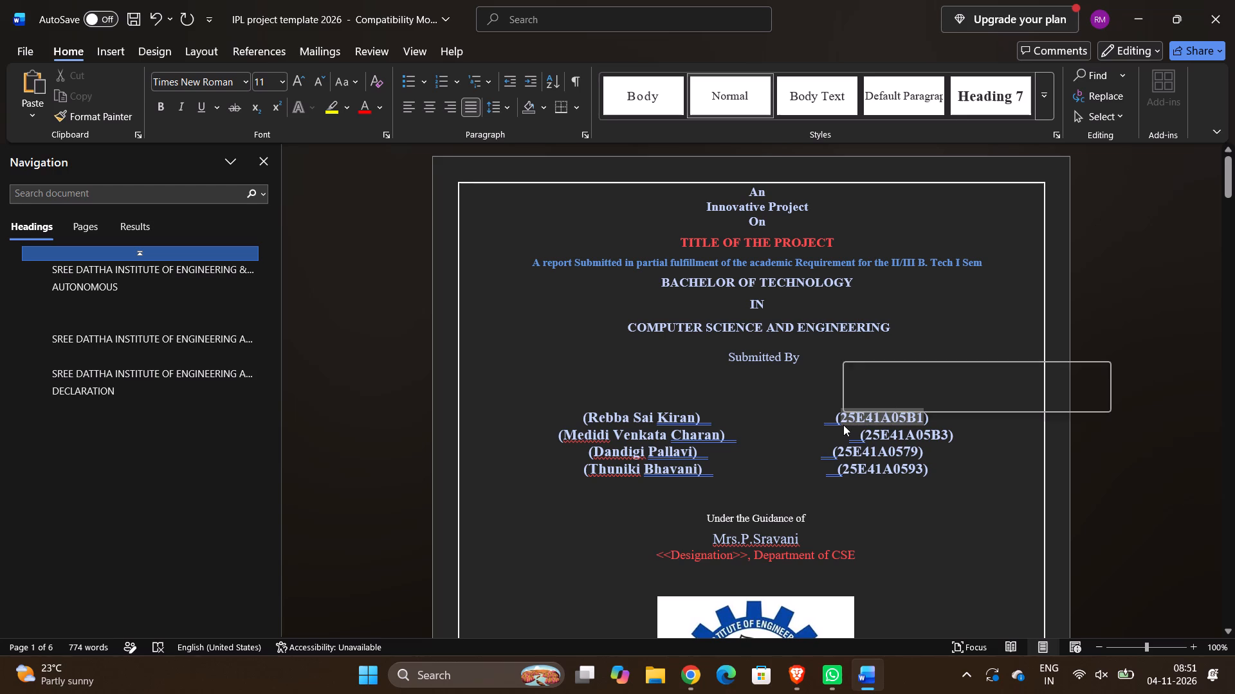
{"action": "key", "text": "ctrl+c"}
{"action": "scroll", "coordinate": [948, 485], "scroll_direction": "down", "scroll_amount": 4}
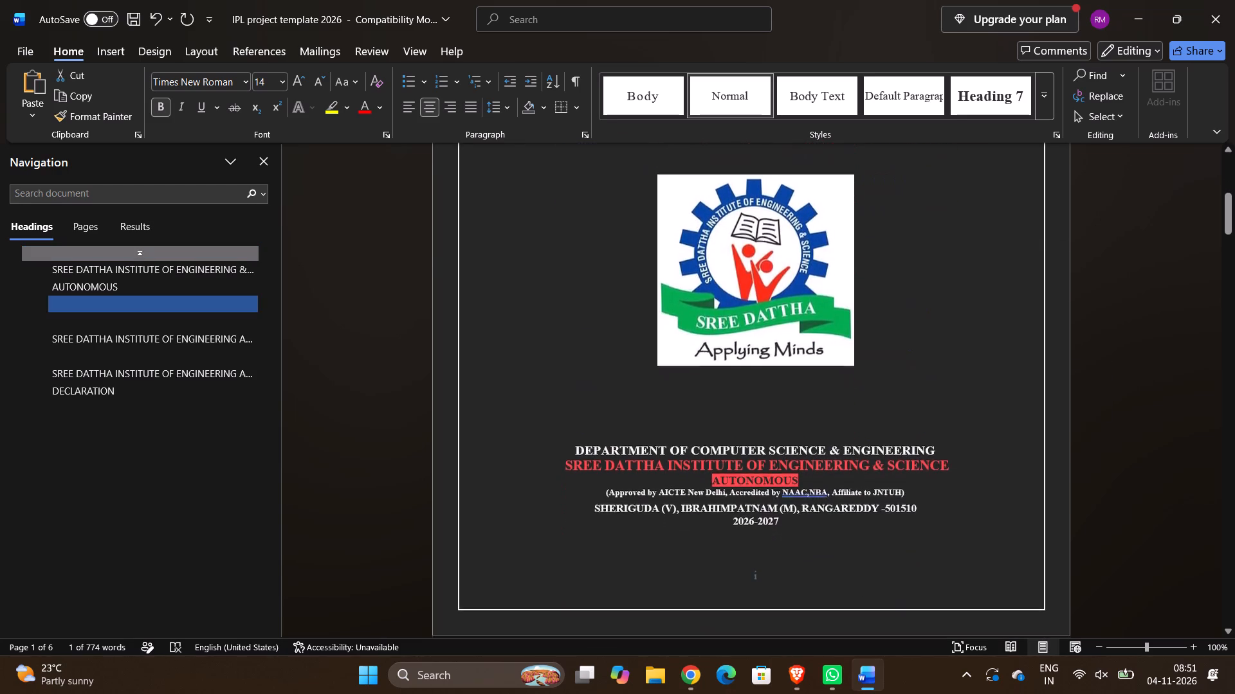
{"action": "scroll", "coordinate": [948, 485], "scroll_direction": "down", "scroll_amount": 3}
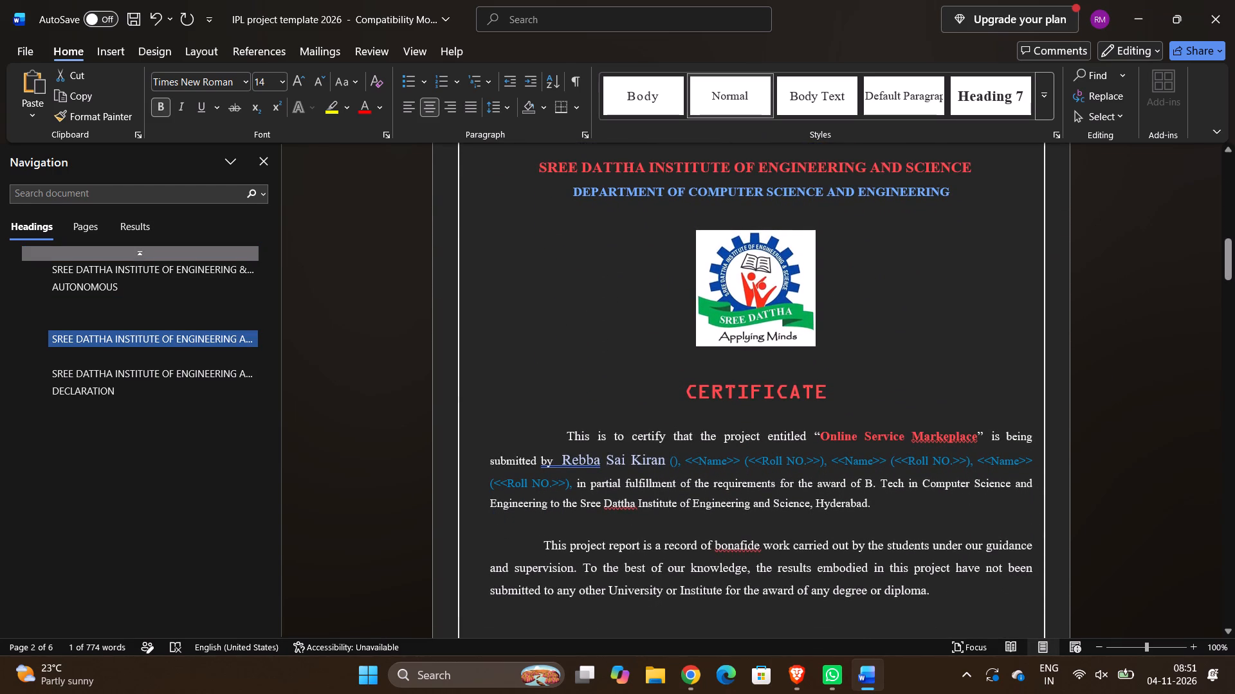
{"action": "left_click", "coordinate": [673, 461]}
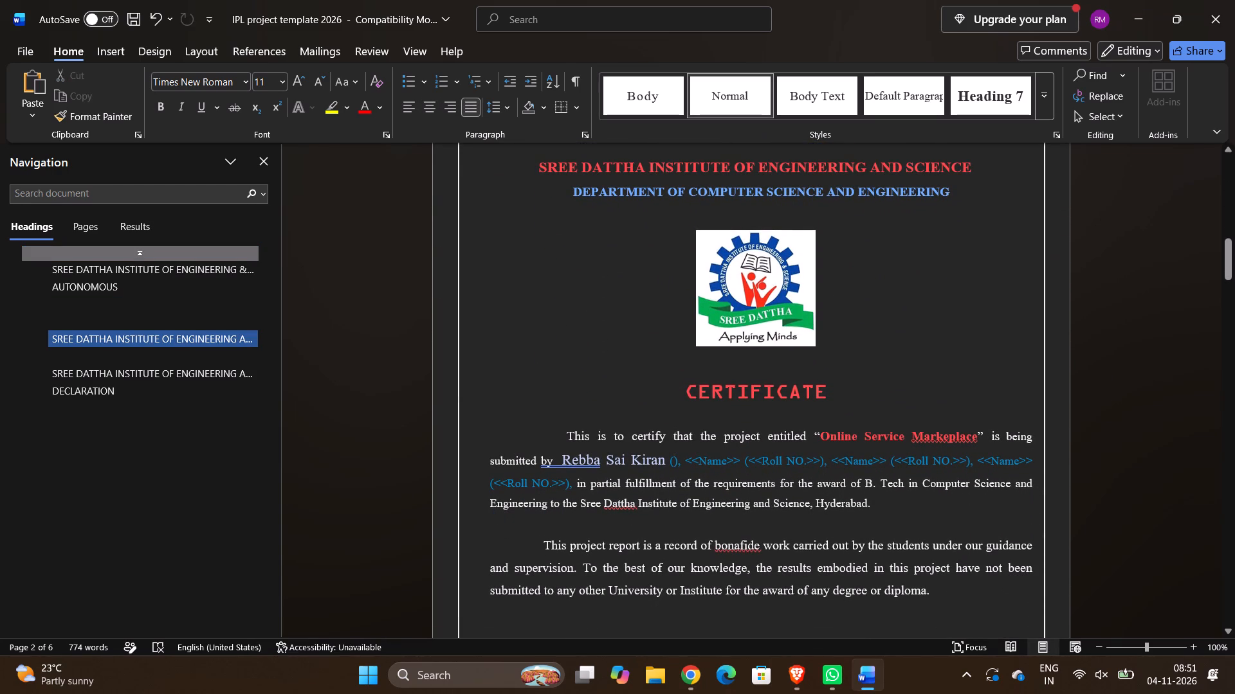
{"action": "key", "text": "ctrl+v"}
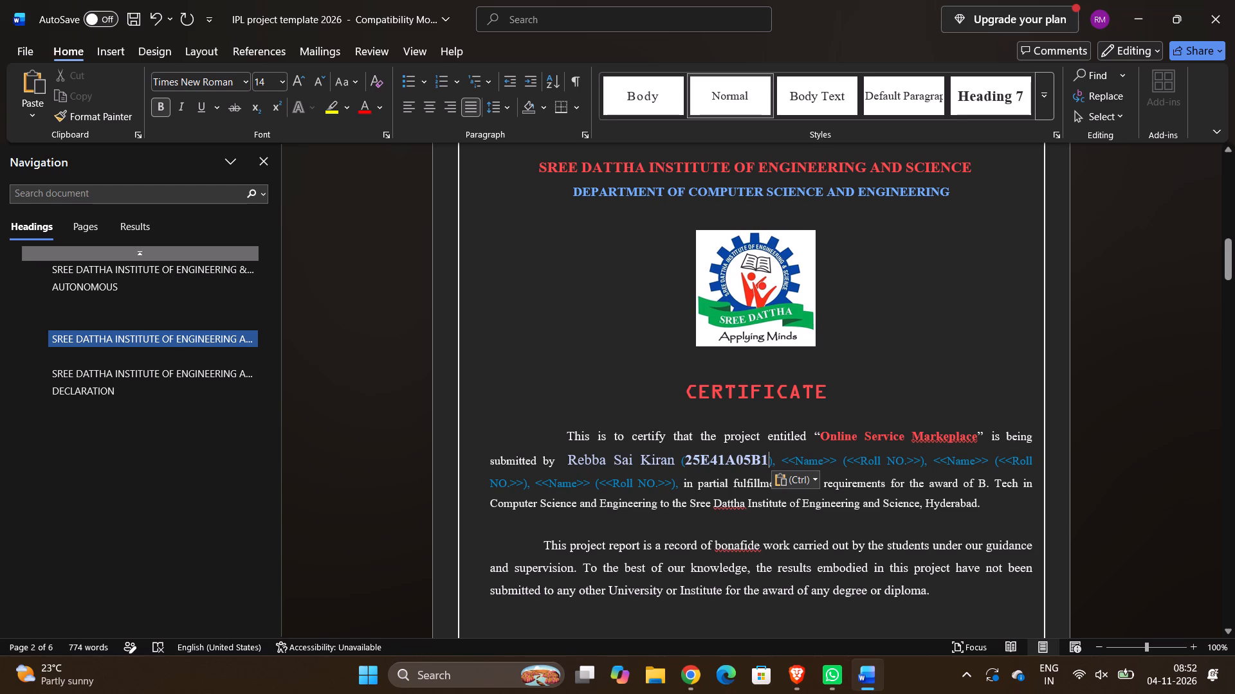
Remove the bold formatting from the first student's roll number in the certificate text.
{"action": "left_click_drag", "start_coordinate": [765, 461], "coordinate": [702, 460]}
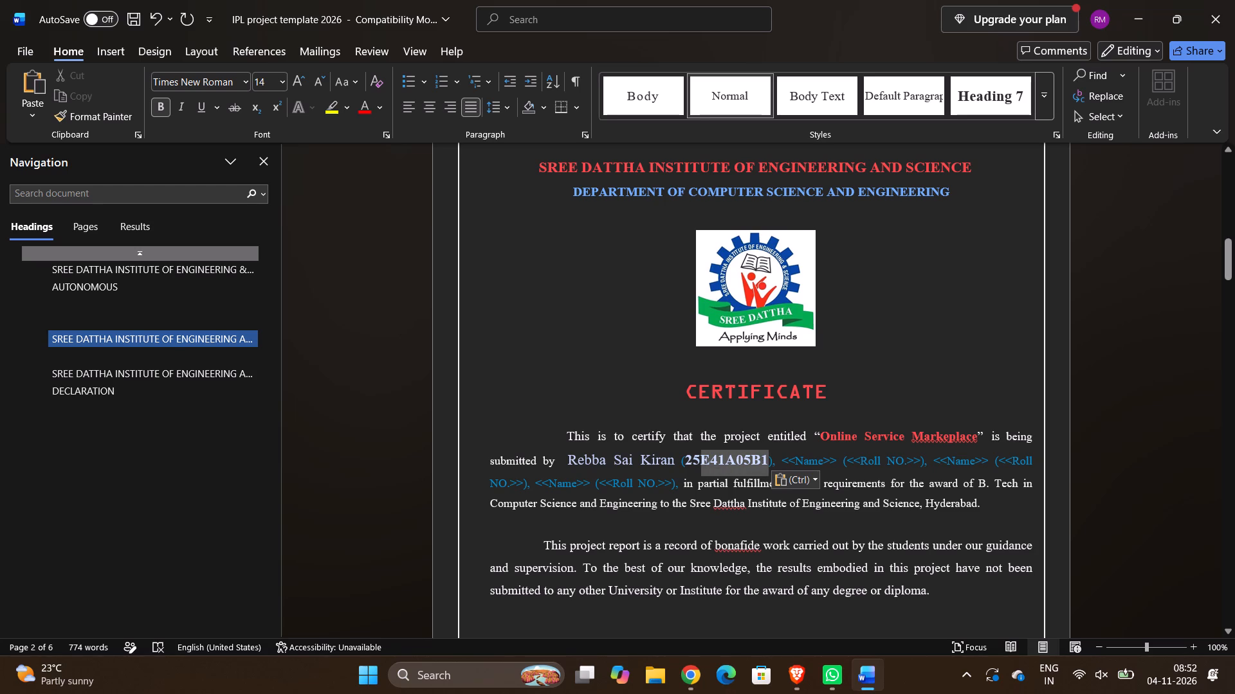
{"action": "left_click_drag", "start_coordinate": [702, 460], "coordinate": [686, 460]}
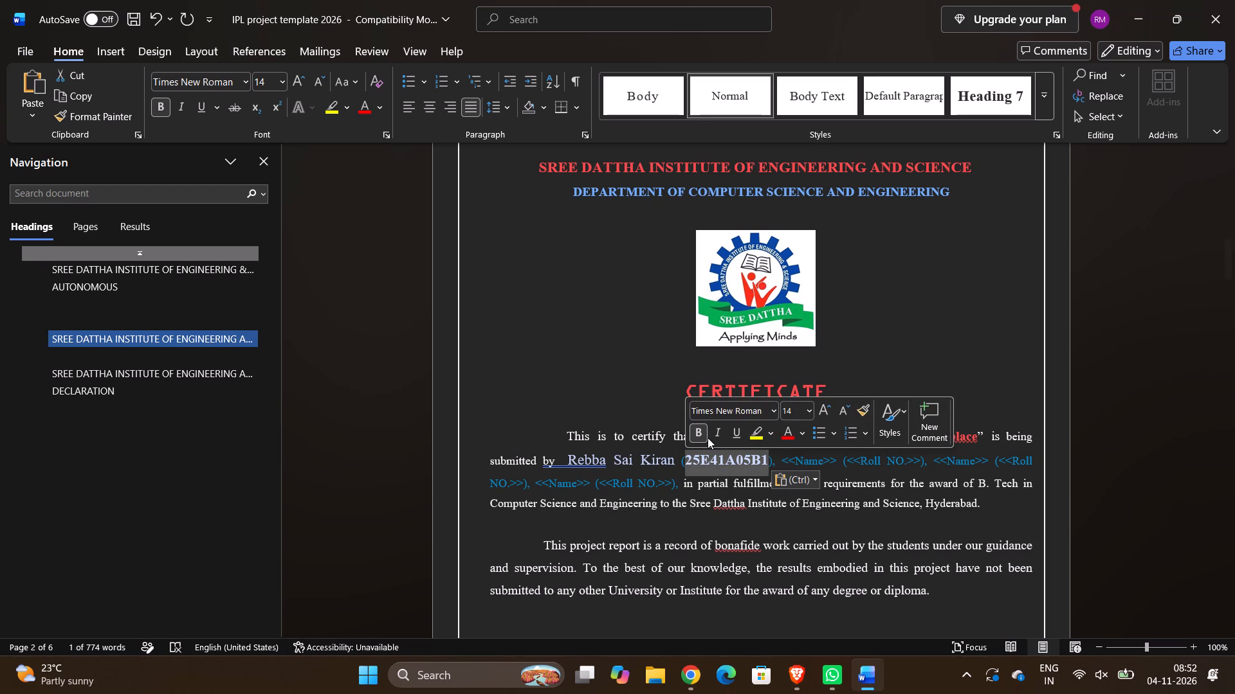
{"action": "left_click", "coordinate": [703, 436]}
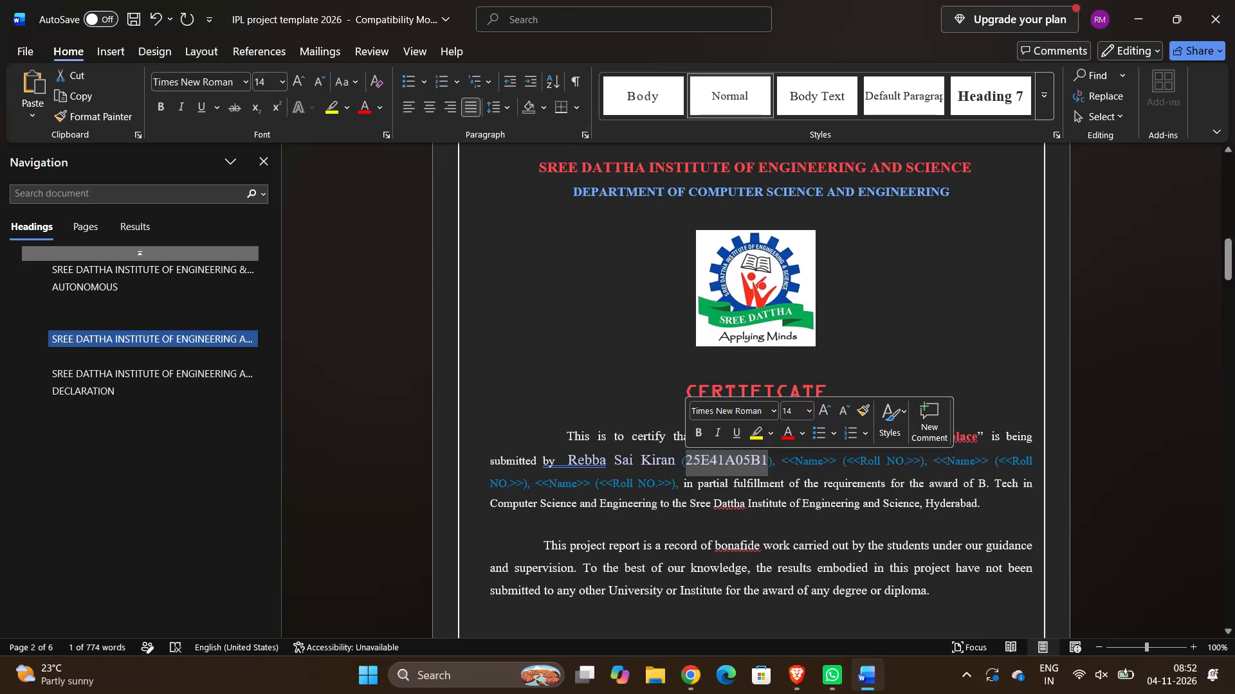
Delete the "<<Name>>" placeholder that follows the first student's roll number in the certificate text.
{"action": "left_click", "coordinate": [835, 461]}
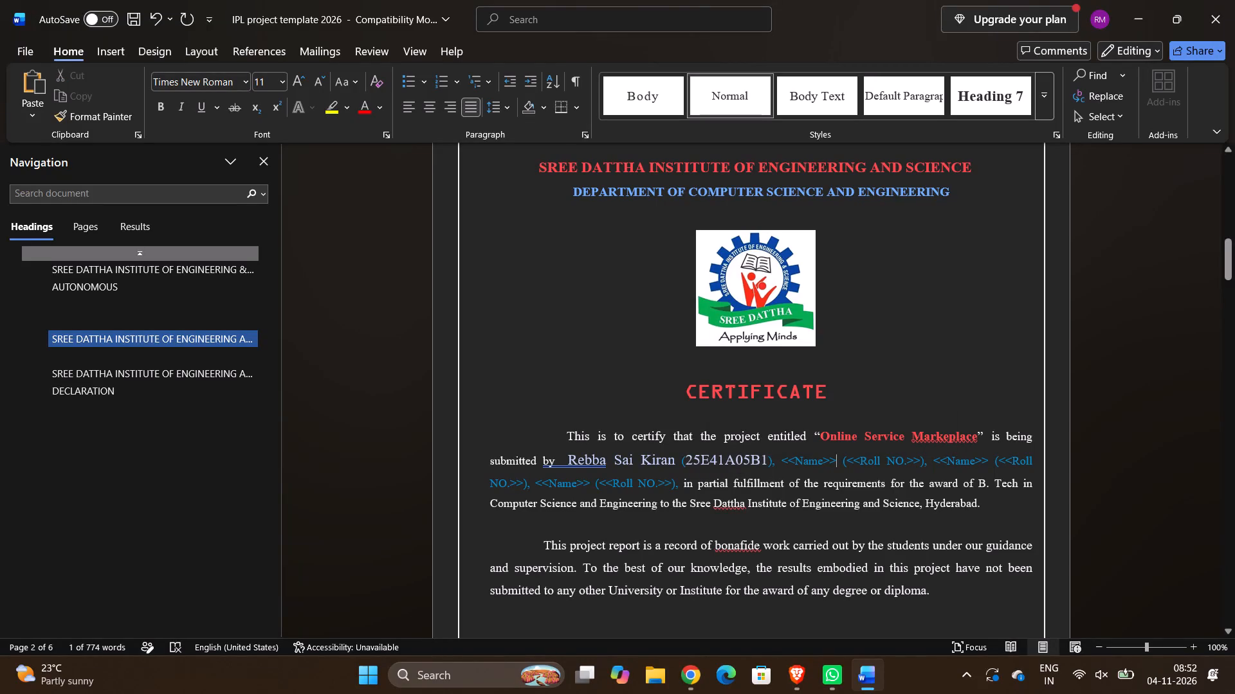
{"action": "key", "text": "BackSpace"}
{"action": "key", "text": "BackSpace"}
{"action": "key", "text": "BackSpace"}
{"action": "key", "text": "BackSpace"}
{"action": "key", "text": "BackSpace"}
{"action": "key", "text": "BackSpace"}
{"action": "key", "text": "BackSpace"}
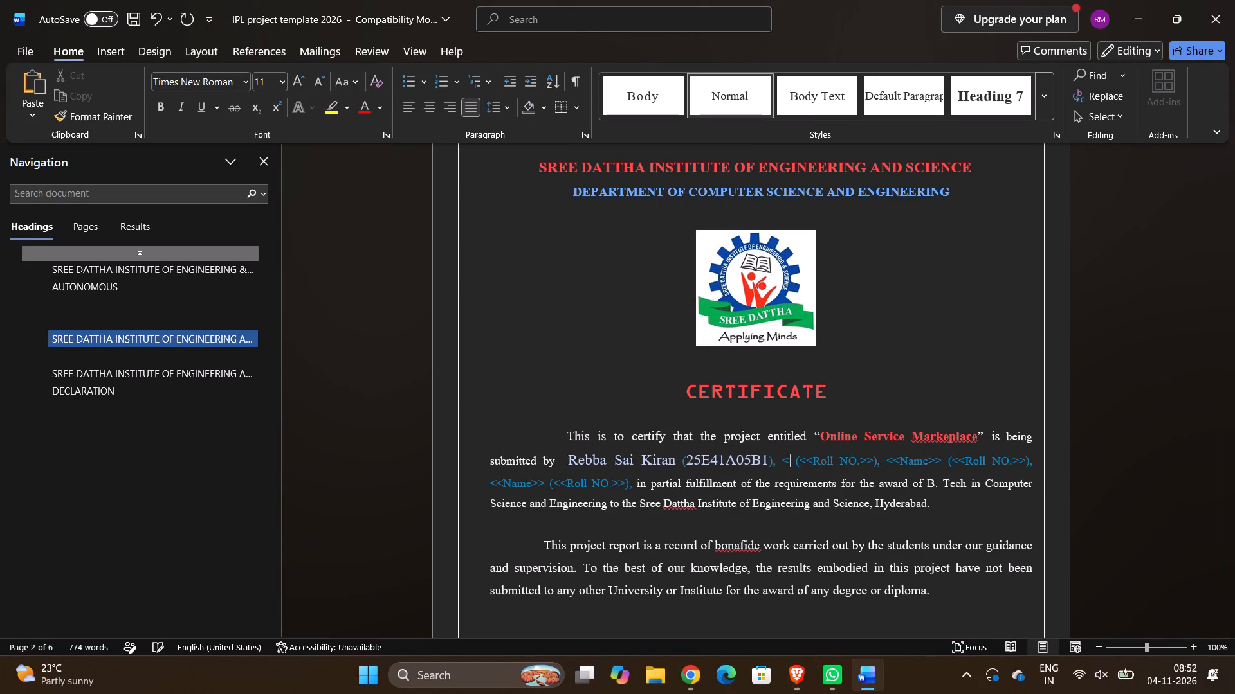
{"action": "key", "text": "BackSpace"}
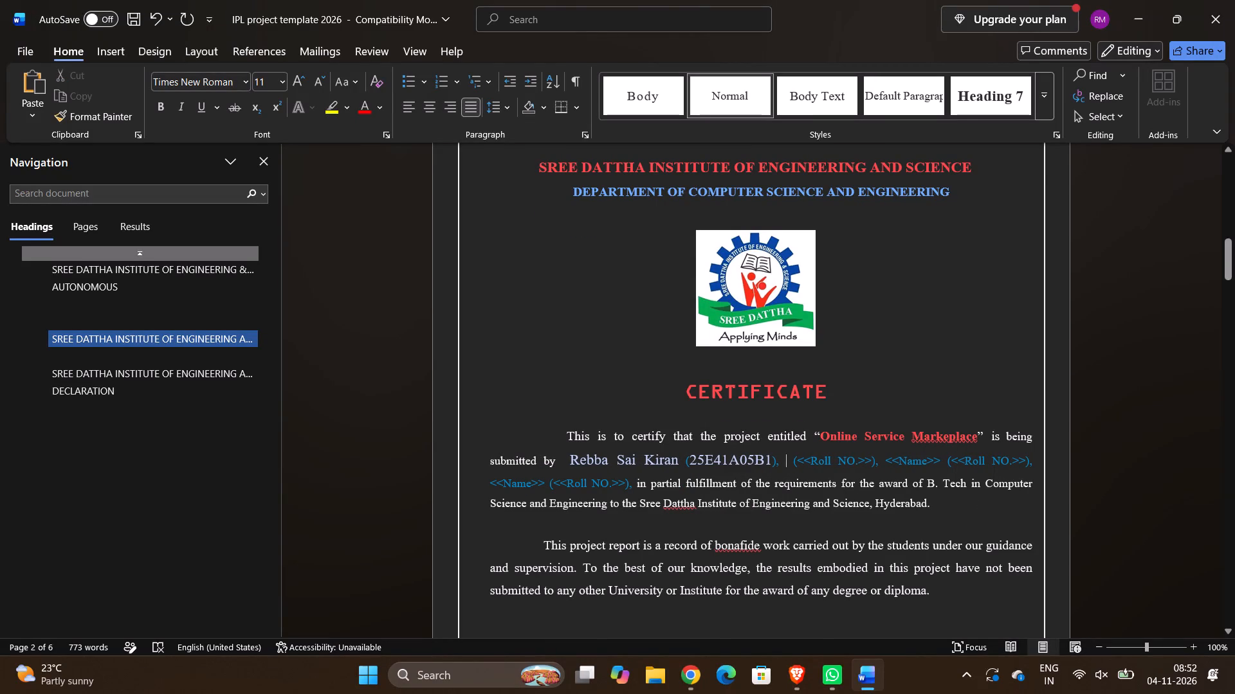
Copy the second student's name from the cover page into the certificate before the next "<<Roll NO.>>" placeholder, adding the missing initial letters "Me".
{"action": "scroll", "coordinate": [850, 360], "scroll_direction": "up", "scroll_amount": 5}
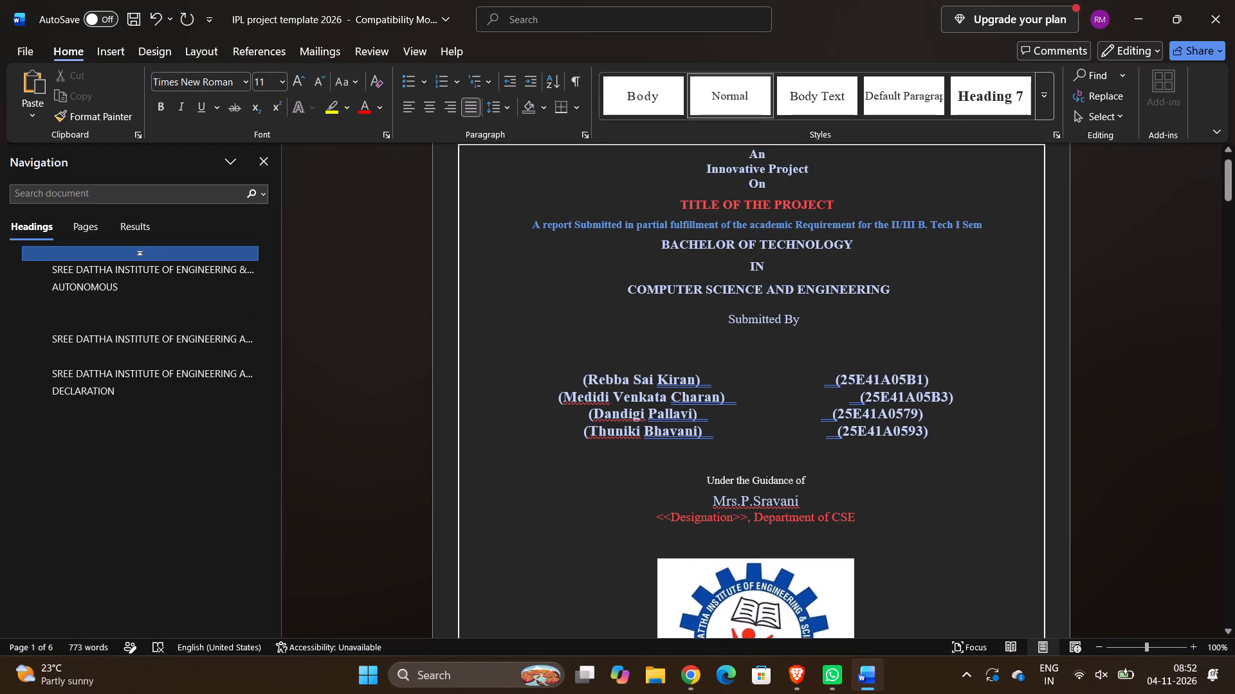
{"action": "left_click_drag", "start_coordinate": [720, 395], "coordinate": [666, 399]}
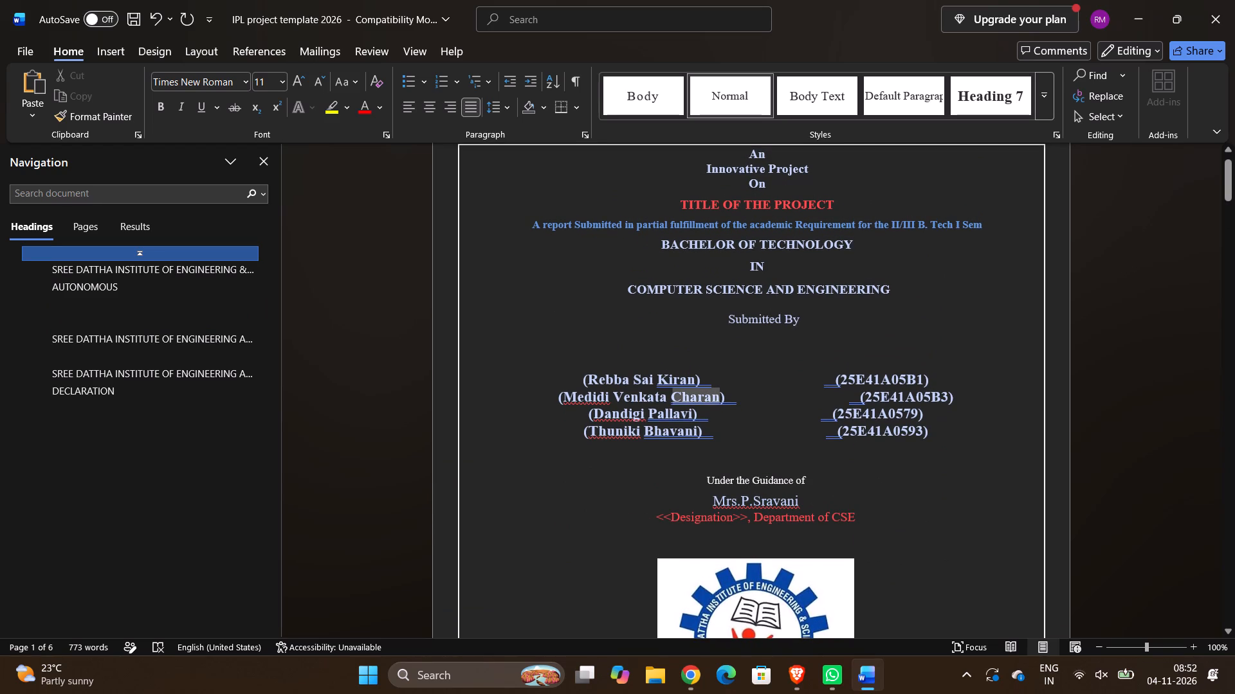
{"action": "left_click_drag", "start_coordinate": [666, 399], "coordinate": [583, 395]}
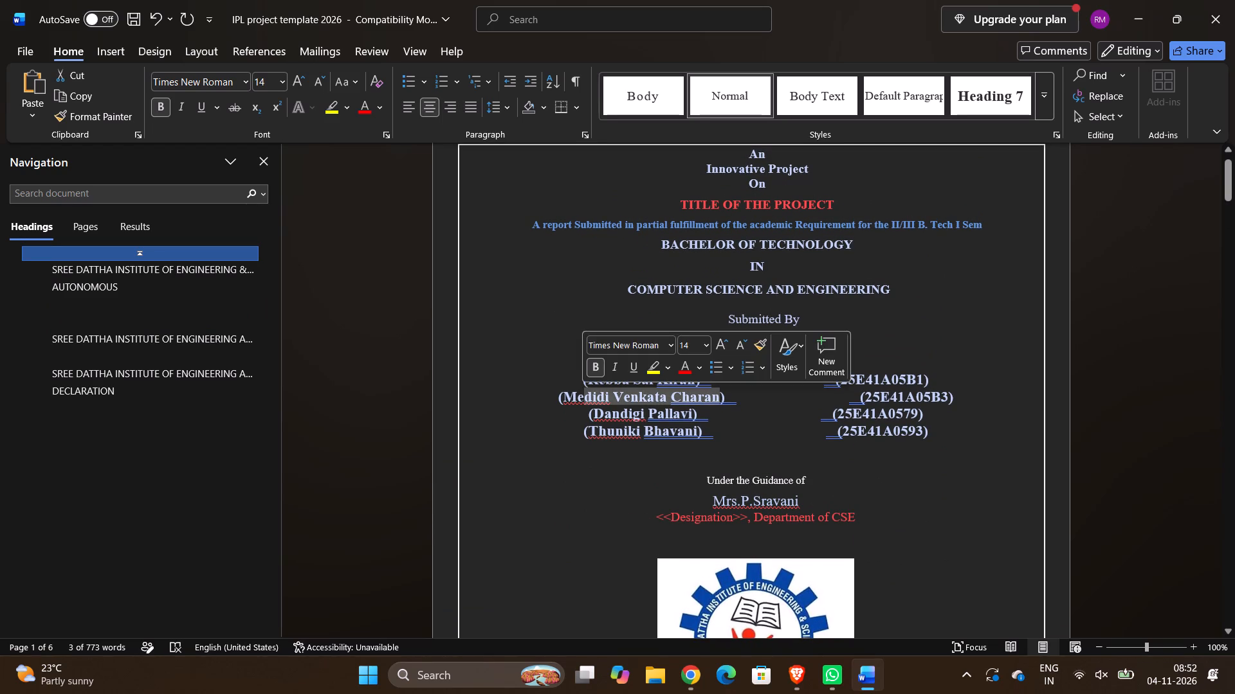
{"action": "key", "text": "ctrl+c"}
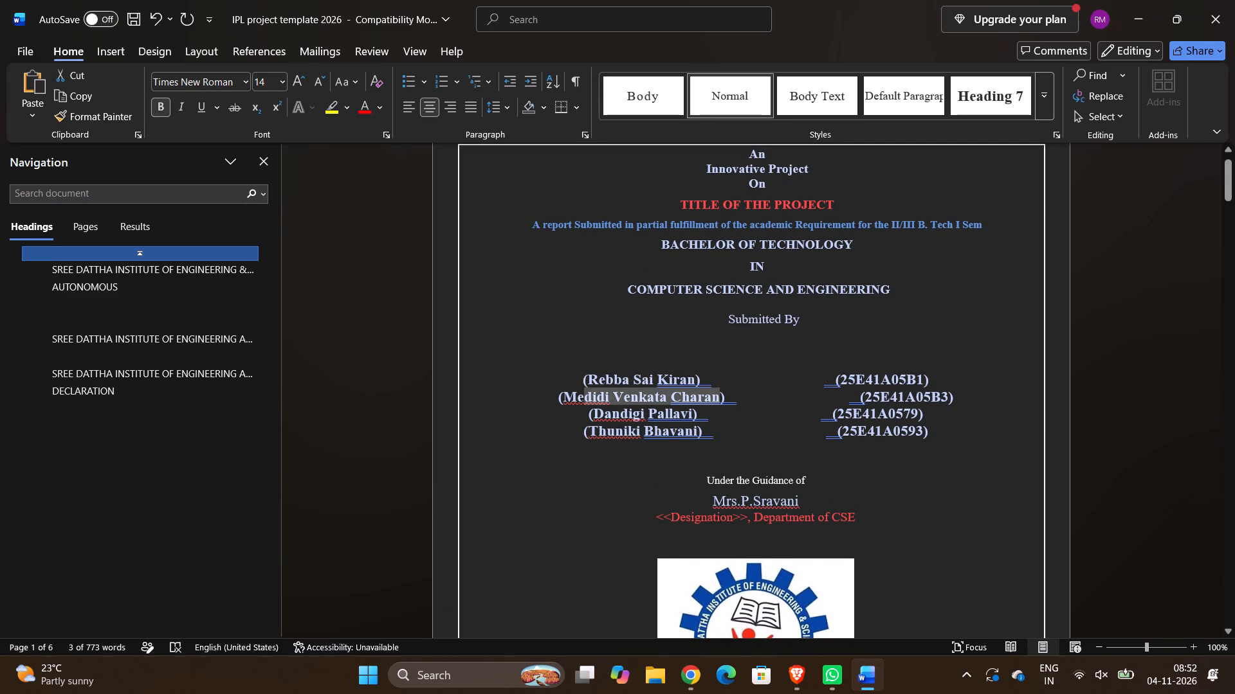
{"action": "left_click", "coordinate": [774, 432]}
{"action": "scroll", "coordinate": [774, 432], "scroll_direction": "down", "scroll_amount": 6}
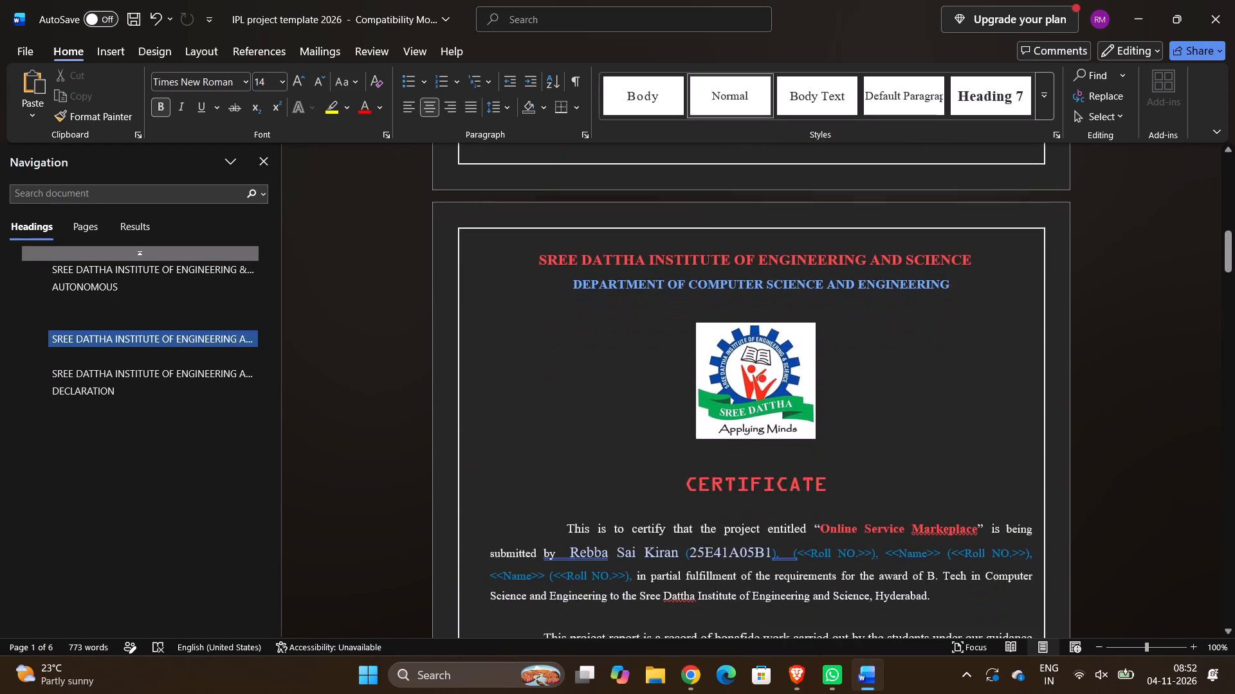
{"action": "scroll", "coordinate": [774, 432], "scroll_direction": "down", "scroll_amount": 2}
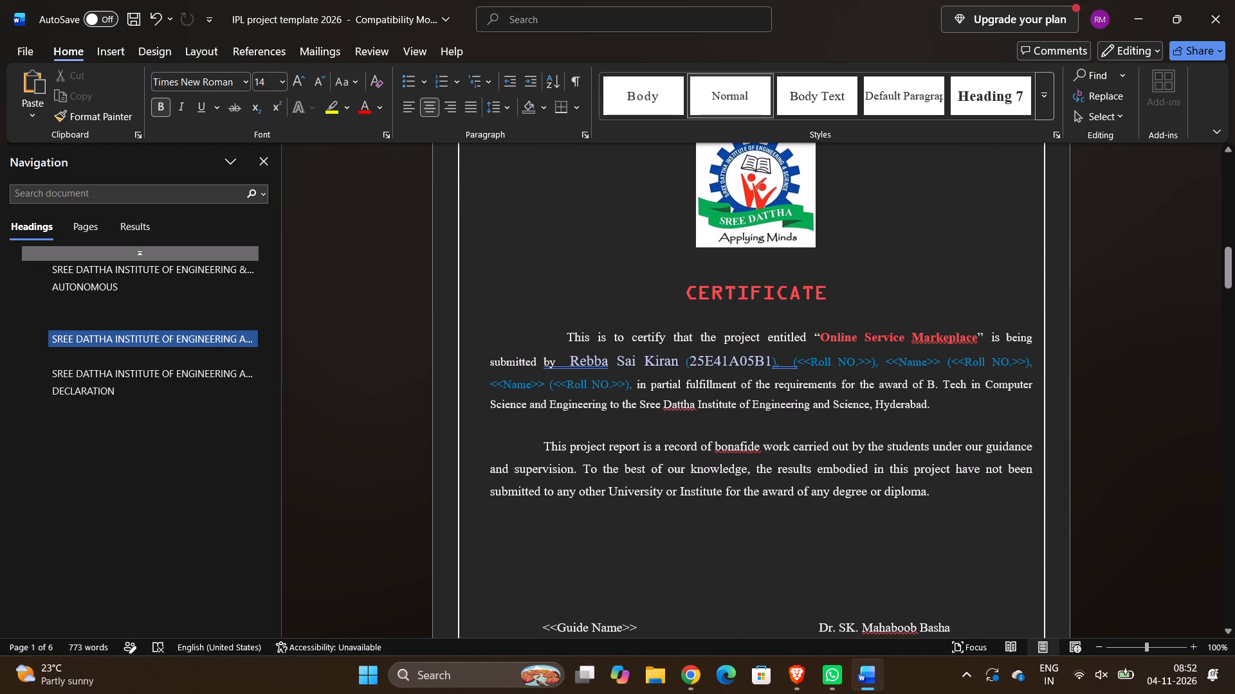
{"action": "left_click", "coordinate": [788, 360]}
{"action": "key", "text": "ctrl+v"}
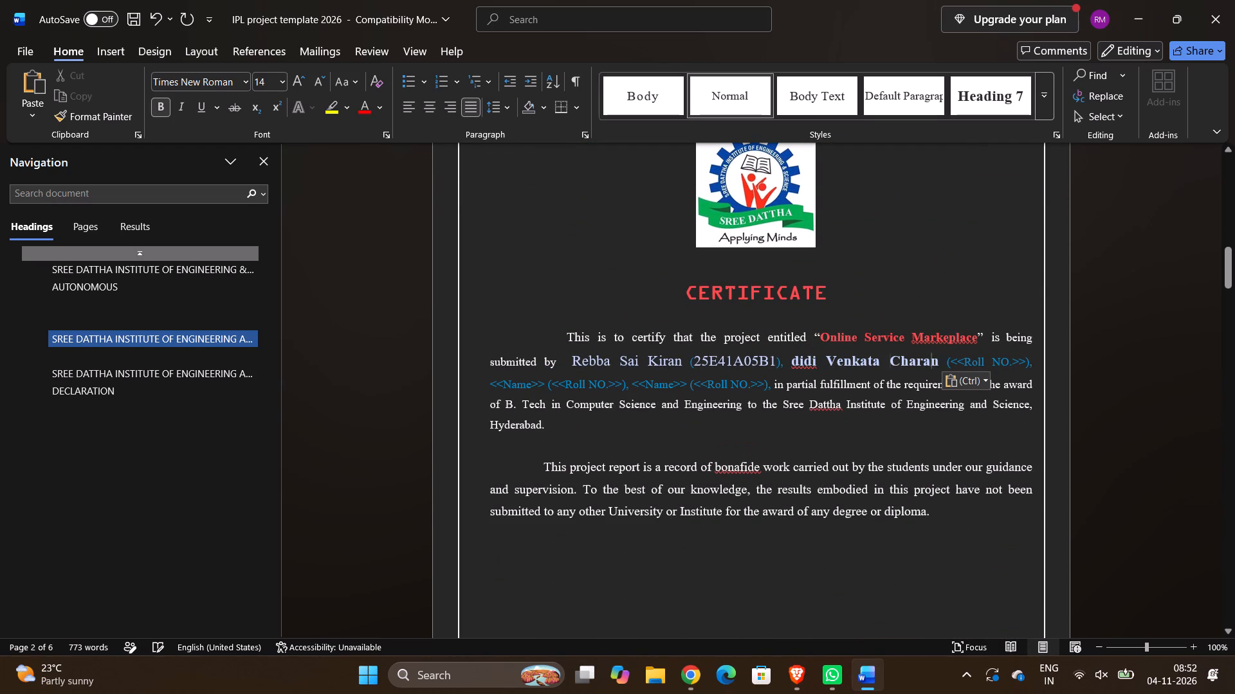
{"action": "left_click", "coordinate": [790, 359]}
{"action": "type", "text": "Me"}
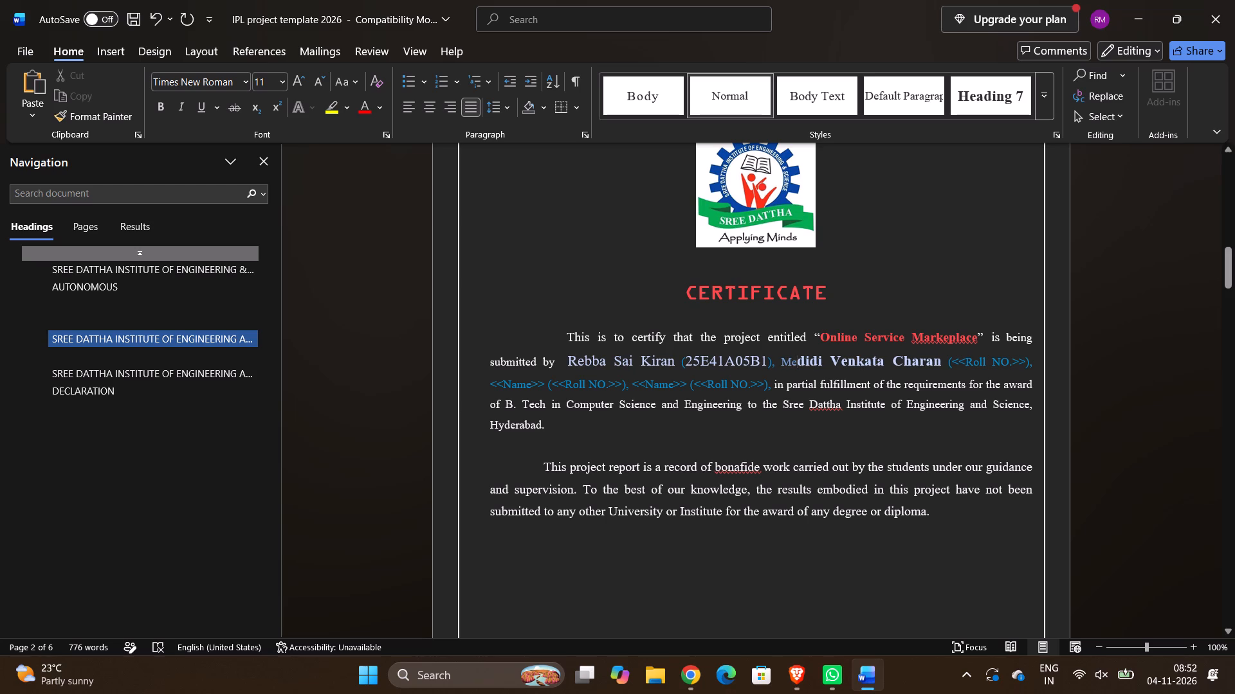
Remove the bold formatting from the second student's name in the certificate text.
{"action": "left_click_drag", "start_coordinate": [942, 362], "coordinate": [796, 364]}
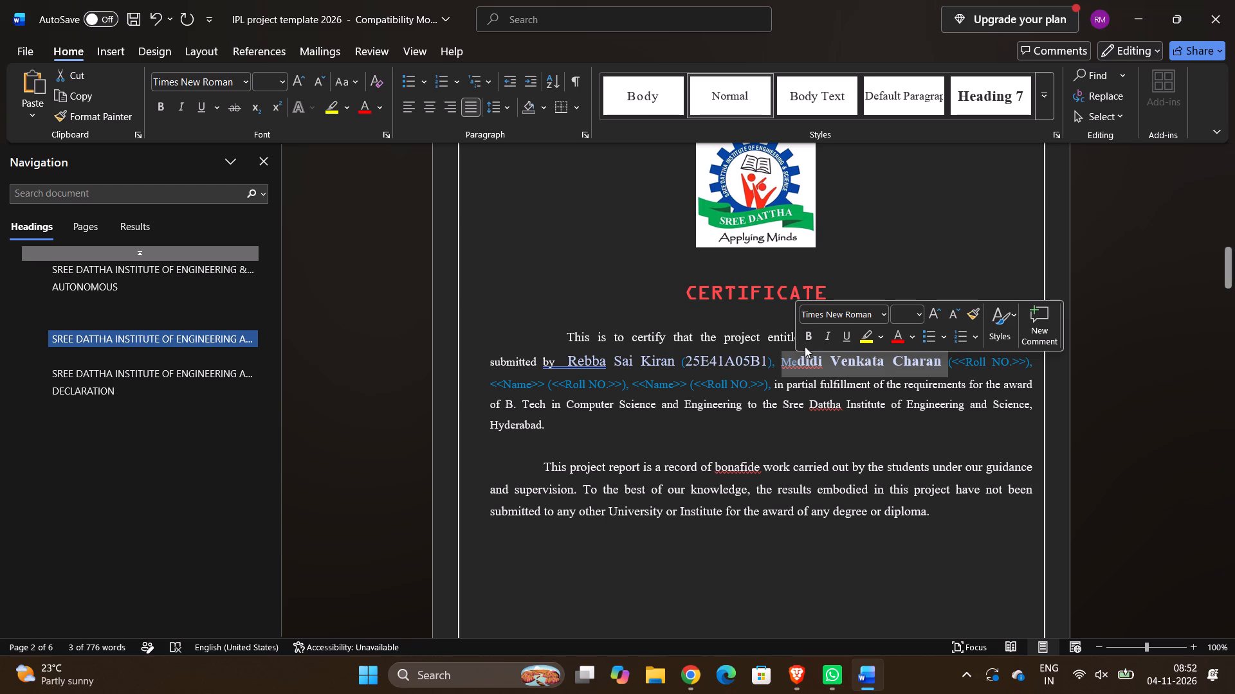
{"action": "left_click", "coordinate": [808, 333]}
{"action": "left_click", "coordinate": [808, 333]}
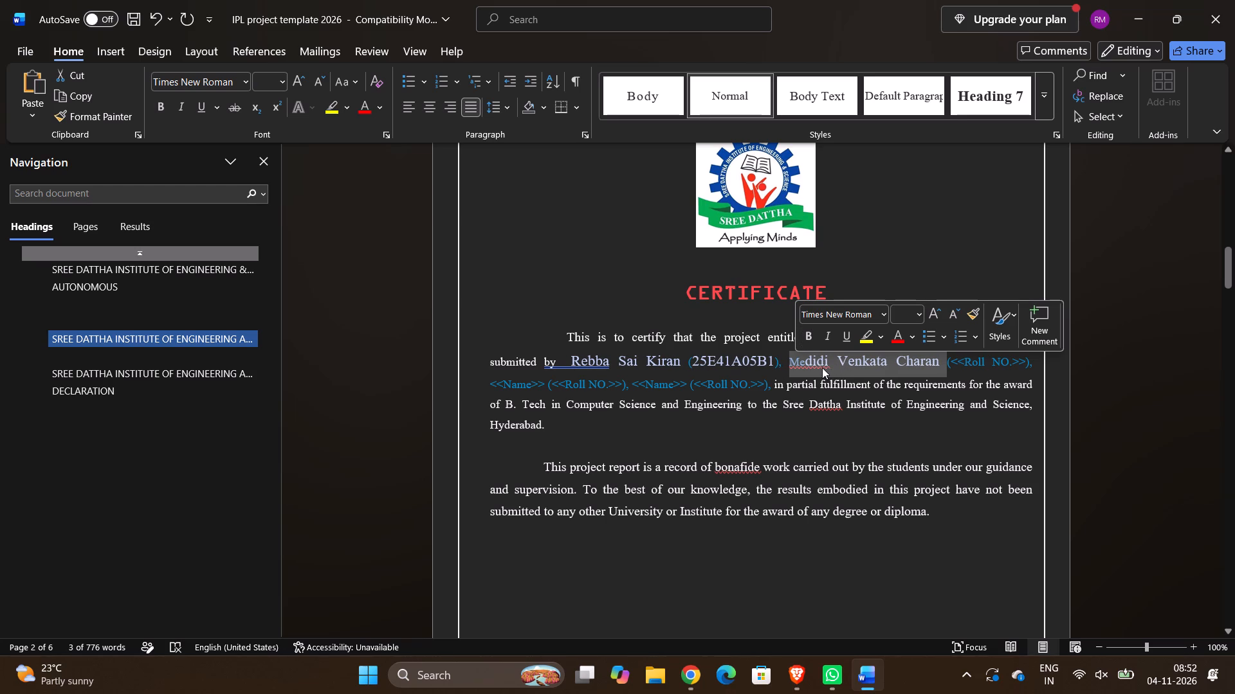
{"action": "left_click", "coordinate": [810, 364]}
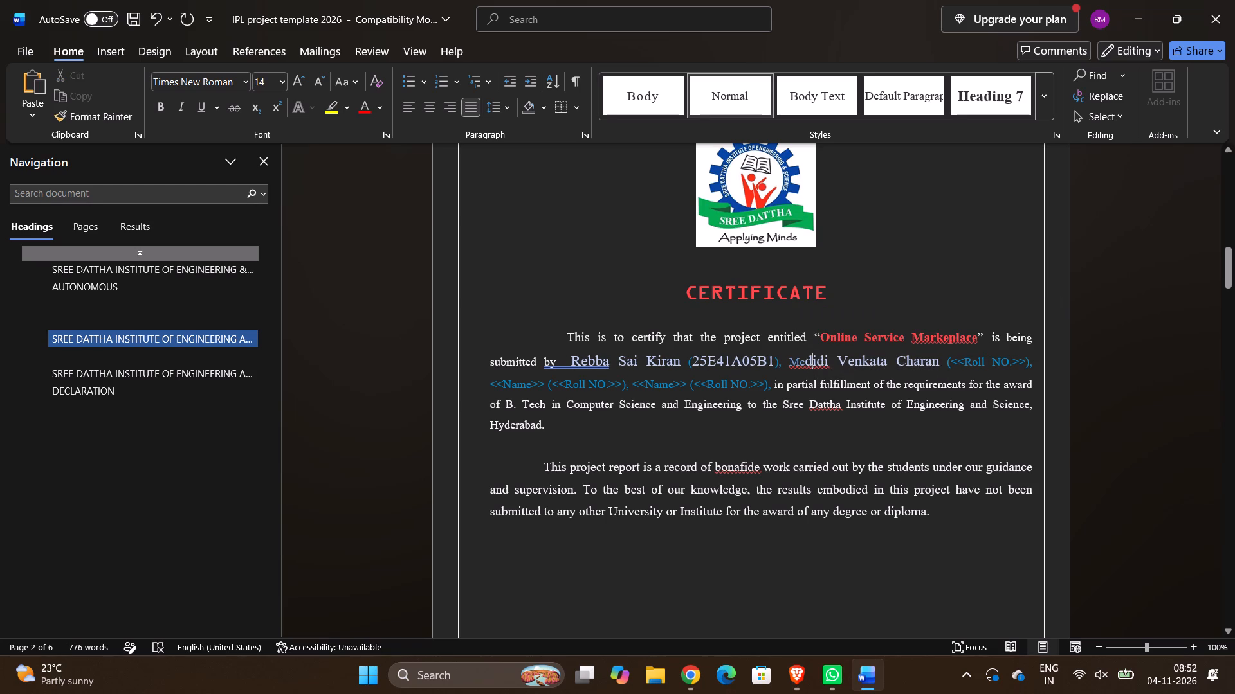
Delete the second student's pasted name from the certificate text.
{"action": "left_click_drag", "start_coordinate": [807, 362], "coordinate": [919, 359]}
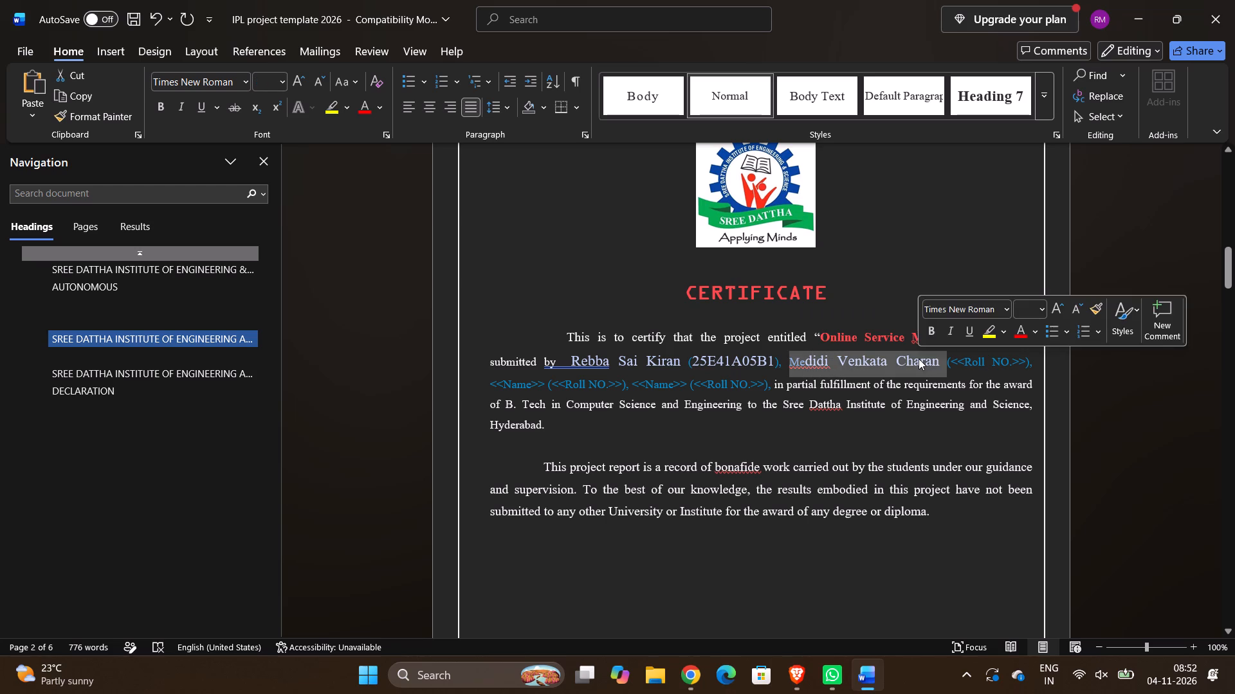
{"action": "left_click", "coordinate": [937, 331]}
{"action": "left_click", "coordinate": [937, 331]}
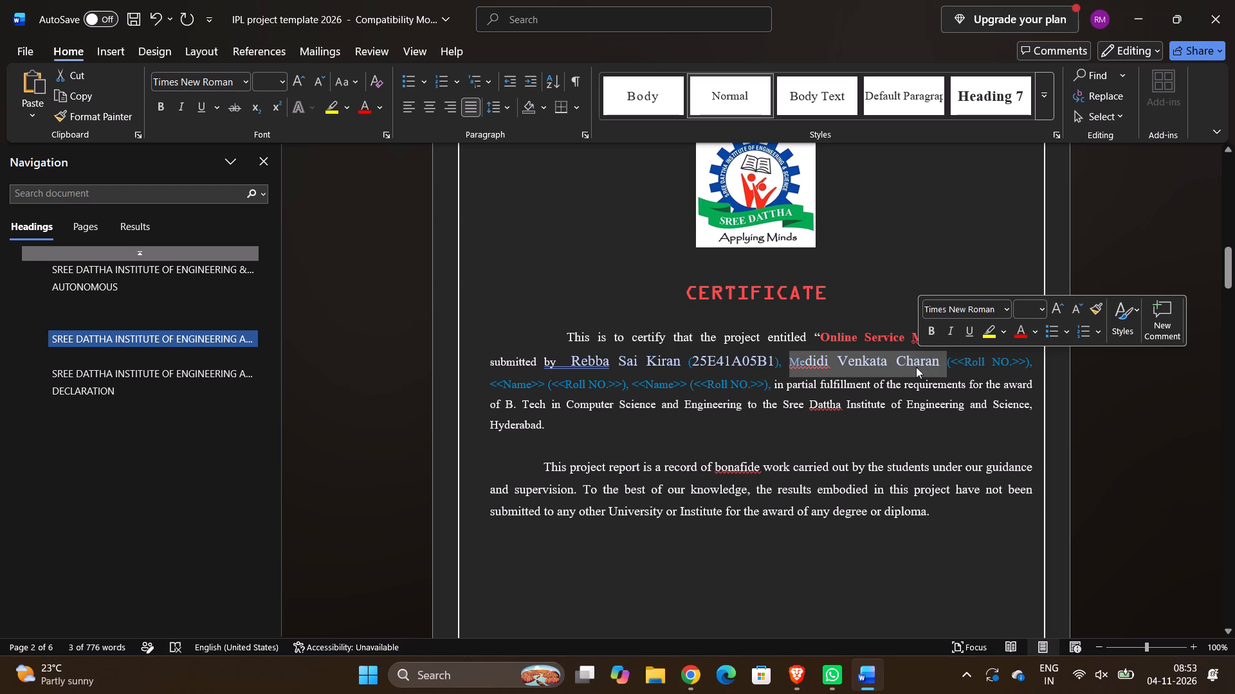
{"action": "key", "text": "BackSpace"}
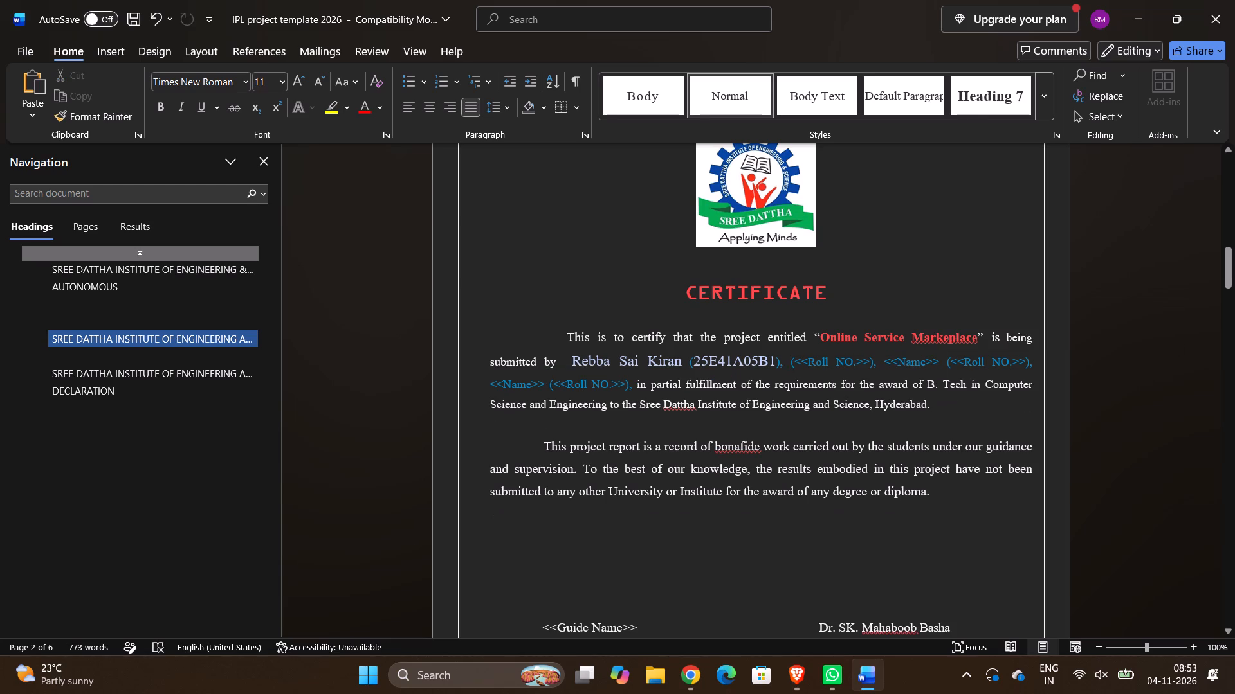
Copy the second student's complete name from the cover page and paste it after the first student's roll number in the certificate.
{"action": "scroll", "coordinate": [879, 274], "scroll_direction": "up", "scroll_amount": 3}
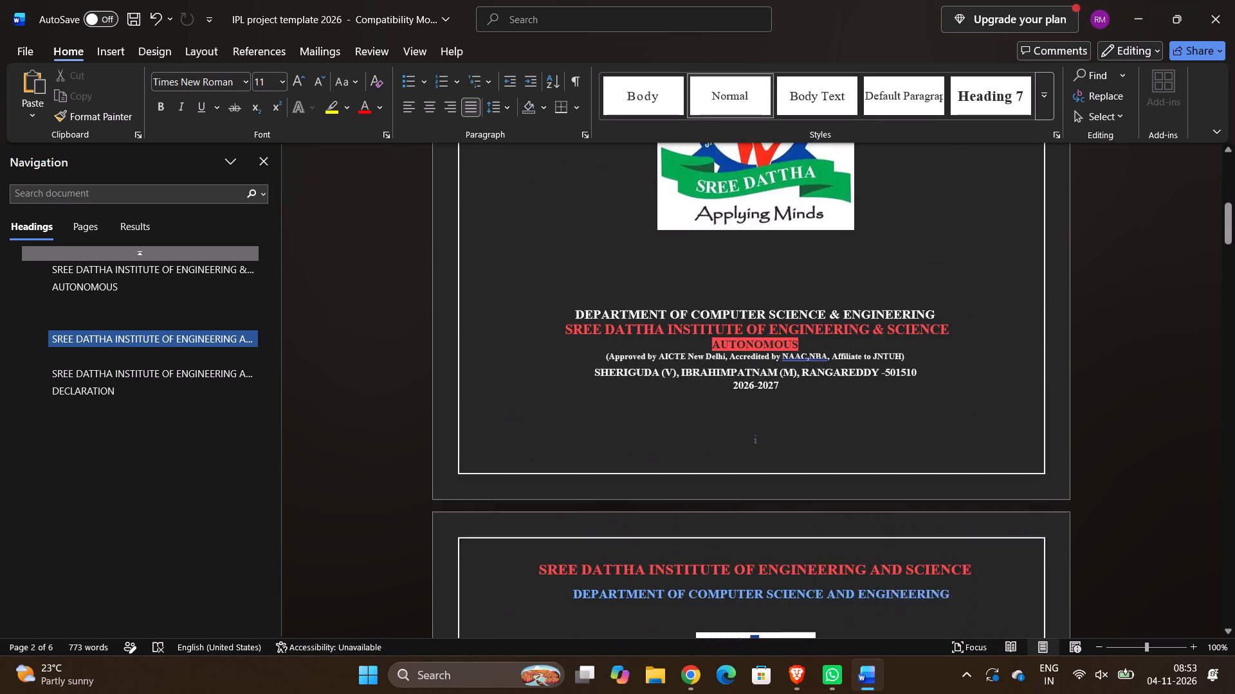
{"action": "scroll", "coordinate": [879, 274], "scroll_direction": "up", "scroll_amount": 2}
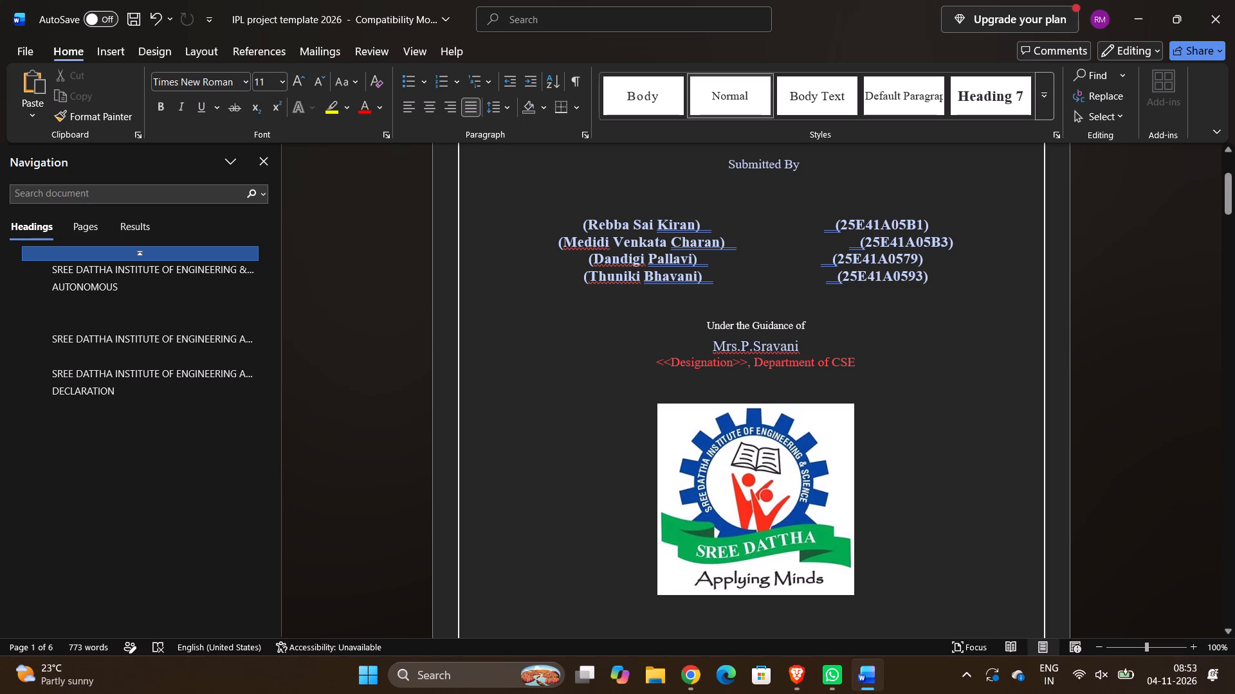
{"action": "left_click_drag", "start_coordinate": [718, 242], "coordinate": [589, 250]}
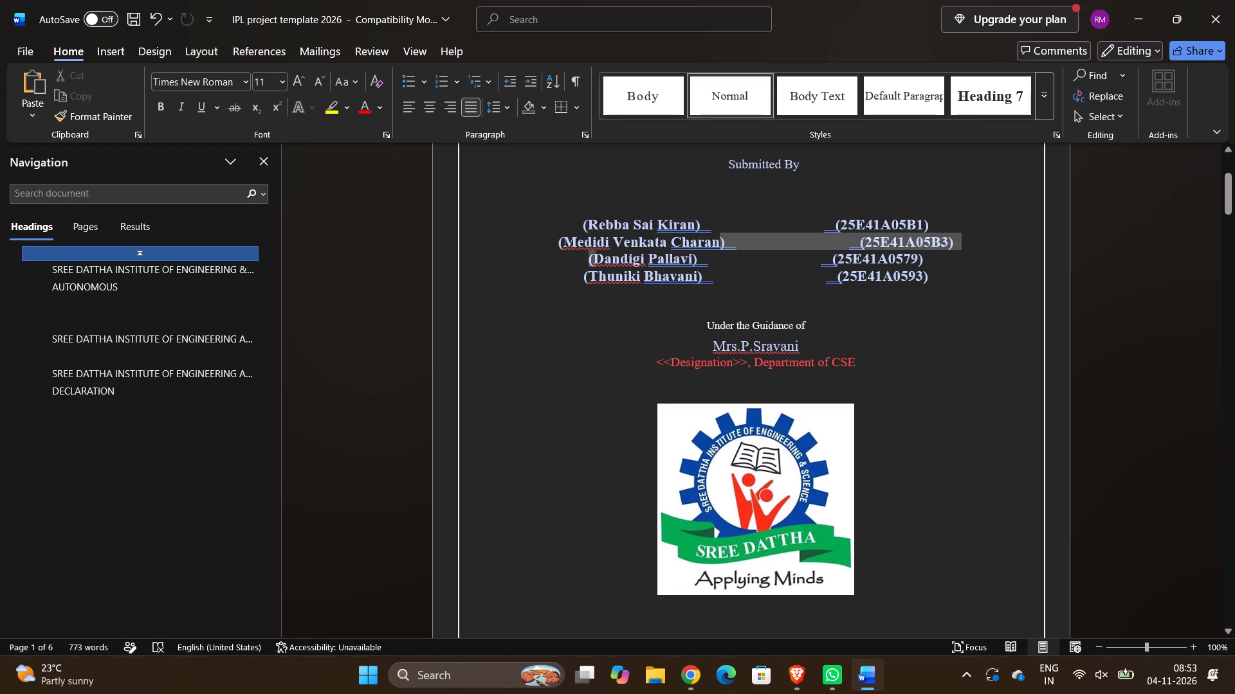
{"action": "left_click_drag", "start_coordinate": [589, 250], "coordinate": [573, 247]}
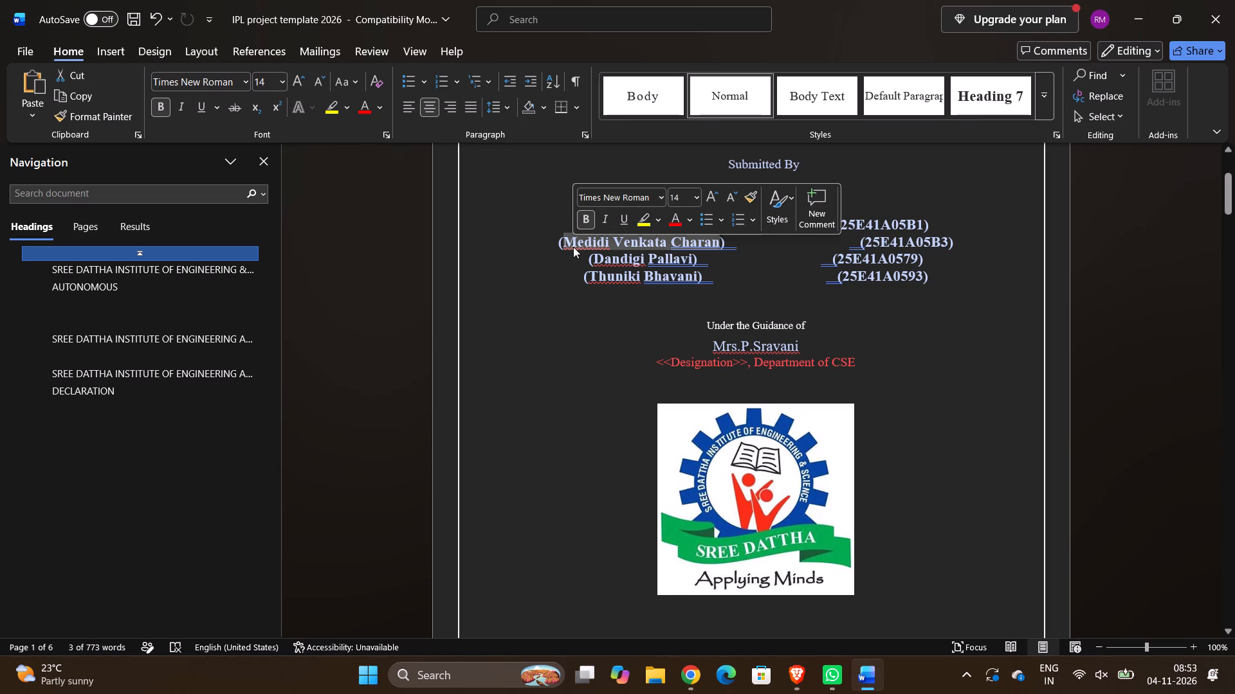
{"action": "key", "text": "ctrl+c"}
{"action": "scroll", "coordinate": [762, 271], "scroll_direction": "down", "scroll_amount": 4}
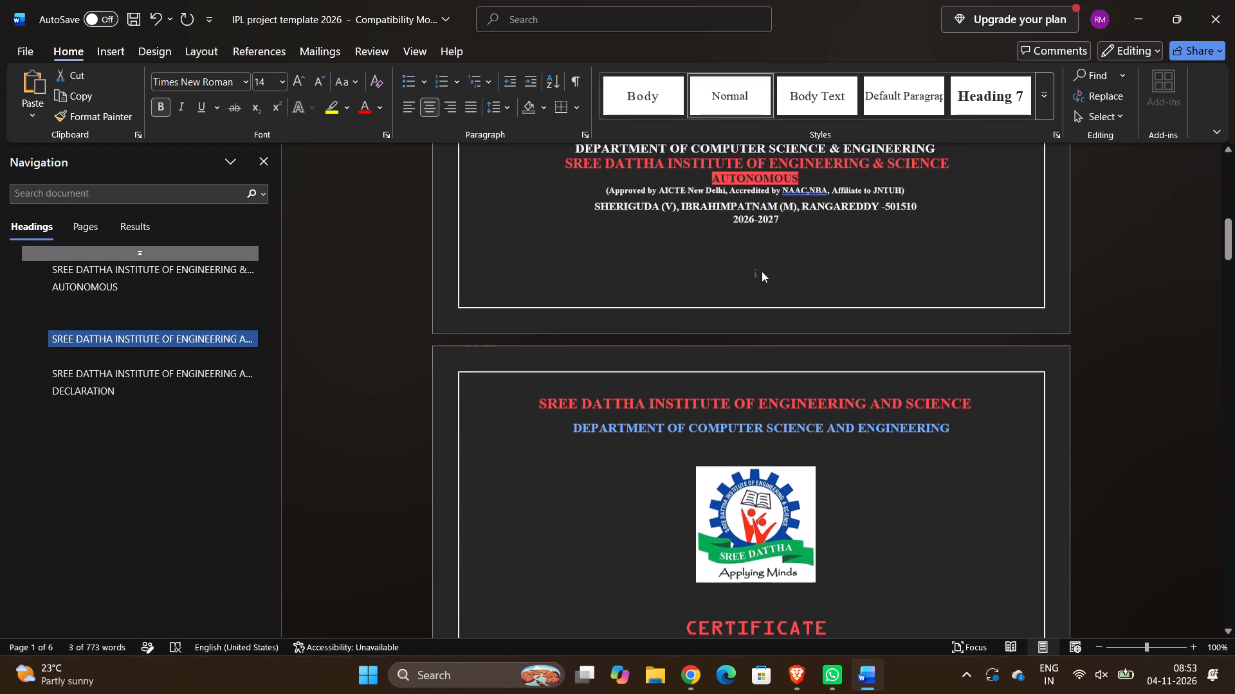
{"action": "scroll", "coordinate": [762, 271], "scroll_direction": "down", "scroll_amount": 3}
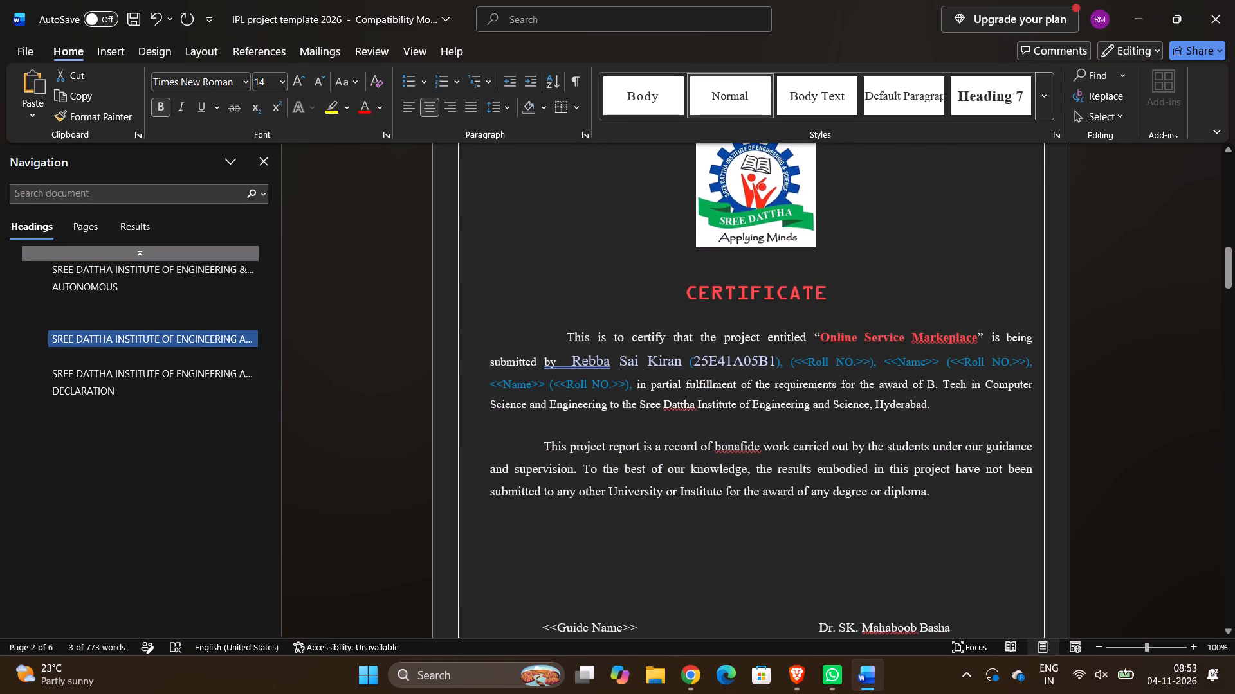
{"action": "left_click", "coordinate": [783, 366]}
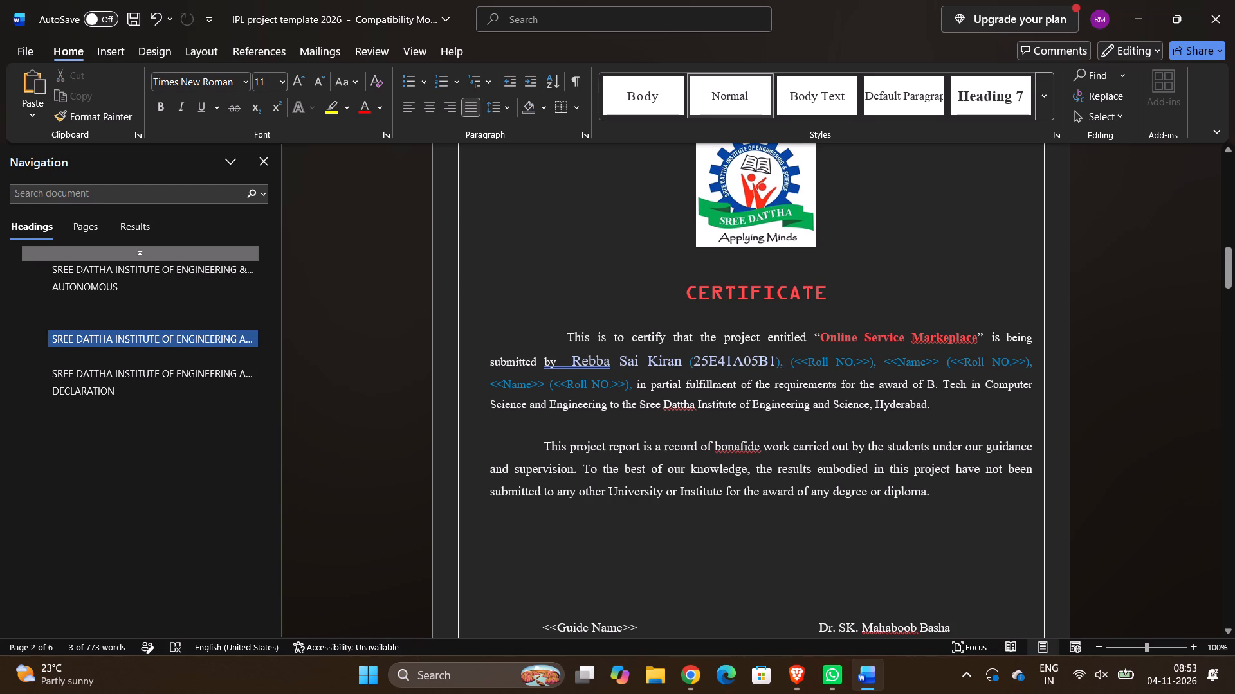
{"action": "key", "text": "ctrl+v"}
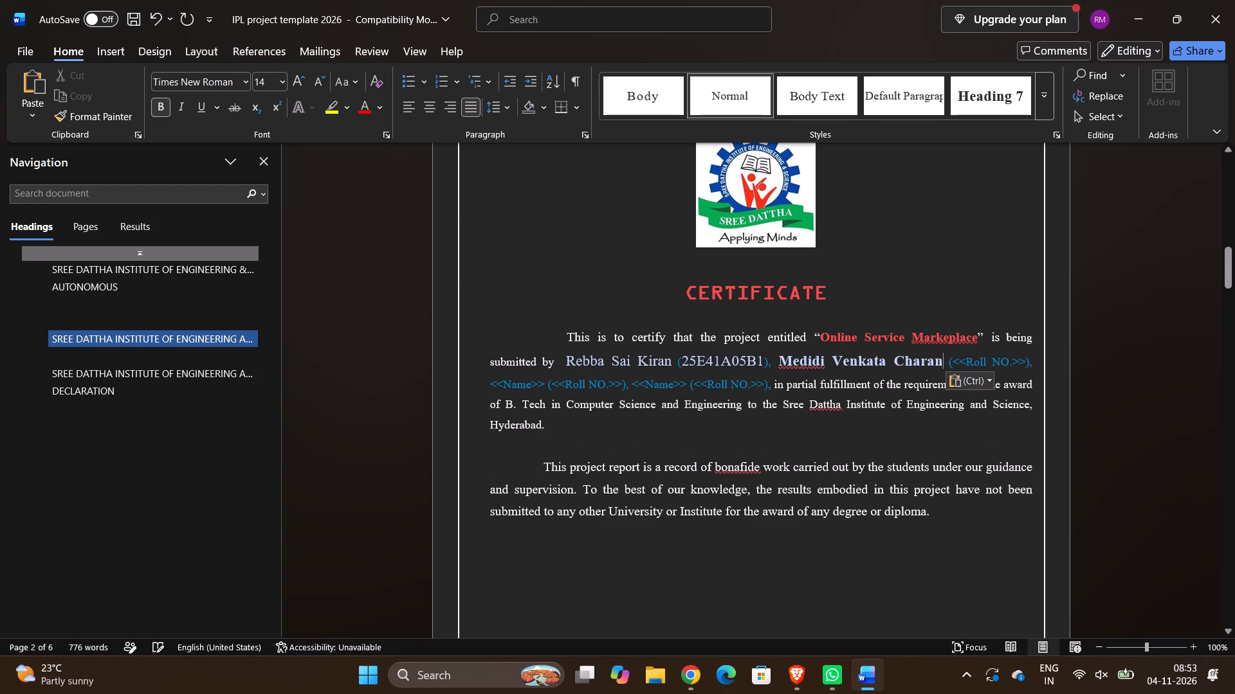
Remove the bold formatting from the second student's name in the certificate and set its font size to 12.
{"action": "left_click_drag", "start_coordinate": [778, 361], "coordinate": [922, 356]}
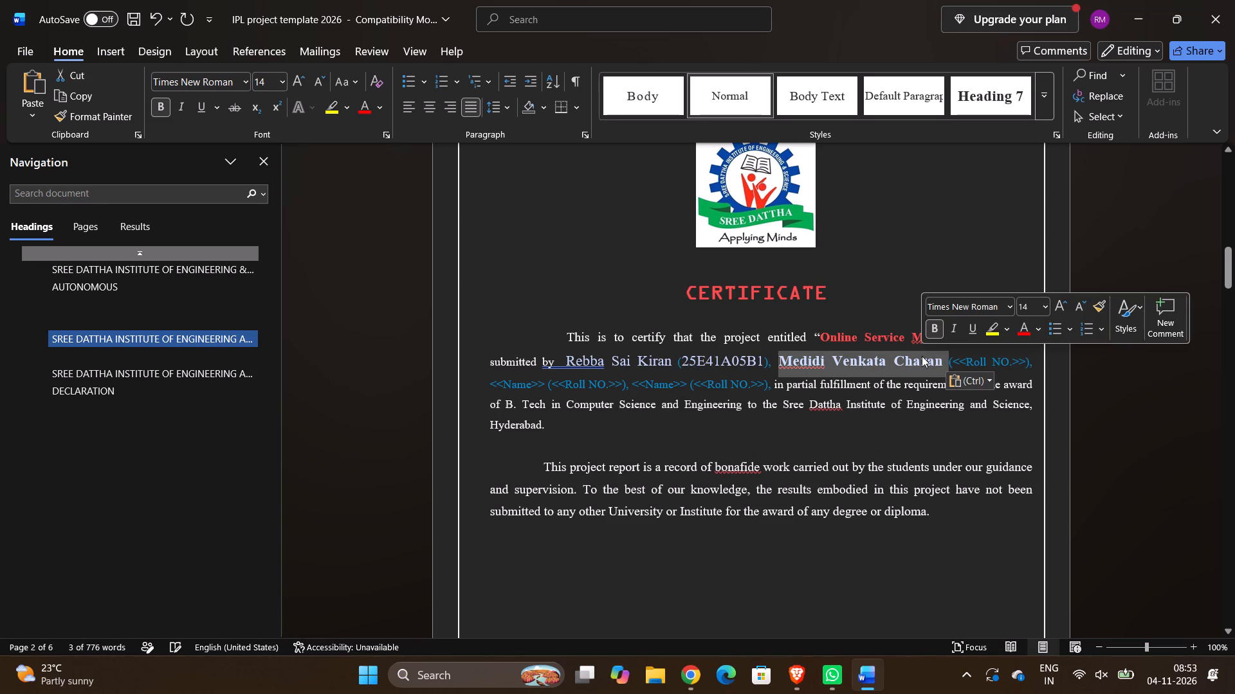
{"action": "left_click", "coordinate": [936, 325]}
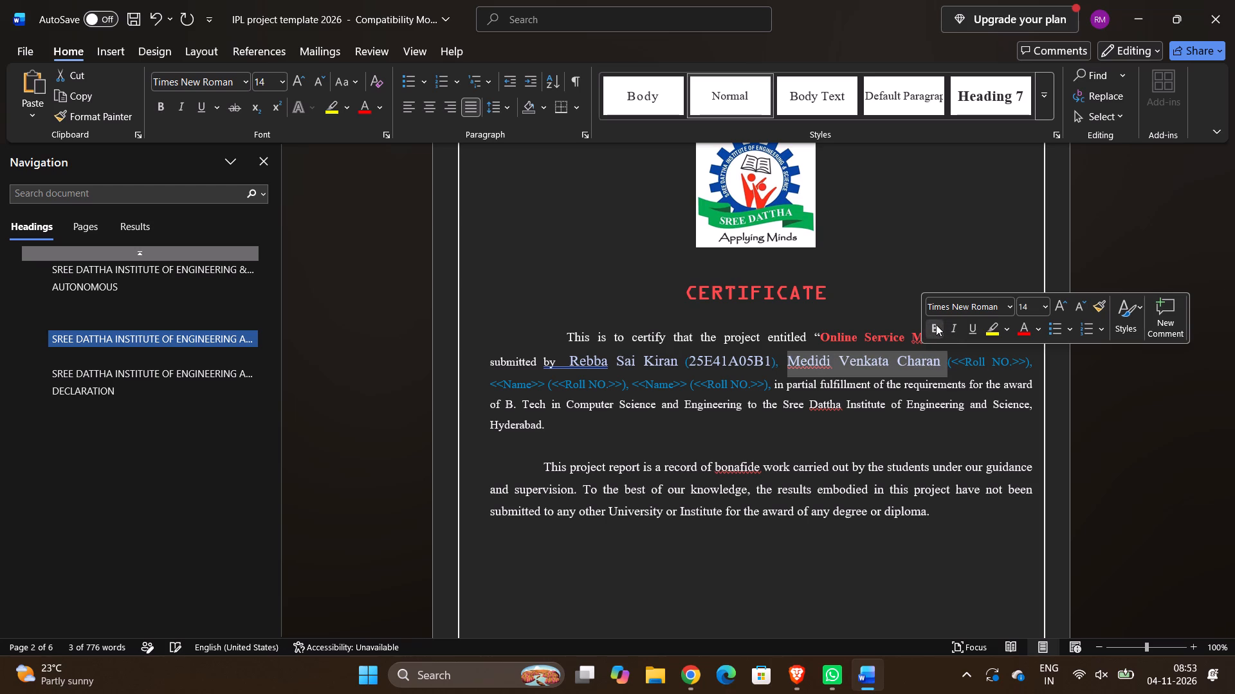
{"action": "left_click", "coordinate": [1044, 307]}
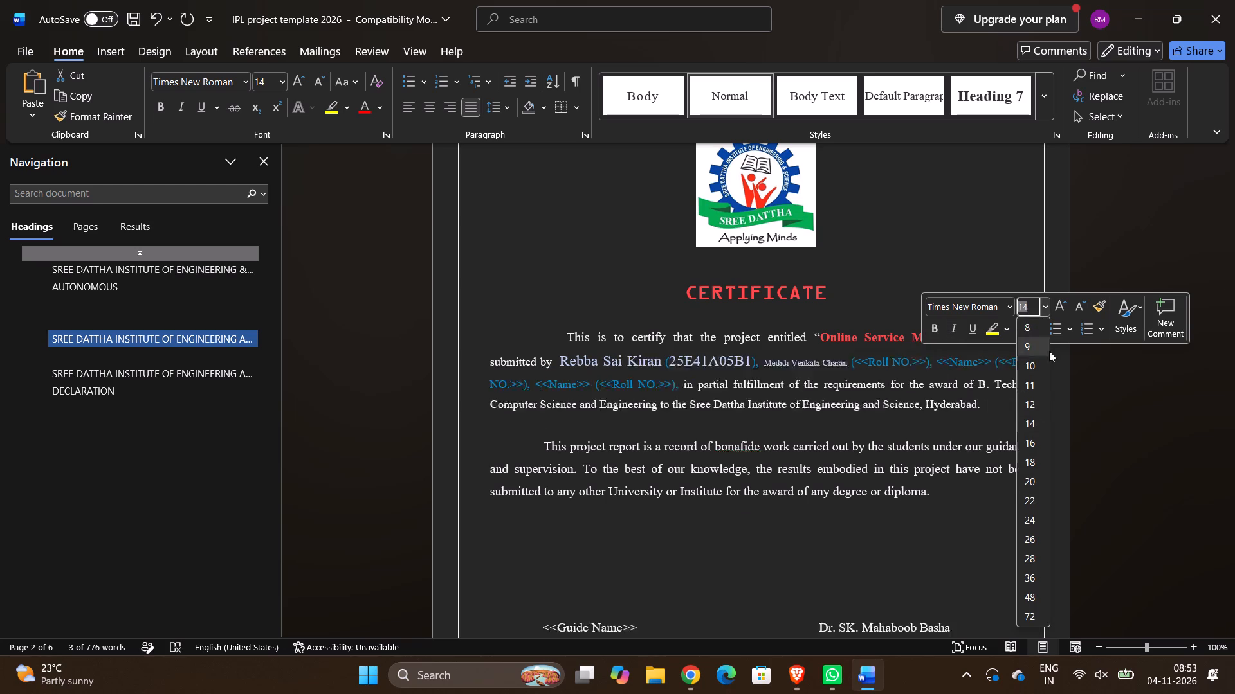
{"action": "left_click", "coordinate": [1040, 403]}
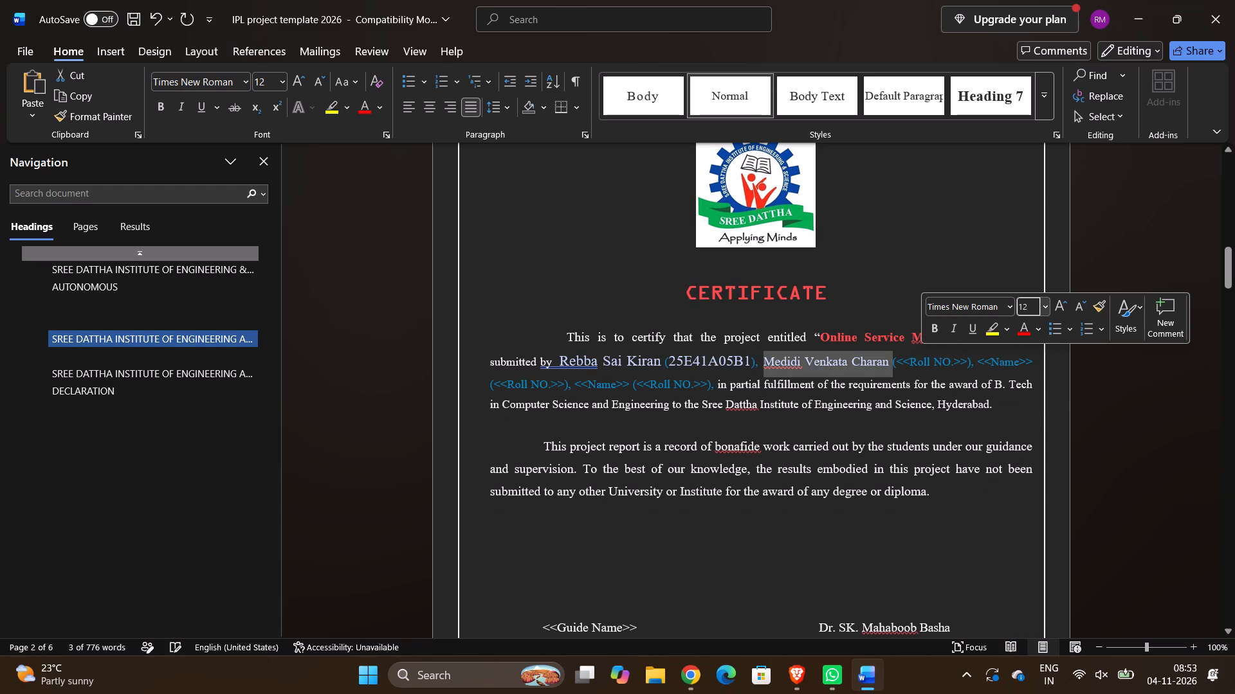
Set the font size of the first student's name in the certificate text to 12.
{"action": "left_click_drag", "start_coordinate": [661, 361], "coordinate": [578, 359]}
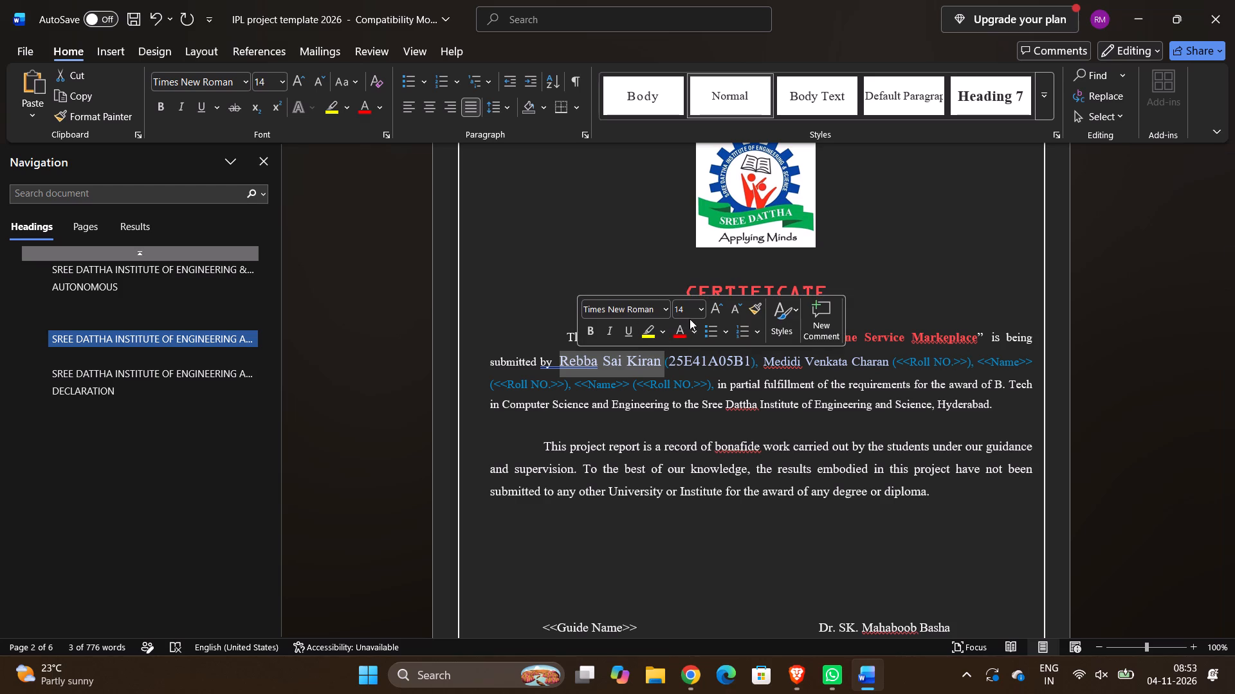
{"action": "left_click", "coordinate": [697, 311]}
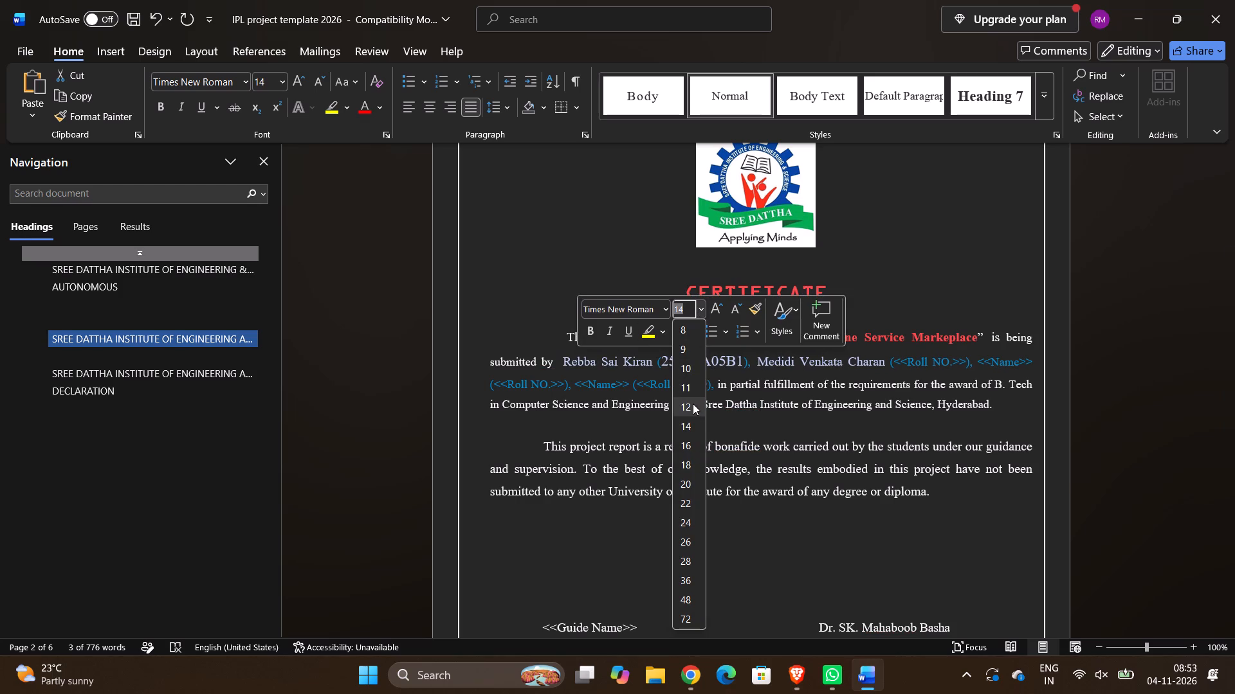
{"action": "left_click", "coordinate": [693, 404]}
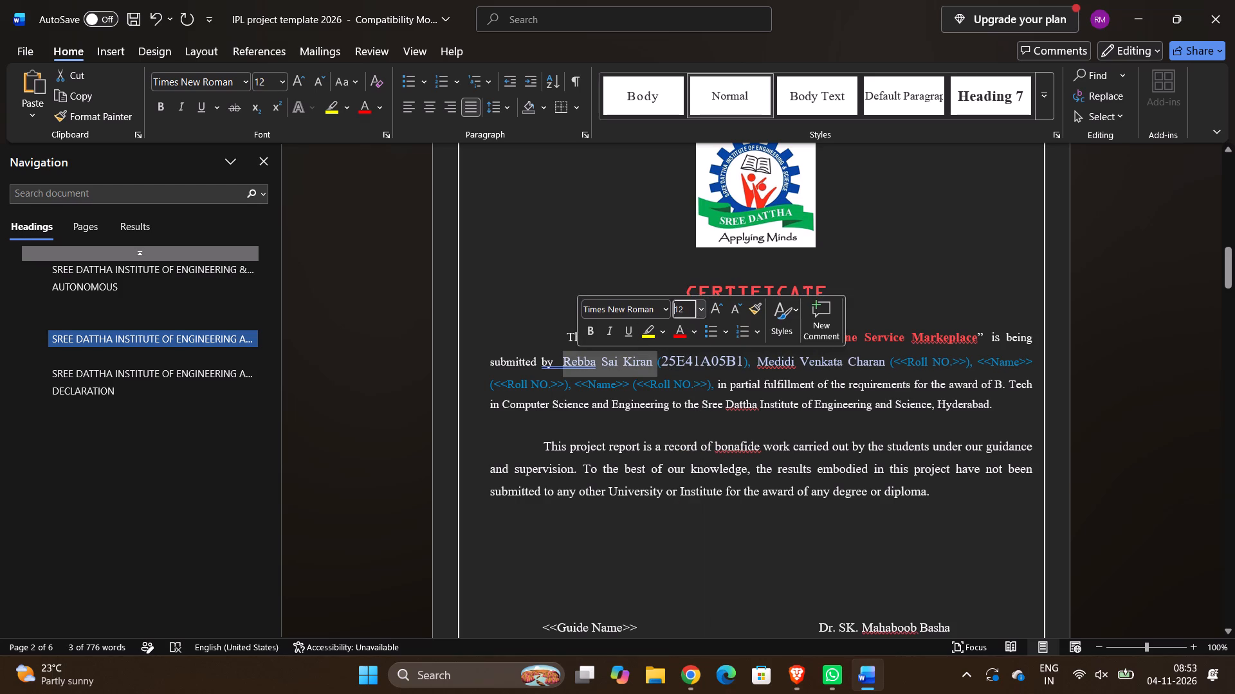
Replace the "<<Roll NO.>>" placeholder after the second student's name with the starting digits "25", keeping the surrounding parentheses.
{"action": "left_click", "coordinate": [963, 360]}
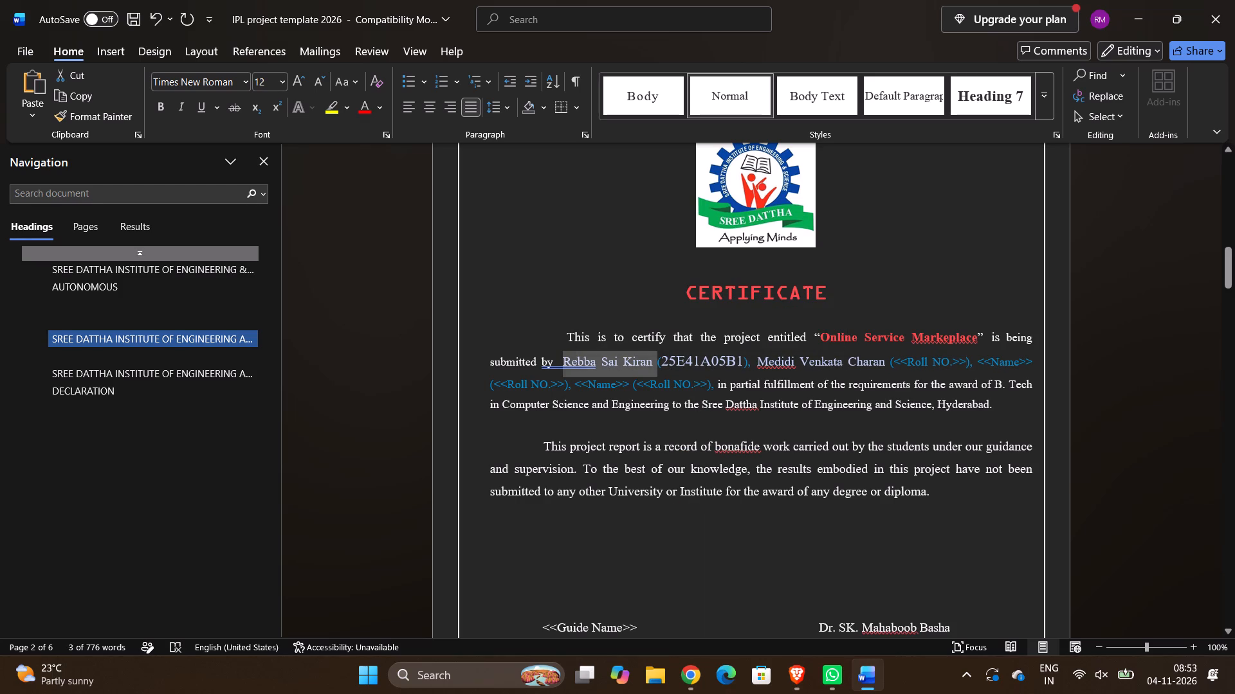
{"action": "key", "text": "BackSpace"}
{"action": "key", "text": "BackSpace"}
{"action": "key", "text": "BackSpace"}
{"action": "key", "text": "BackSpace"}
{"action": "key", "text": "BackSpace"}
{"action": "key", "text": "BackSpace"}
{"action": "key", "text": "BackSpace"}
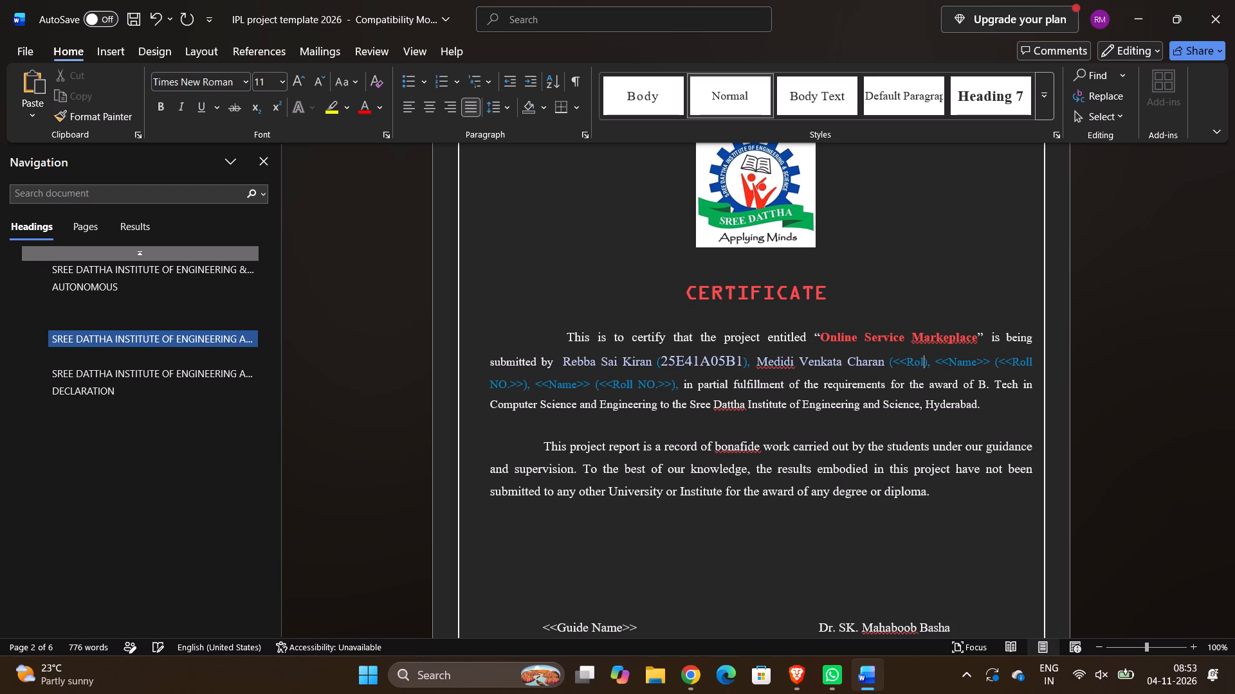
{"action": "key", "text": "BackSpace"}
{"action": "key", "text": "BackSpace"}
{"action": "key", "text": "BackSpace"}
{"action": "key", "text": "BackSpace"}
{"action": "key", "text": "BackSpace"}
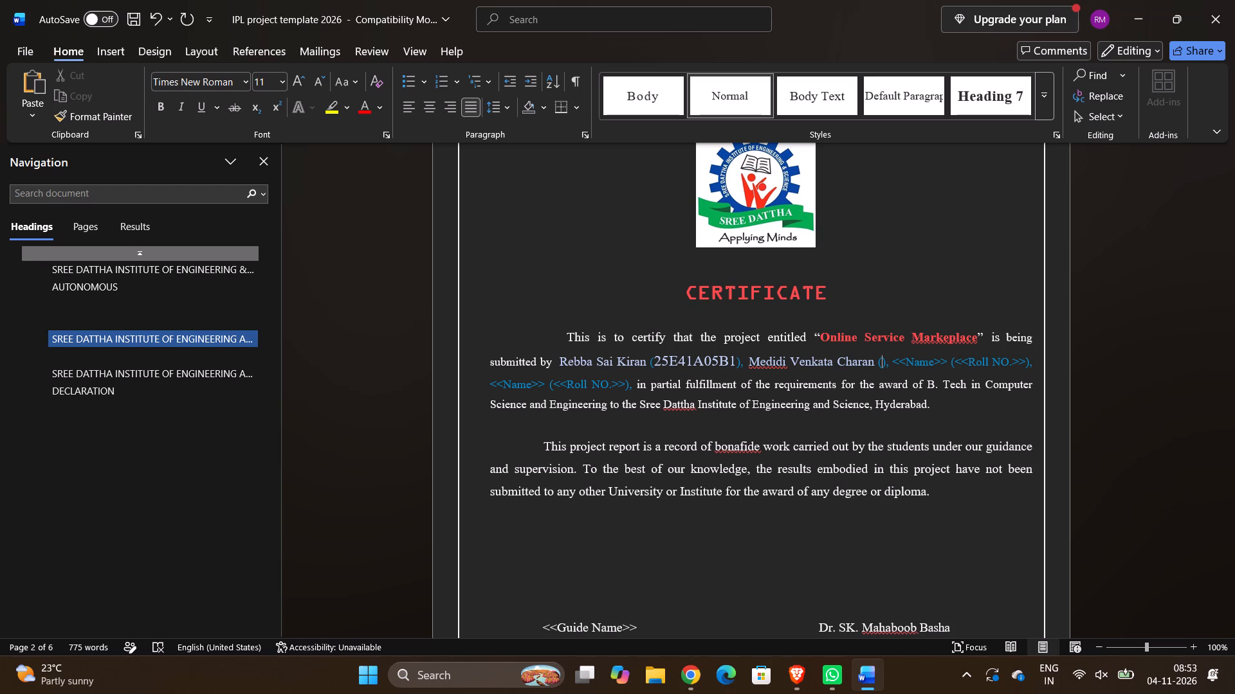
{"action": "type", "text": "25"}
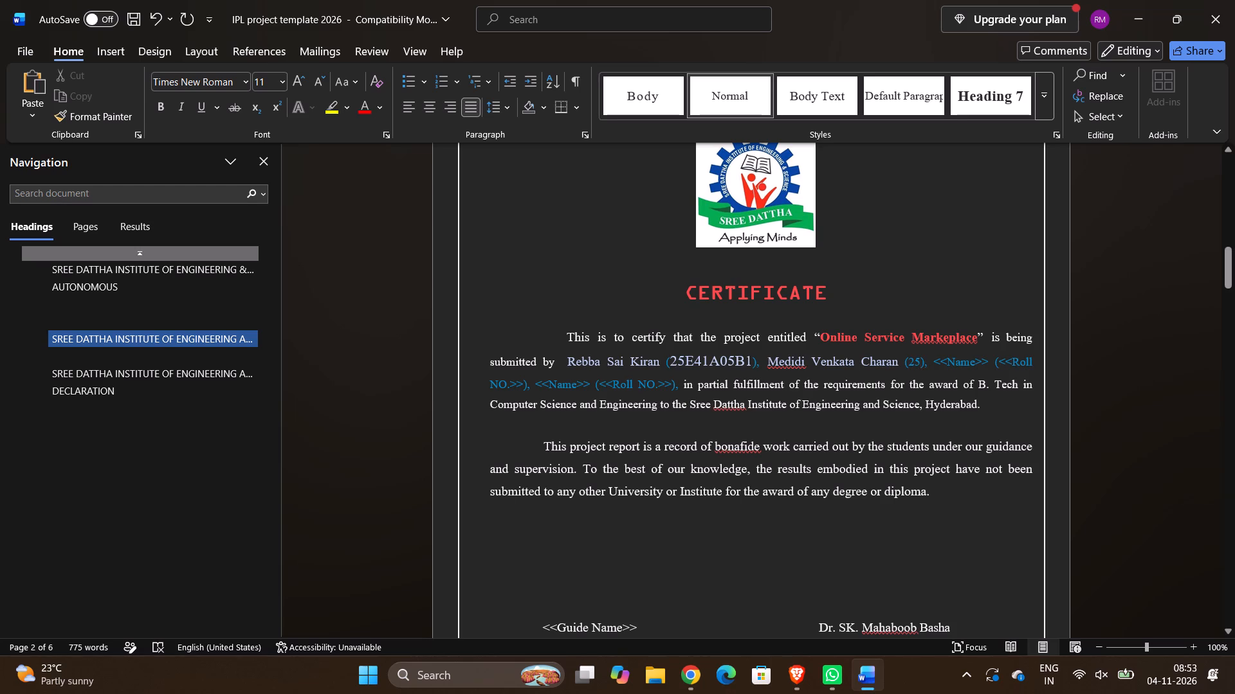
Set the font size of the first student's roll number in the certificate text to 12.
{"action": "left_click_drag", "start_coordinate": [751, 364], "coordinate": [692, 362]}
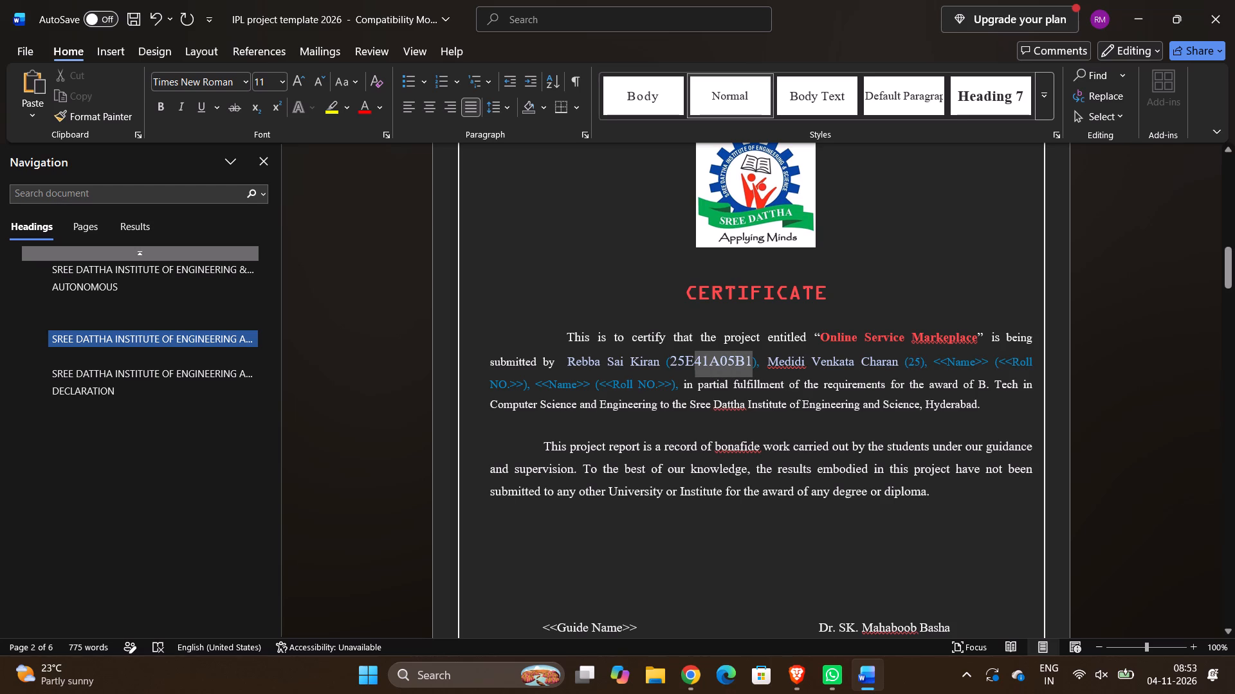
{"action": "left_click_drag", "start_coordinate": [692, 362], "coordinate": [672, 362]}
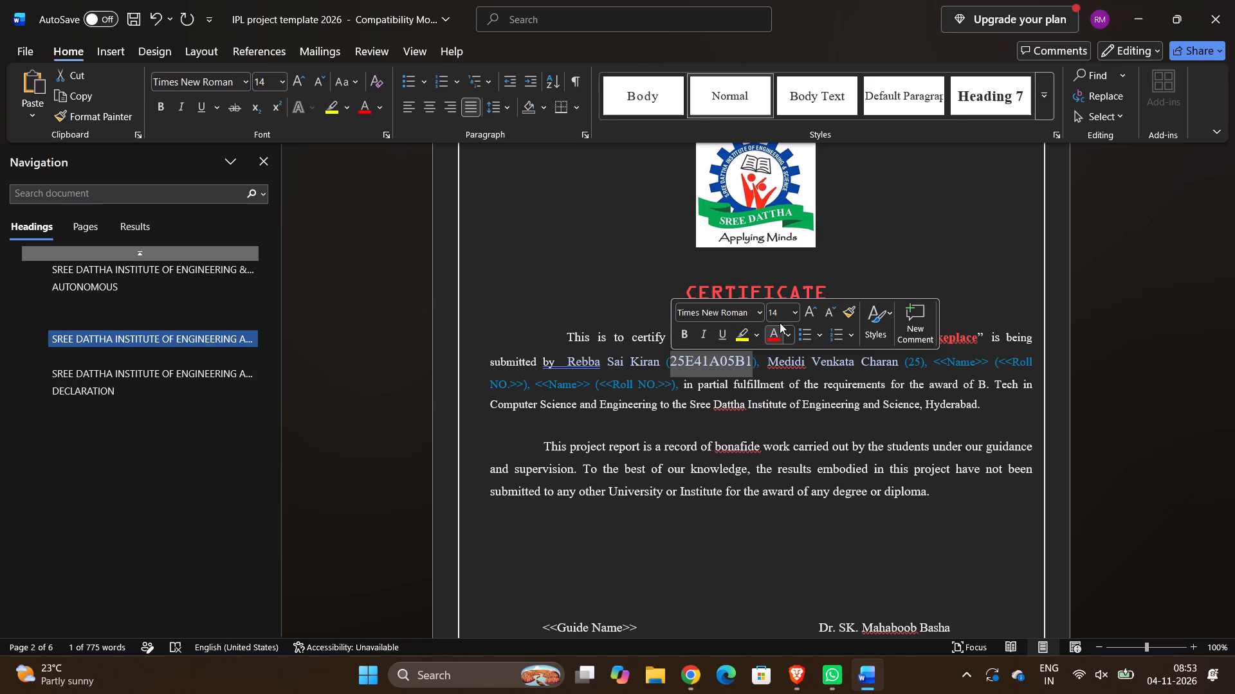
{"action": "left_click", "coordinate": [792, 316]}
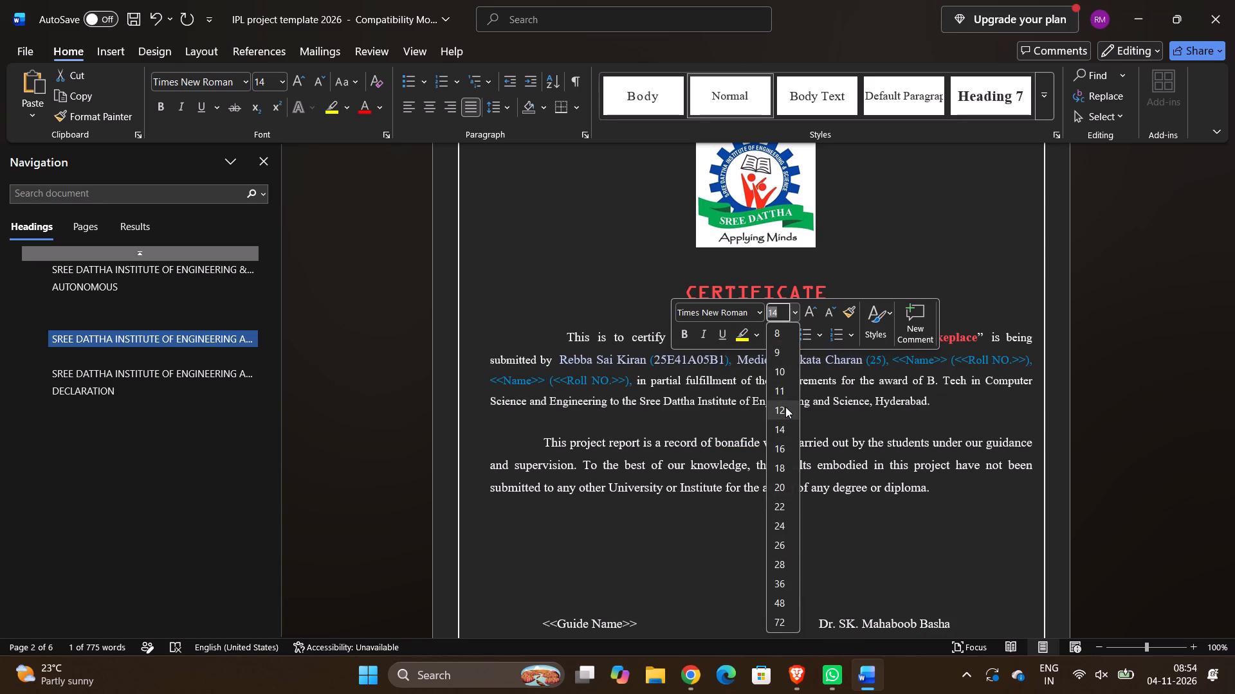
{"action": "left_click", "coordinate": [785, 407]}
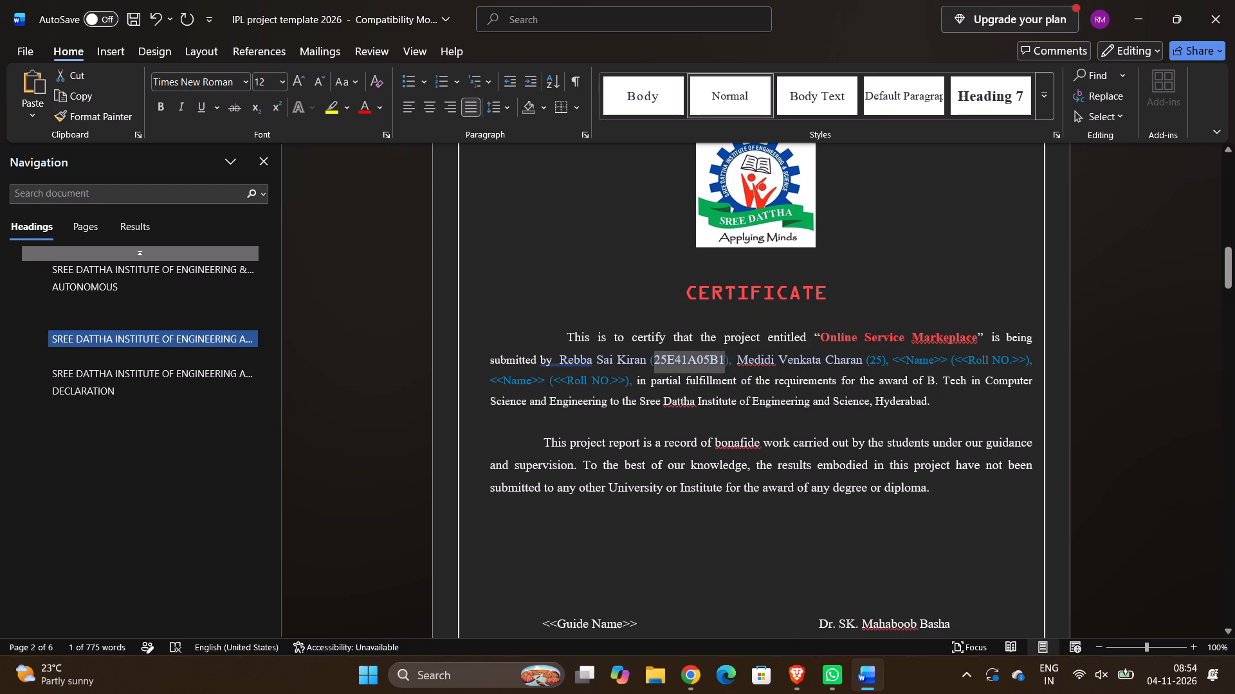
Replace the "25" in the parentheses after the second student's name with a copy of the first student's roll number.
{"action": "left_click", "coordinate": [881, 361]}
{"action": "key", "text": "BackSpace"}
{"action": "key", "text": "BackSpace"}
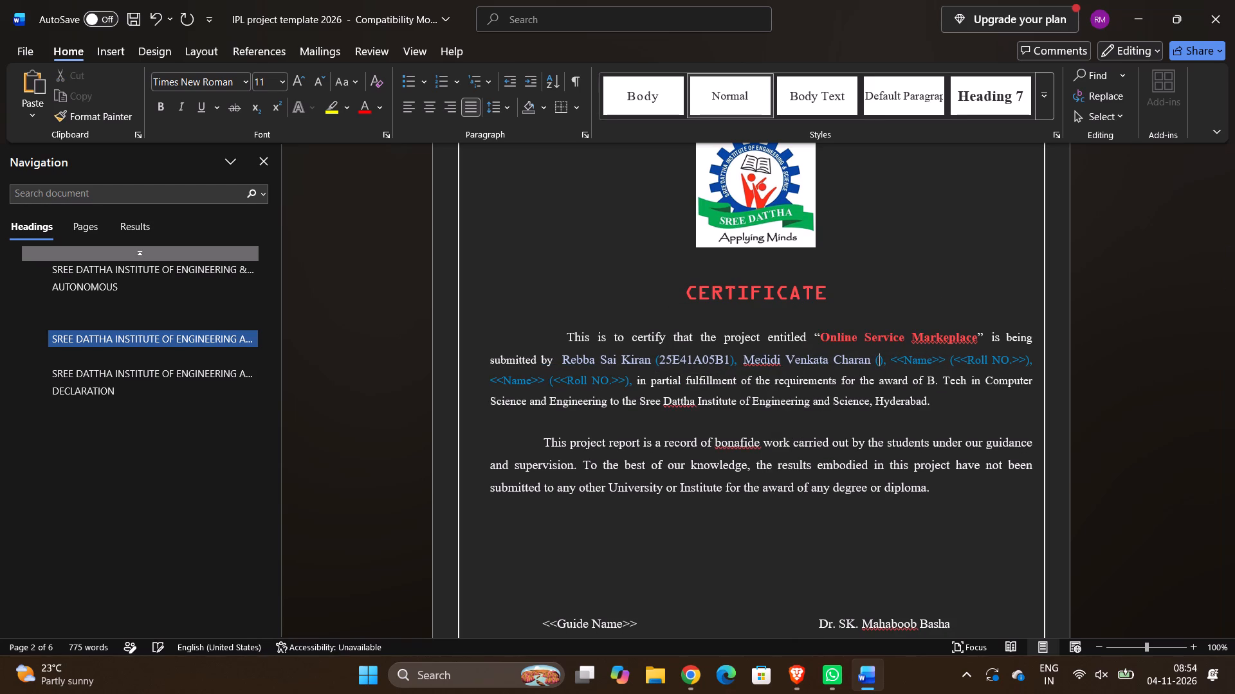
{"action": "left_click_drag", "start_coordinate": [727, 360], "coordinate": [715, 360]}
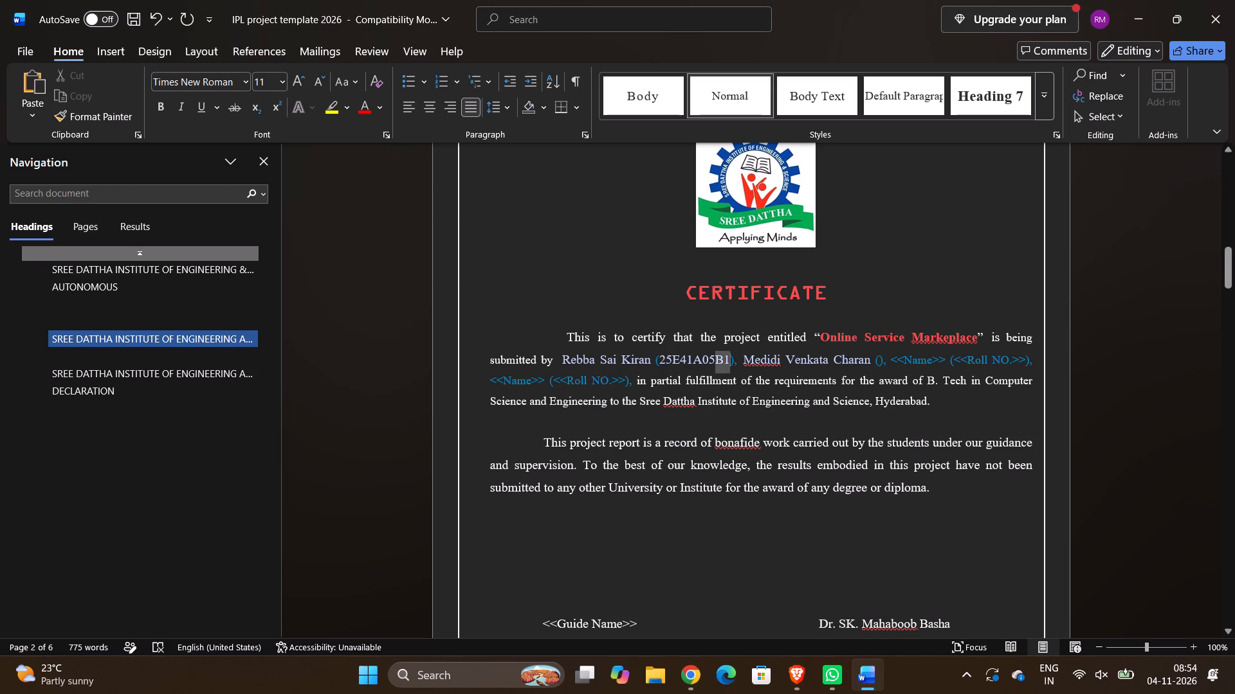
{"action": "left_click_drag", "start_coordinate": [715, 360], "coordinate": [659, 356]}
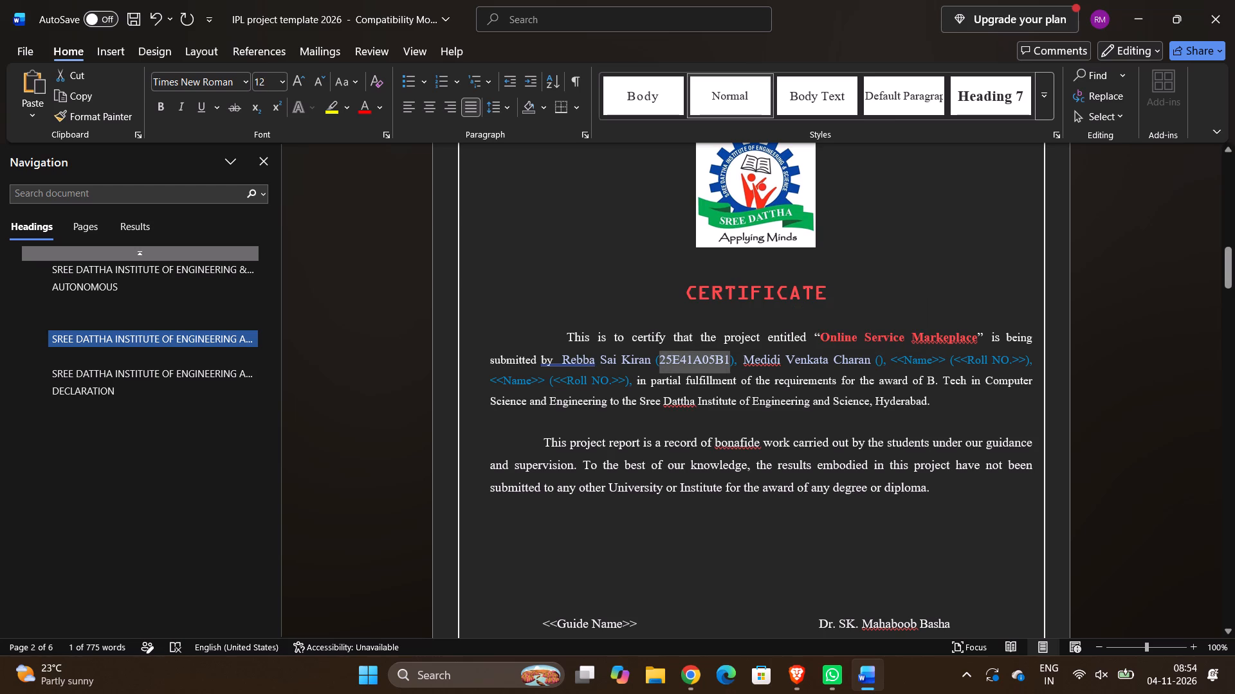
{"action": "key", "text": "ctrl+c"}
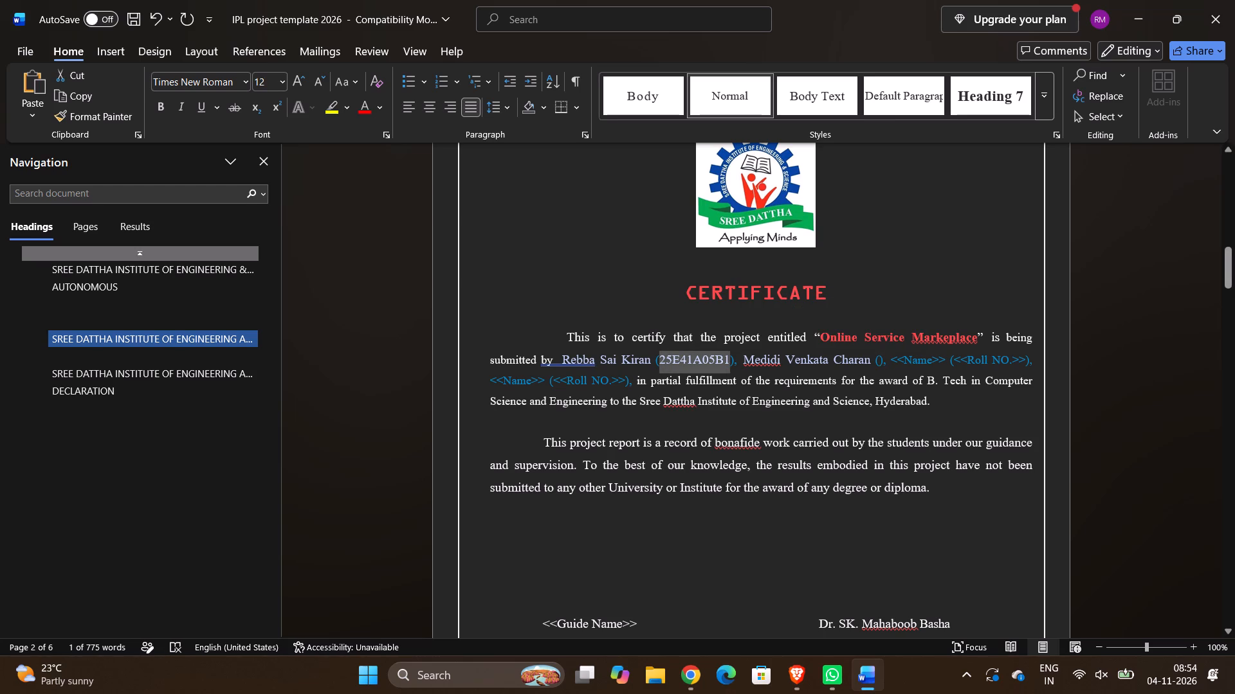
{"action": "left_click", "coordinate": [880, 362]}
{"action": "key", "text": "ctrl+v"}
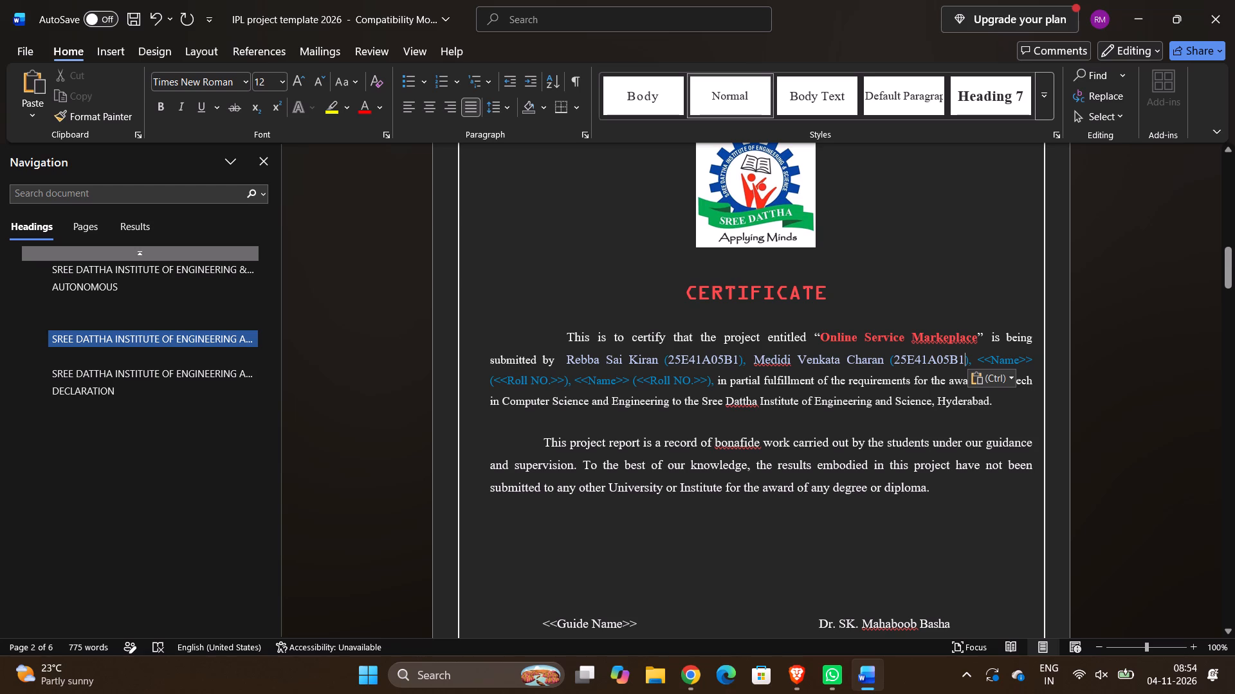
Delete the "<<Name>>" placeholder that follows the second student's roll number in the certificate.
{"action": "left_click", "coordinate": [1032, 362]}
{"action": "key", "text": "BackSpace"}
{"action": "key", "text": "BackSpace"}
{"action": "key", "text": "BackSpace"}
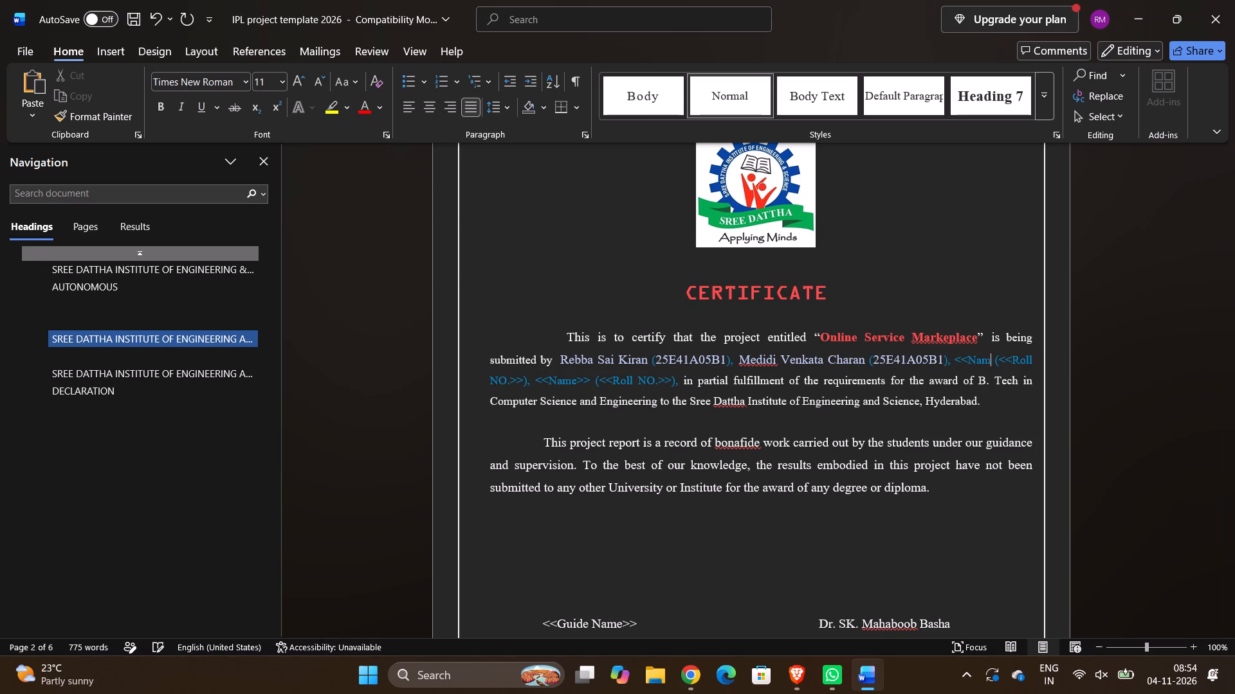
{"action": "key", "text": "BackSpace"}
{"action": "key", "text": "BackSpace"}
{"action": "key", "text": "BackSpace"}
{"action": "key", "text": "BackSpace"}
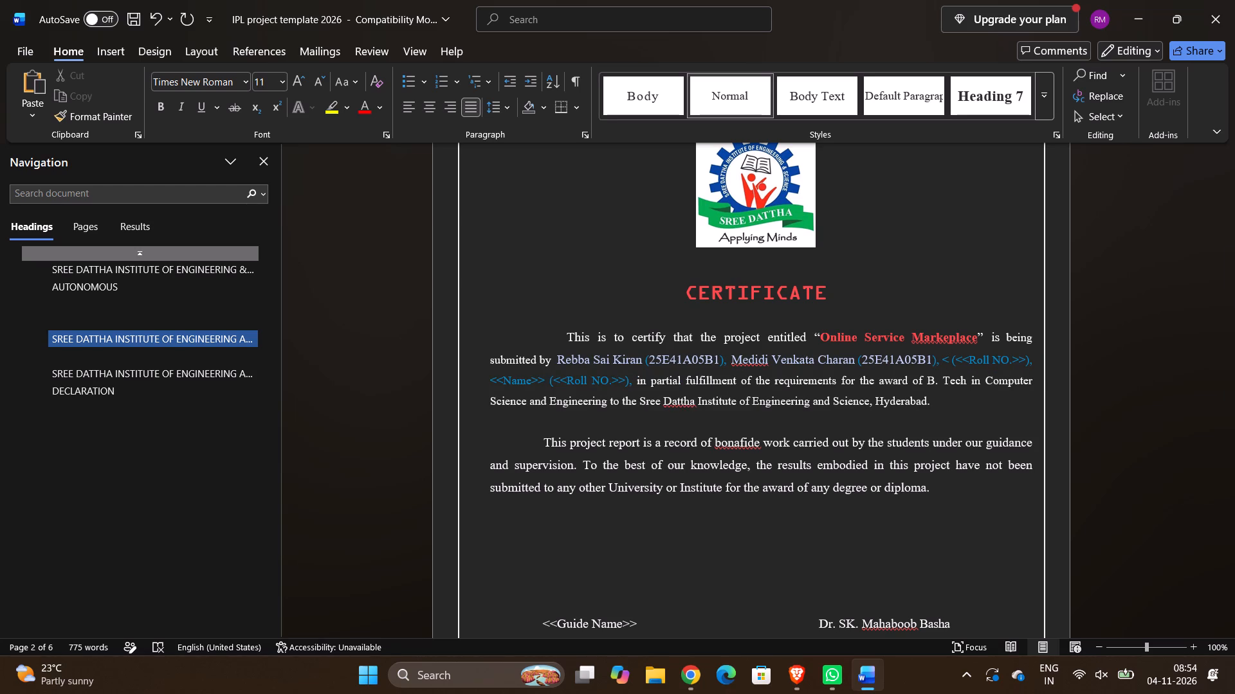
{"action": "key", "text": "BackSpace"}
Copy the third student's name from the cover page, without parentheses, and paste it after the second student's roll number in the certificate.
{"action": "scroll", "coordinate": [892, 236], "scroll_direction": "up", "scroll_amount": 4}
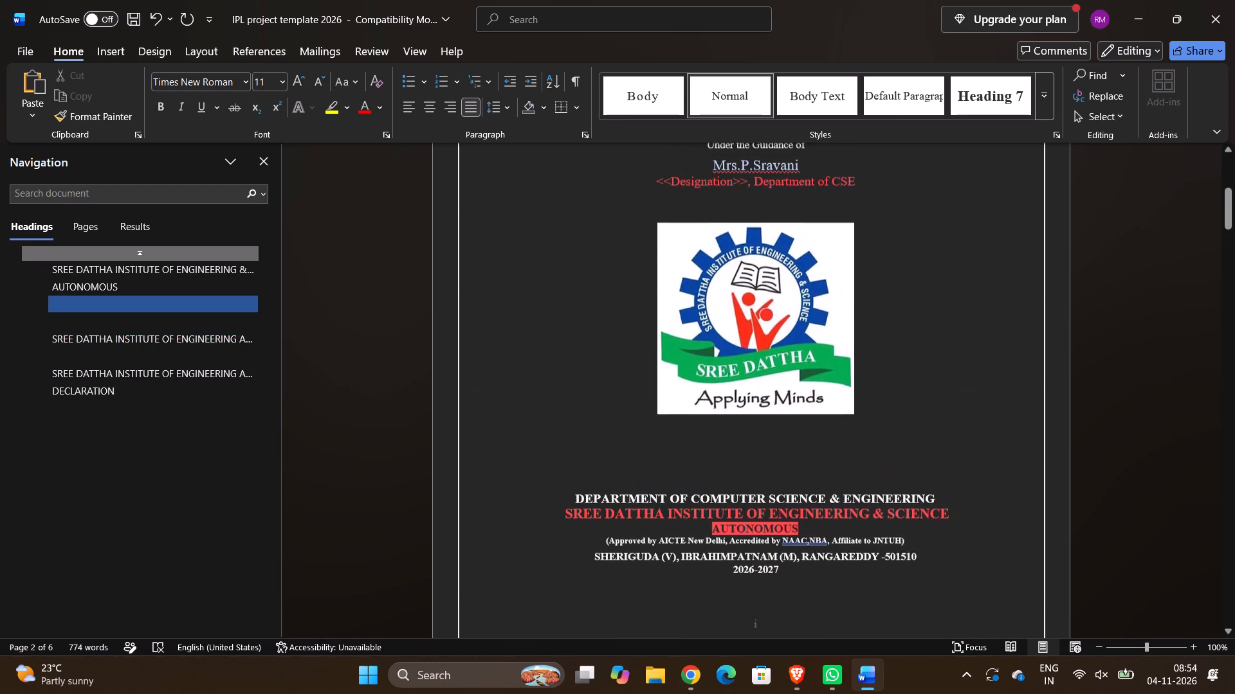
{"action": "scroll", "coordinate": [892, 236], "scroll_direction": "up", "scroll_amount": 2}
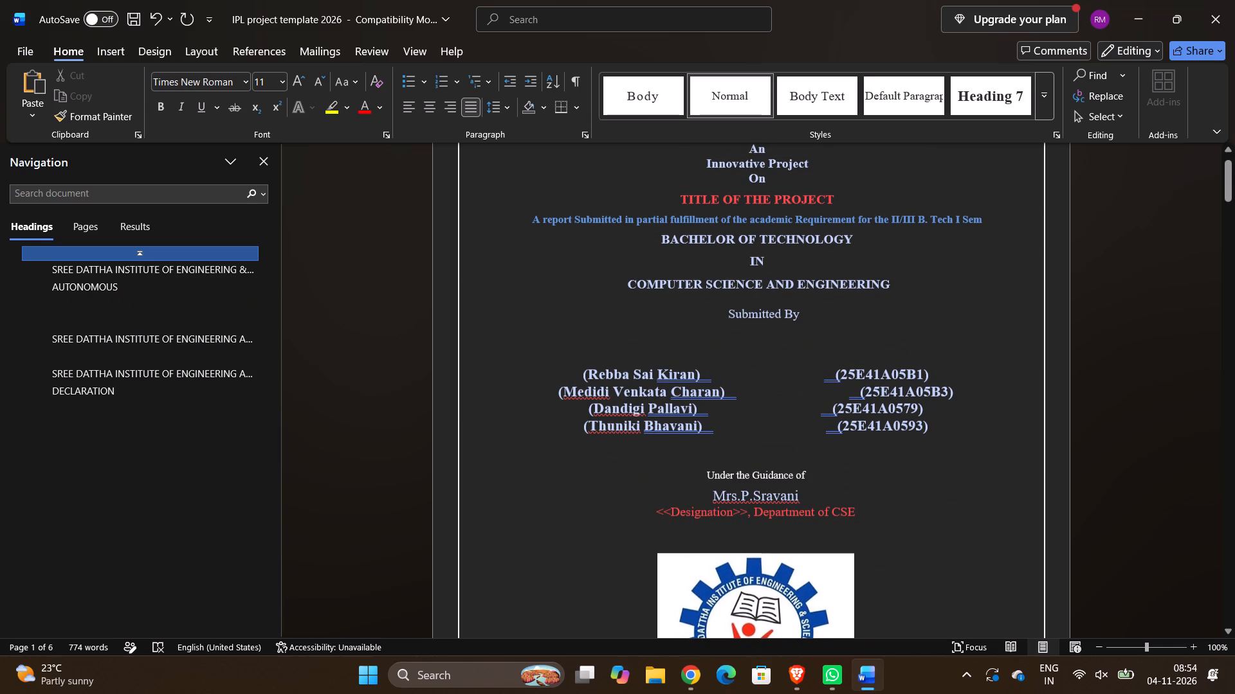
{"action": "left_click_drag", "start_coordinate": [693, 410], "coordinate": [600, 418]}
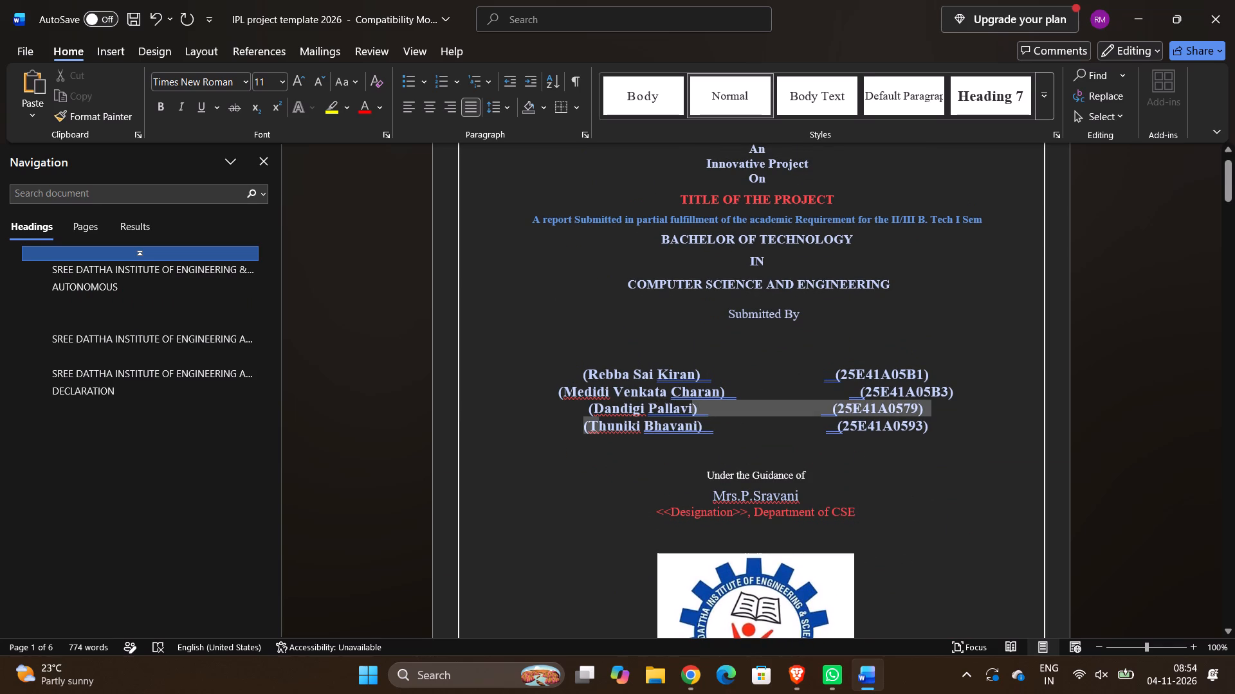
{"action": "left_click_drag", "start_coordinate": [600, 418], "coordinate": [598, 413]}
{"action": "key", "text": "ctrl+c"}
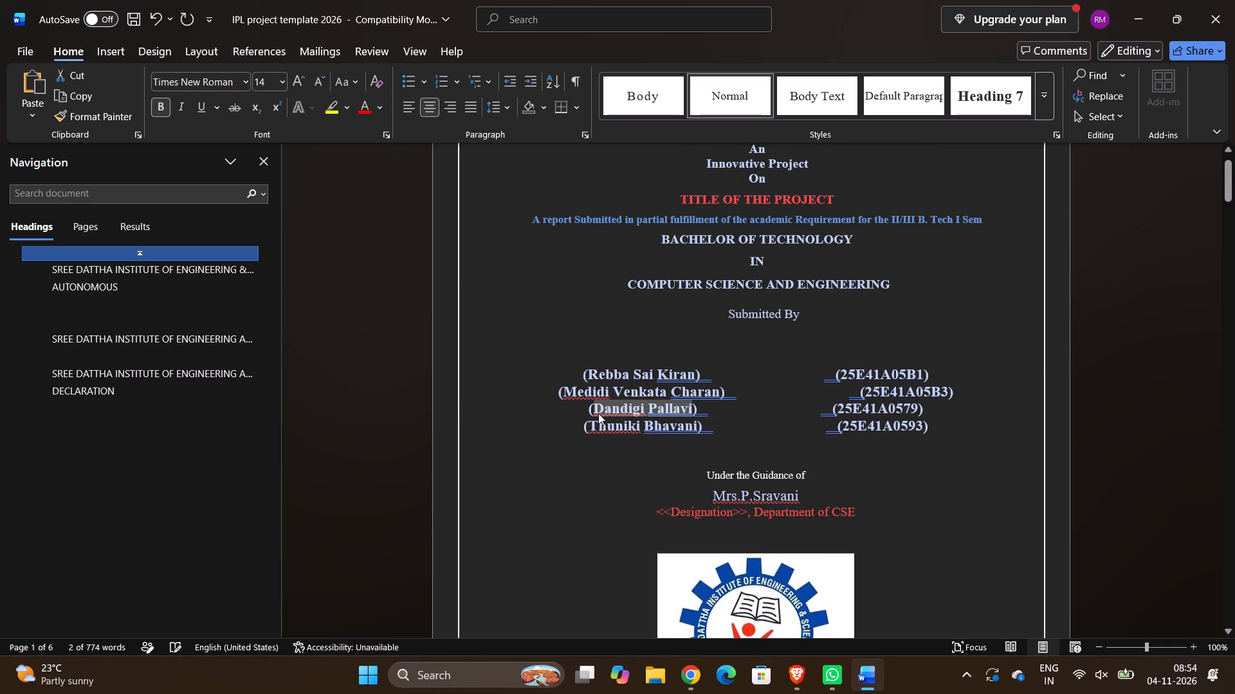
{"action": "scroll", "coordinate": [759, 379], "scroll_direction": "down", "scroll_amount": 4}
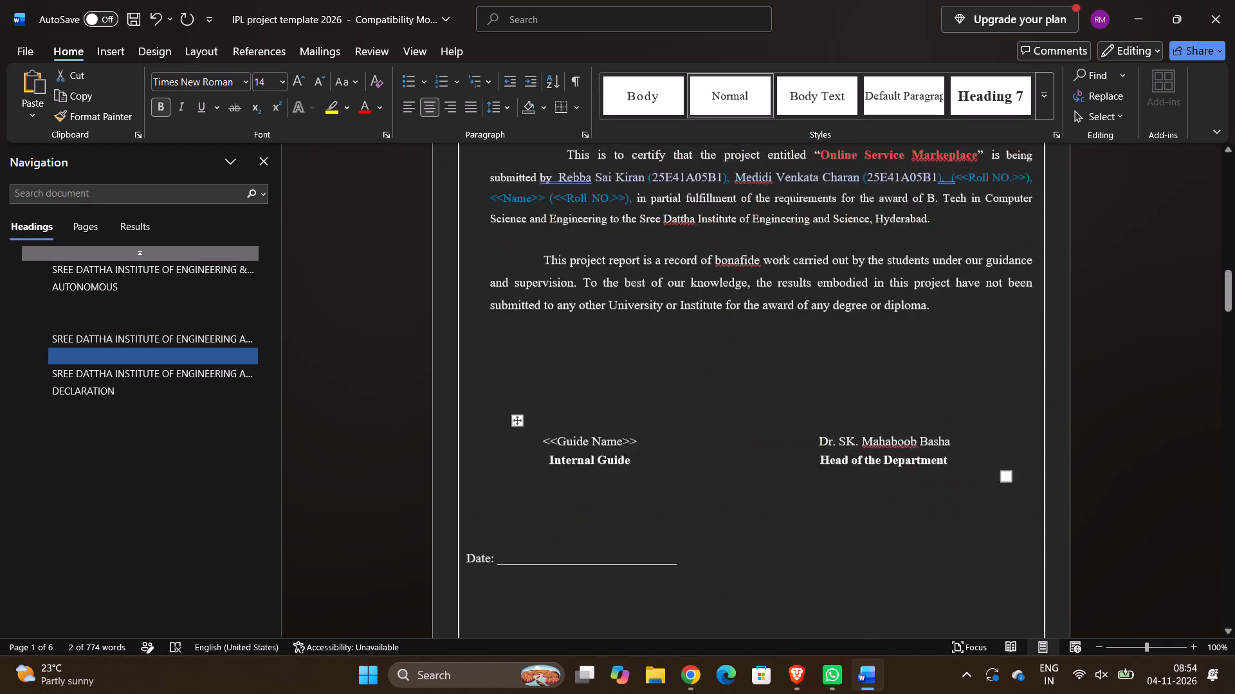
{"action": "scroll", "coordinate": [867, 326], "scroll_direction": "up", "scroll_amount": 3}
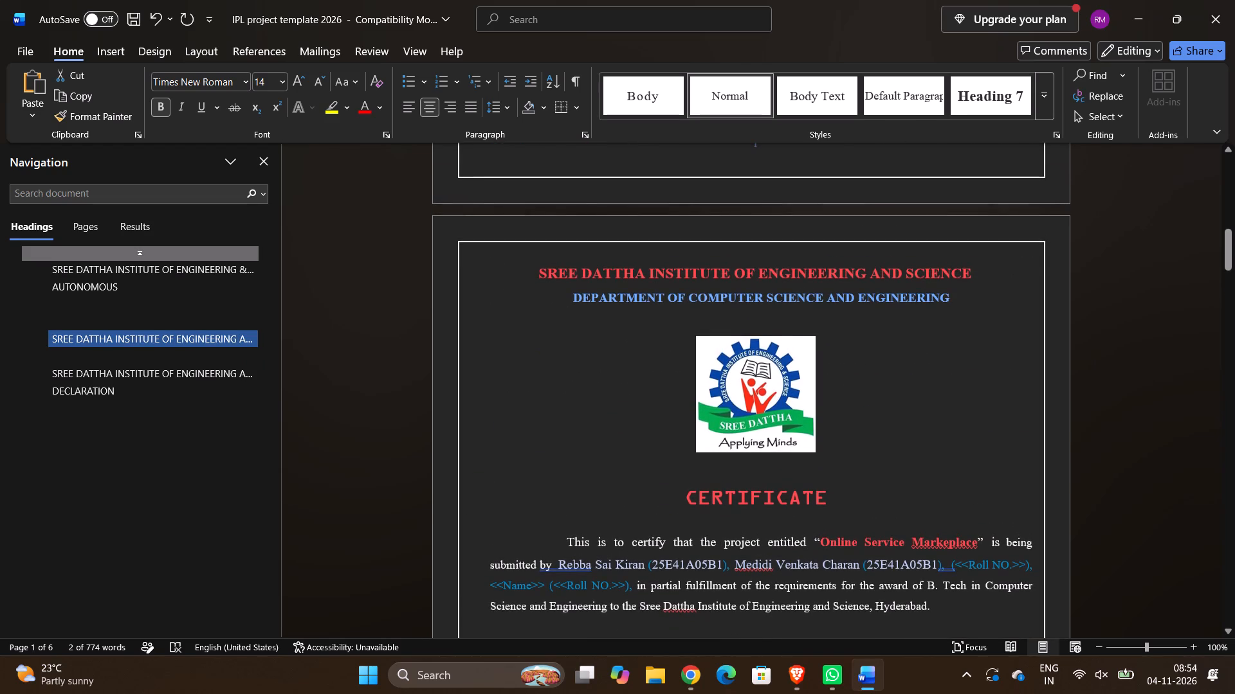
{"action": "scroll", "coordinate": [867, 326], "scroll_direction": "down", "scroll_amount": 1}
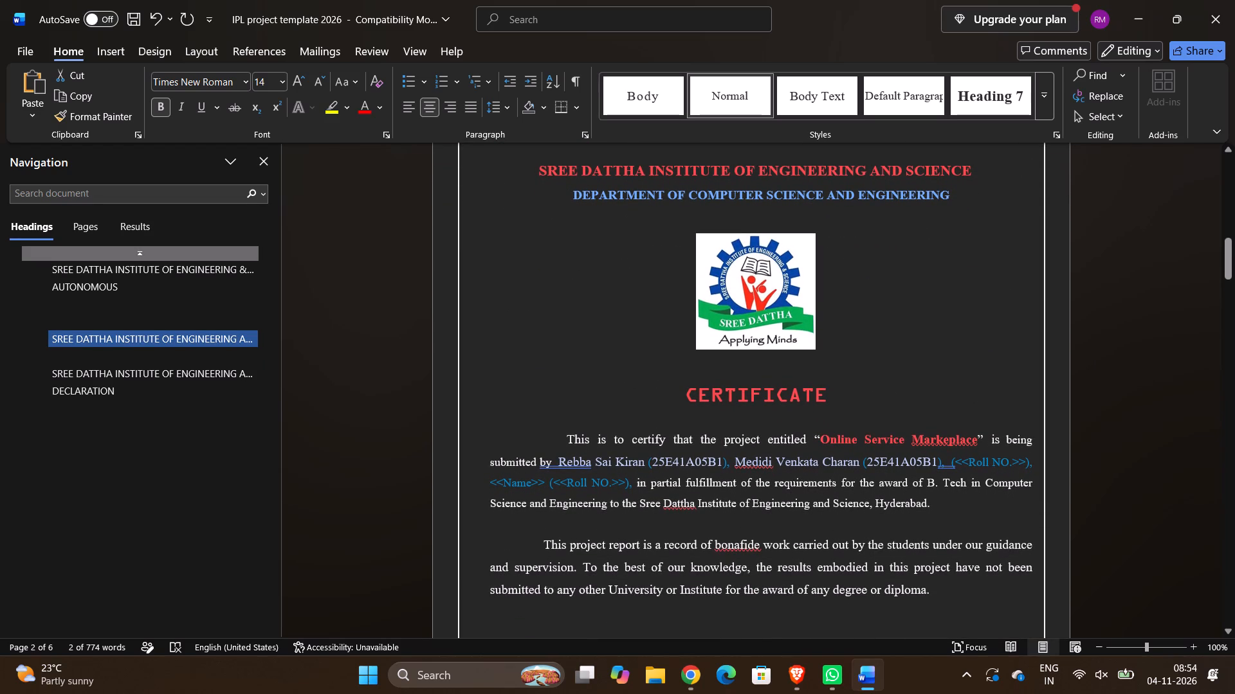
{"action": "left_click", "coordinate": [947, 465]}
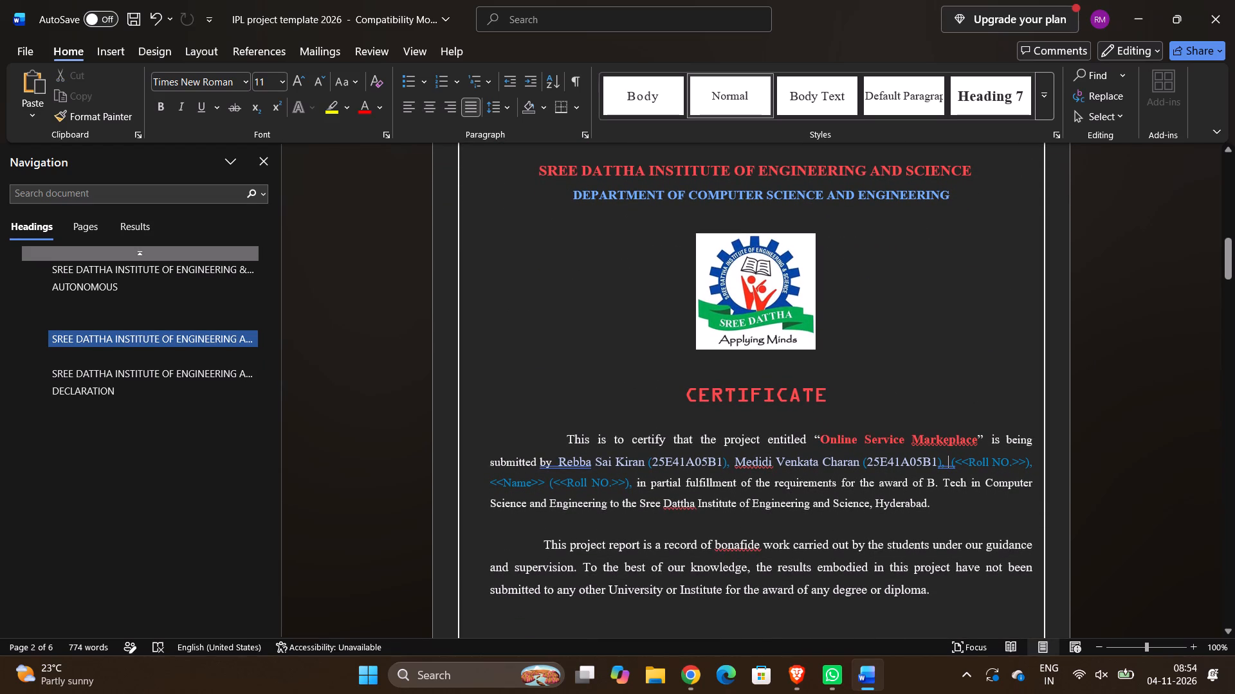
{"action": "key", "text": "ctrl+v"}
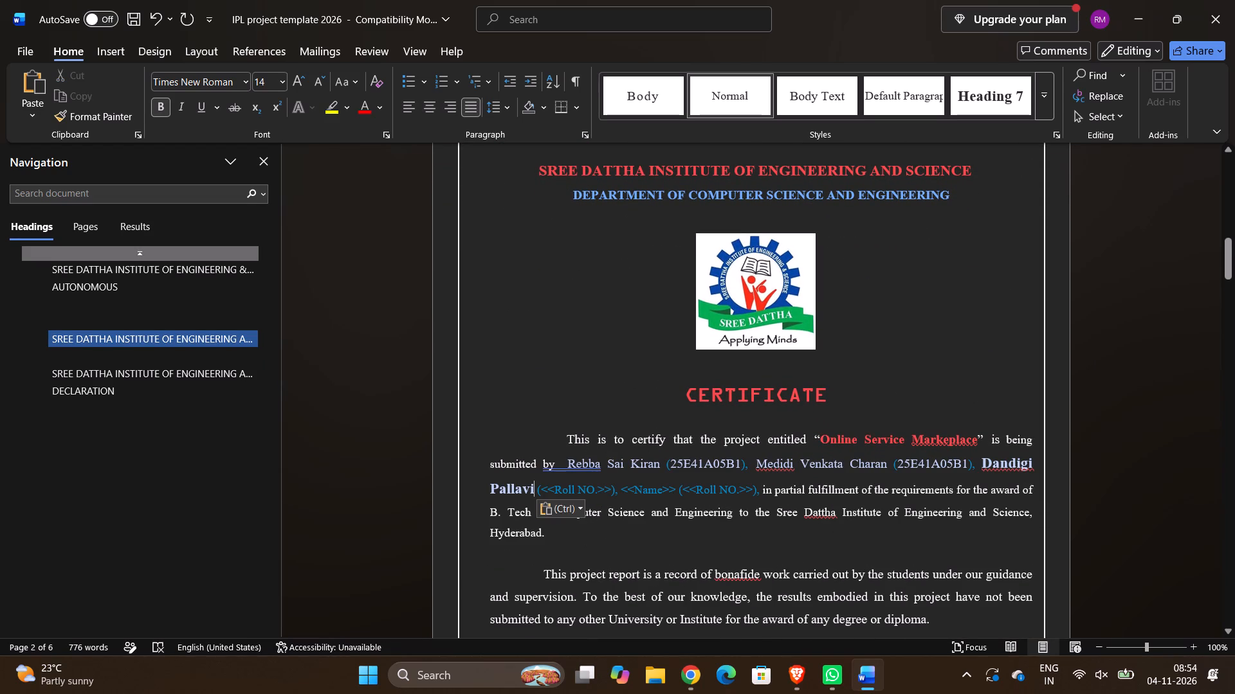
Remove the bold formatting from both words of the third student's name in the certificate and set their font size to 12.
{"action": "left_click_drag", "start_coordinate": [985, 462], "coordinate": [1037, 461]}
{"action": "left_click", "coordinate": [982, 431]}
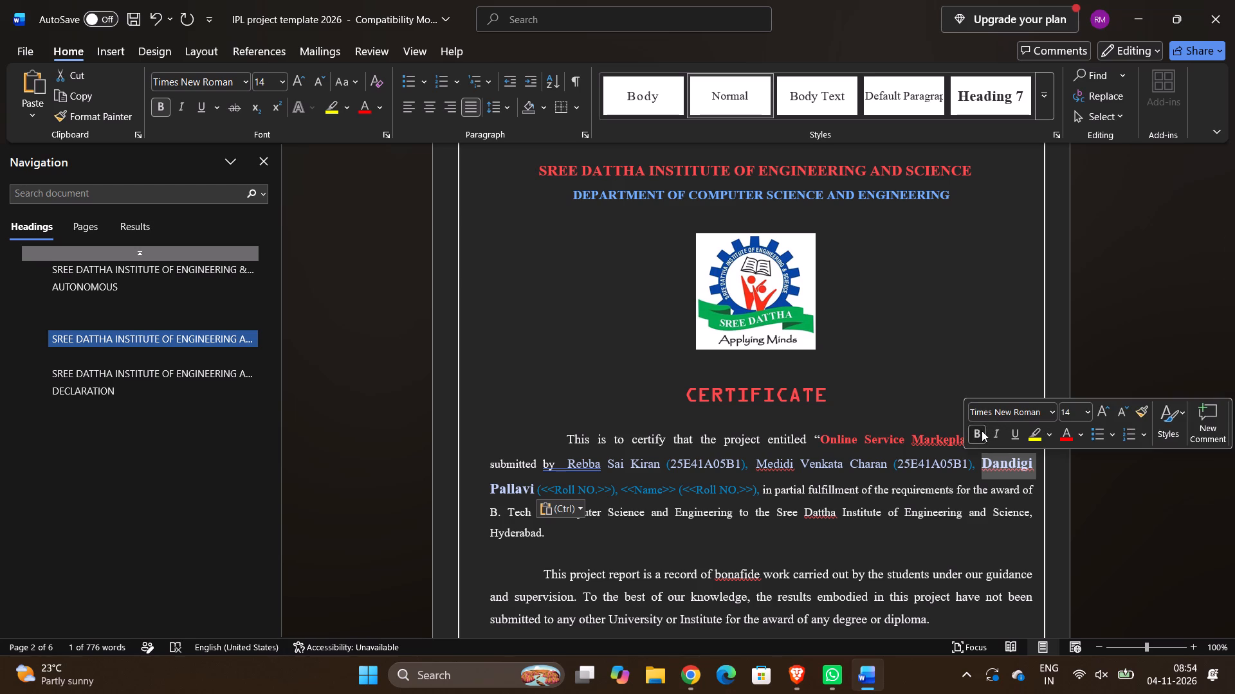
{"action": "left_click", "coordinate": [1092, 409]}
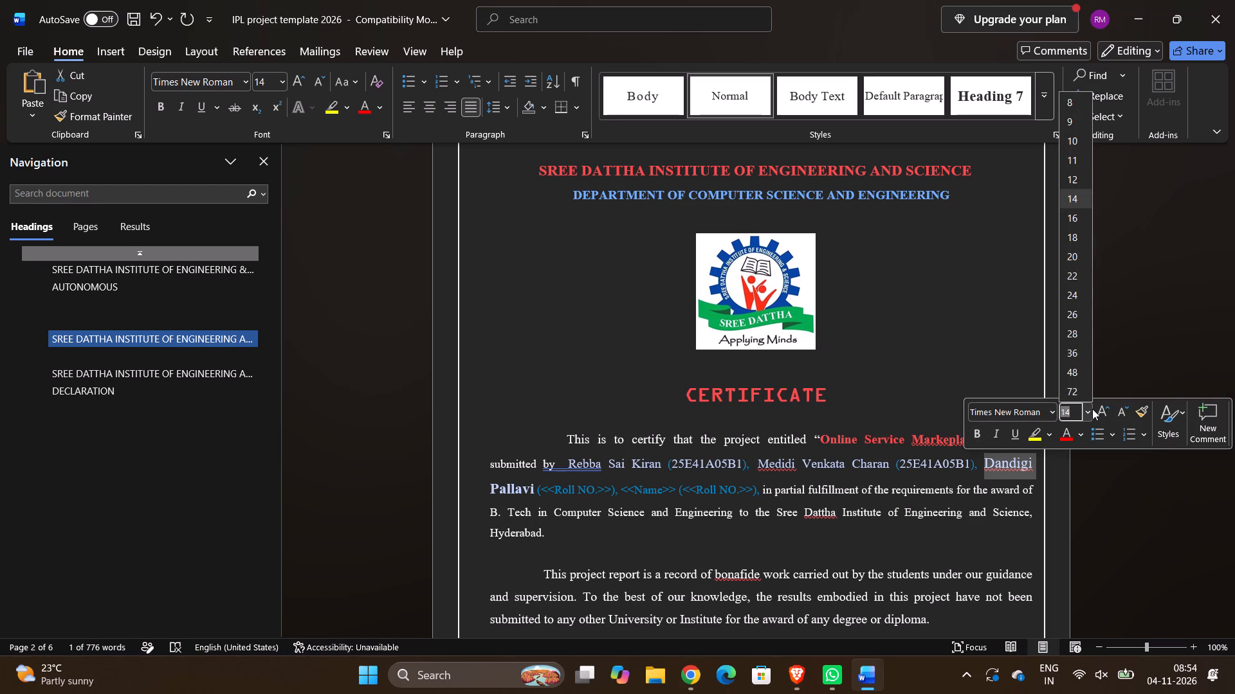
{"action": "left_click", "coordinate": [1086, 187]}
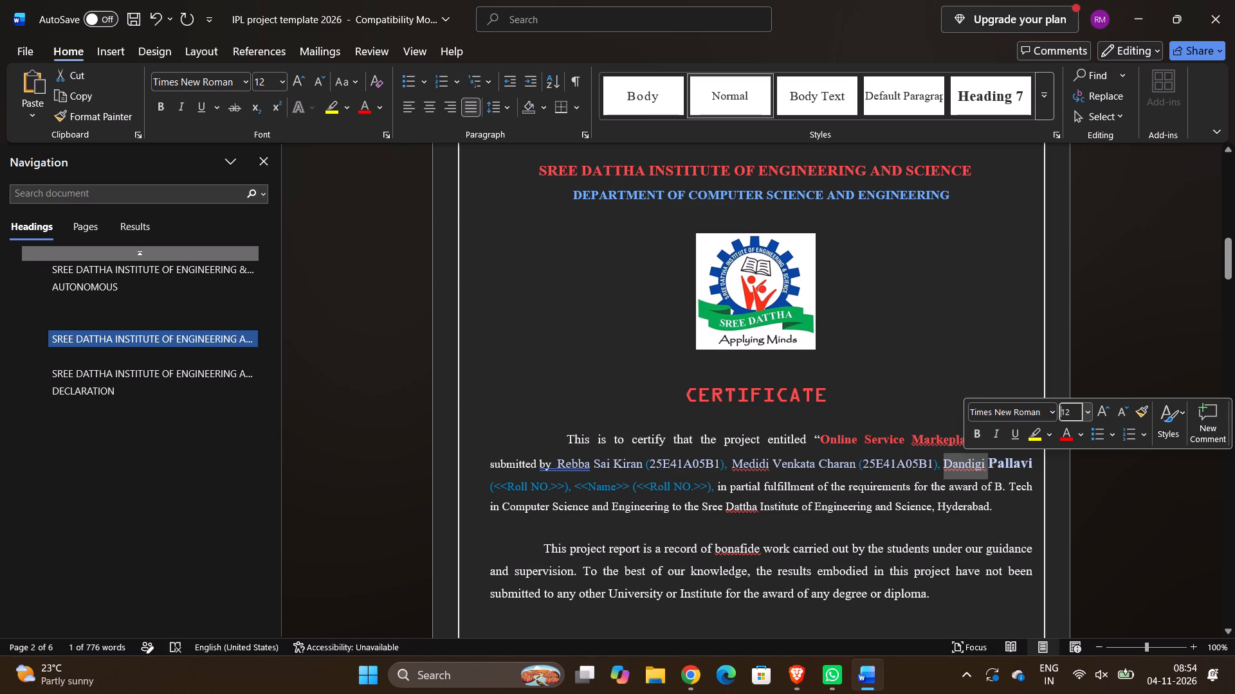
{"action": "left_click_drag", "start_coordinate": [989, 467], "coordinate": [1035, 467]}
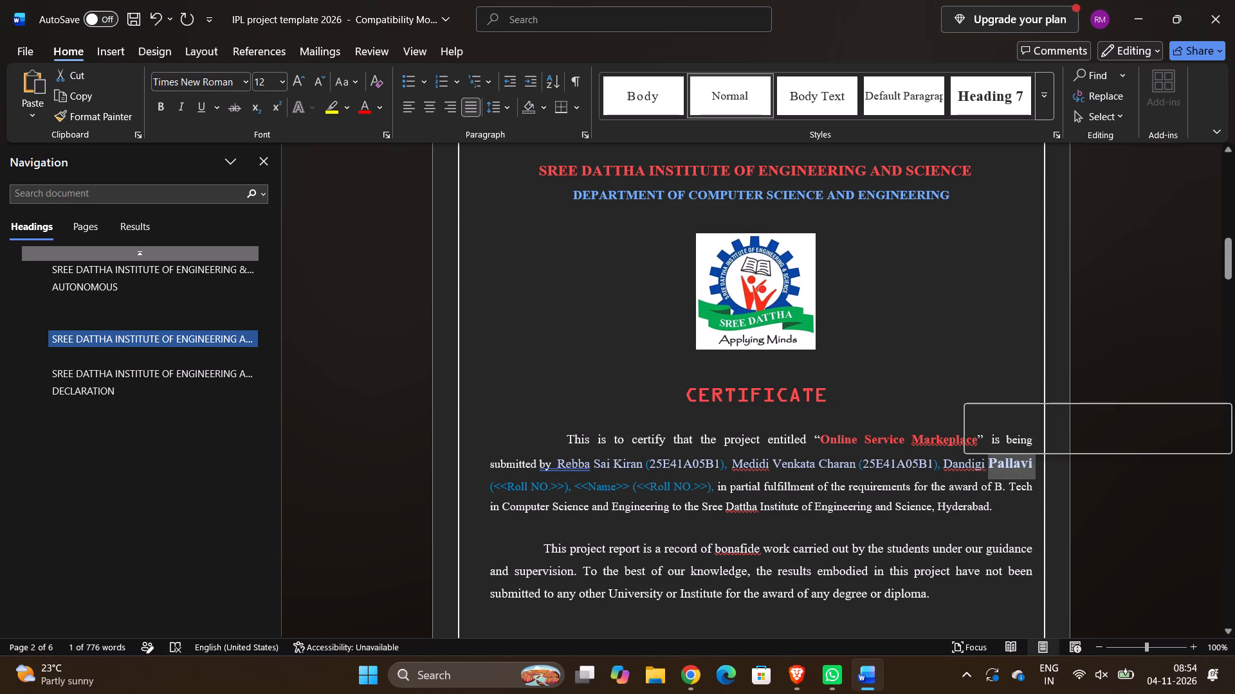
{"action": "left_click", "coordinate": [978, 441]}
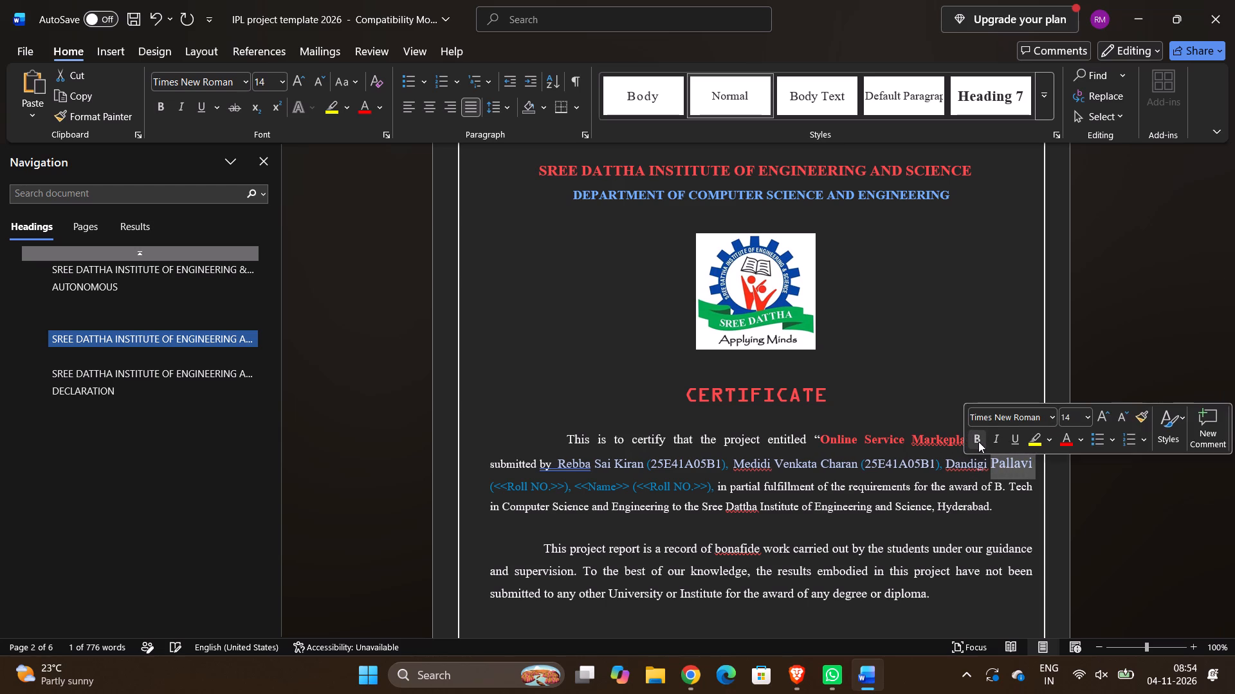
{"action": "left_click", "coordinate": [1084, 419]}
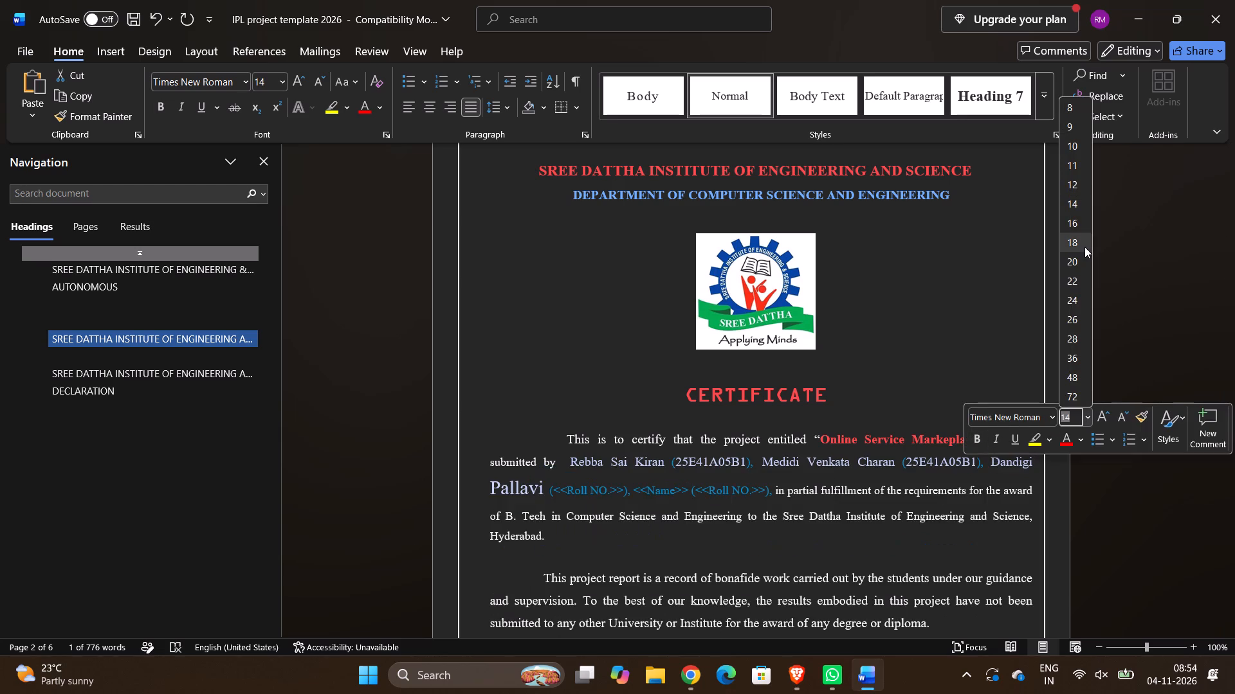
{"action": "left_click", "coordinate": [1079, 182]}
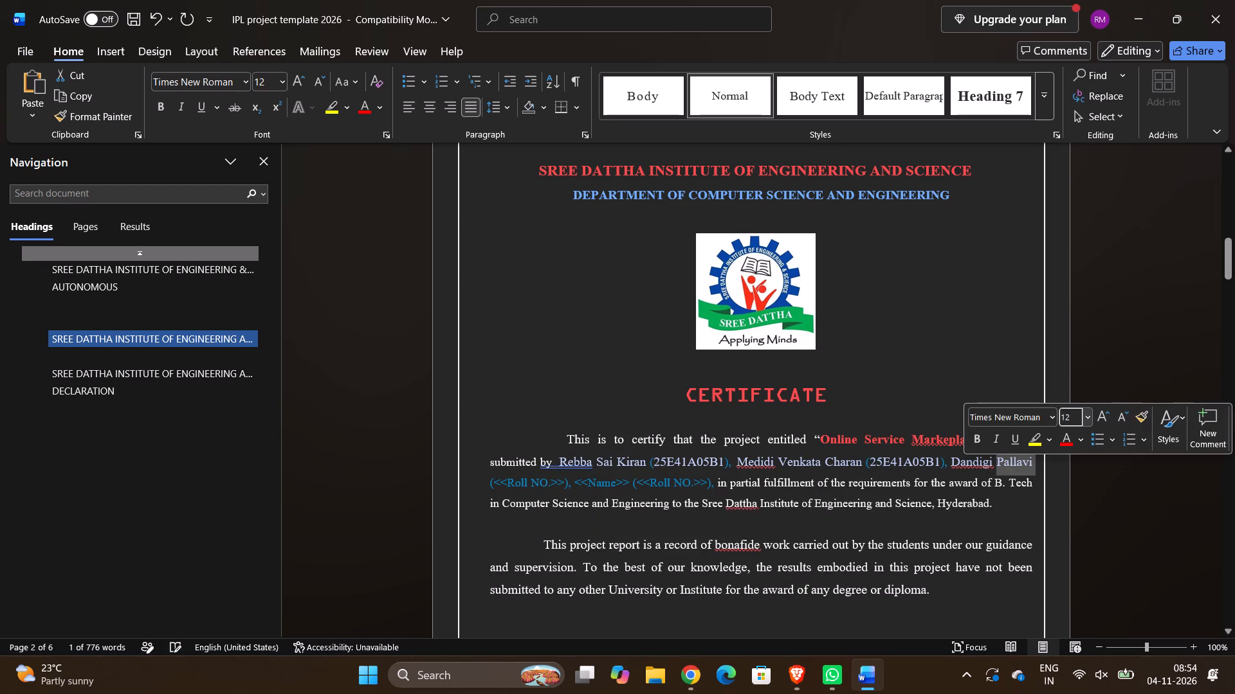
{"action": "left_click", "coordinate": [955, 341]}
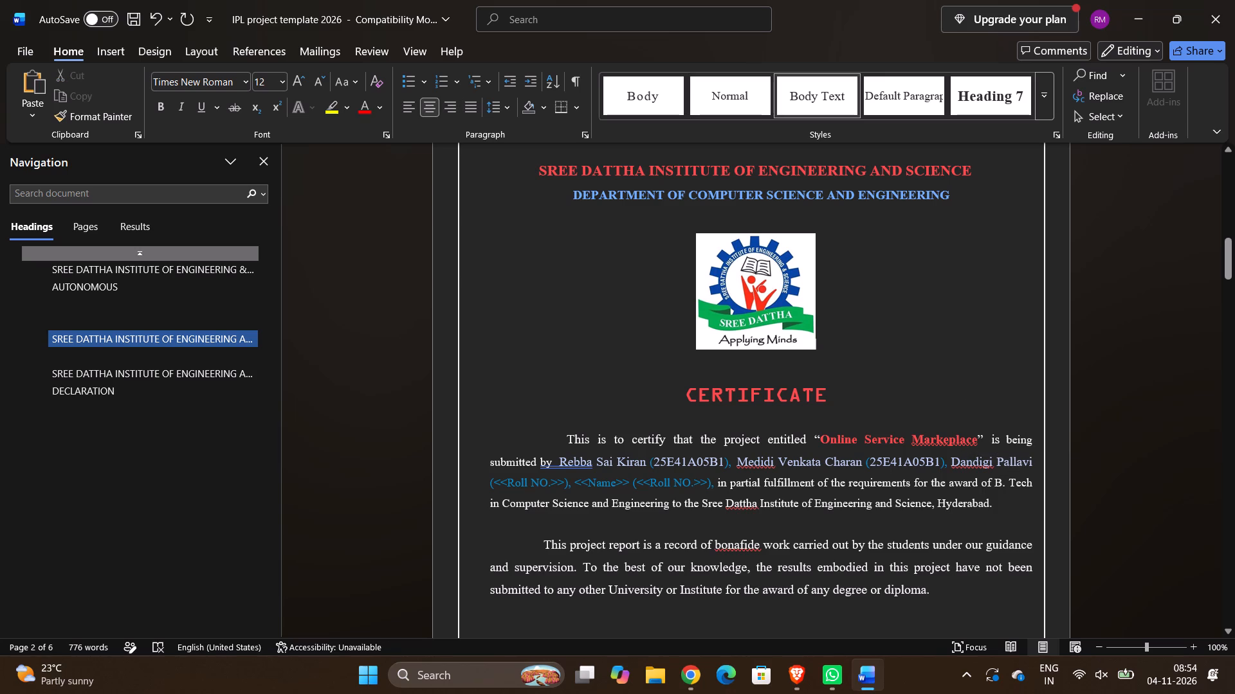
Delete the "<<Roll NO.>>" placeholder after the third student's name, keeping the surrounding parentheses.
{"action": "left_click", "coordinate": [563, 485]}
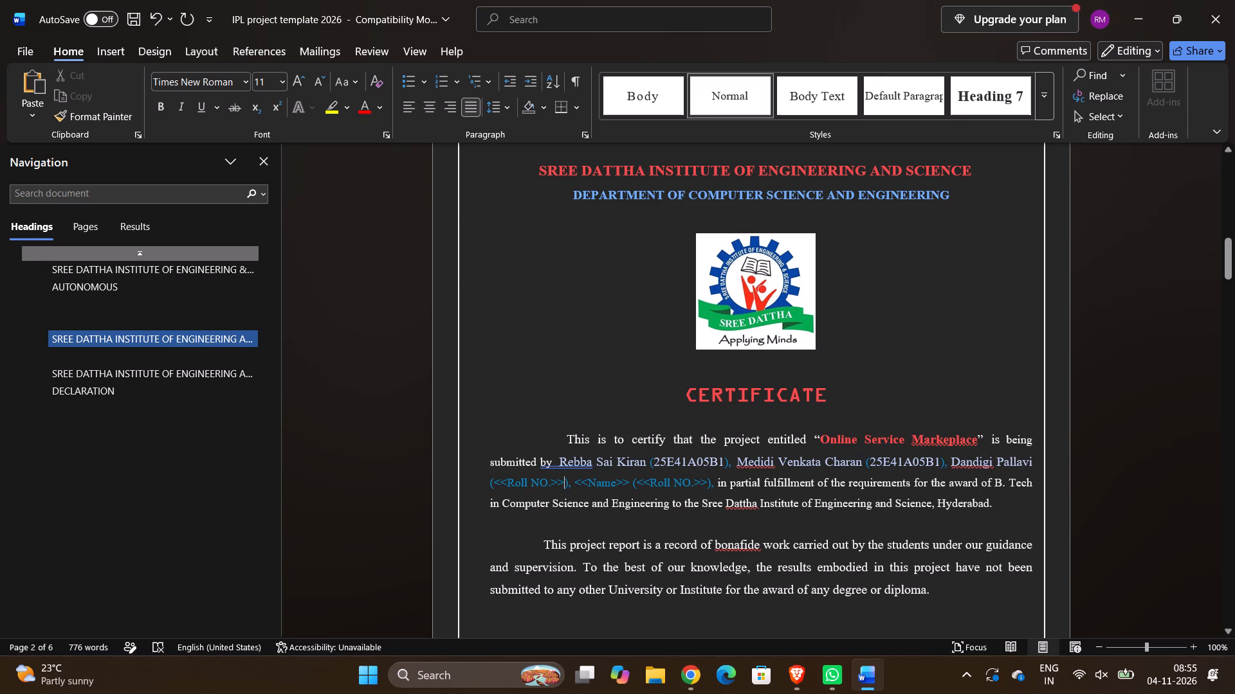
{"action": "key", "text": "BackSpace"}
{"action": "key", "text": "BackSpace"}
{"action": "key", "text": "BackSpace"}
{"action": "key", "text": "BackSpace"}
{"action": "key", "text": "BackSpace"}
{"action": "key", "text": "BackSpace"}
{"action": "key", "text": "BackSpace"}
{"action": "key", "text": "BackSpace"}
{"action": "key", "text": "BackSpace"}
{"action": "key", "text": "BackSpace"}
{"action": "key", "text": "BackSpace"}
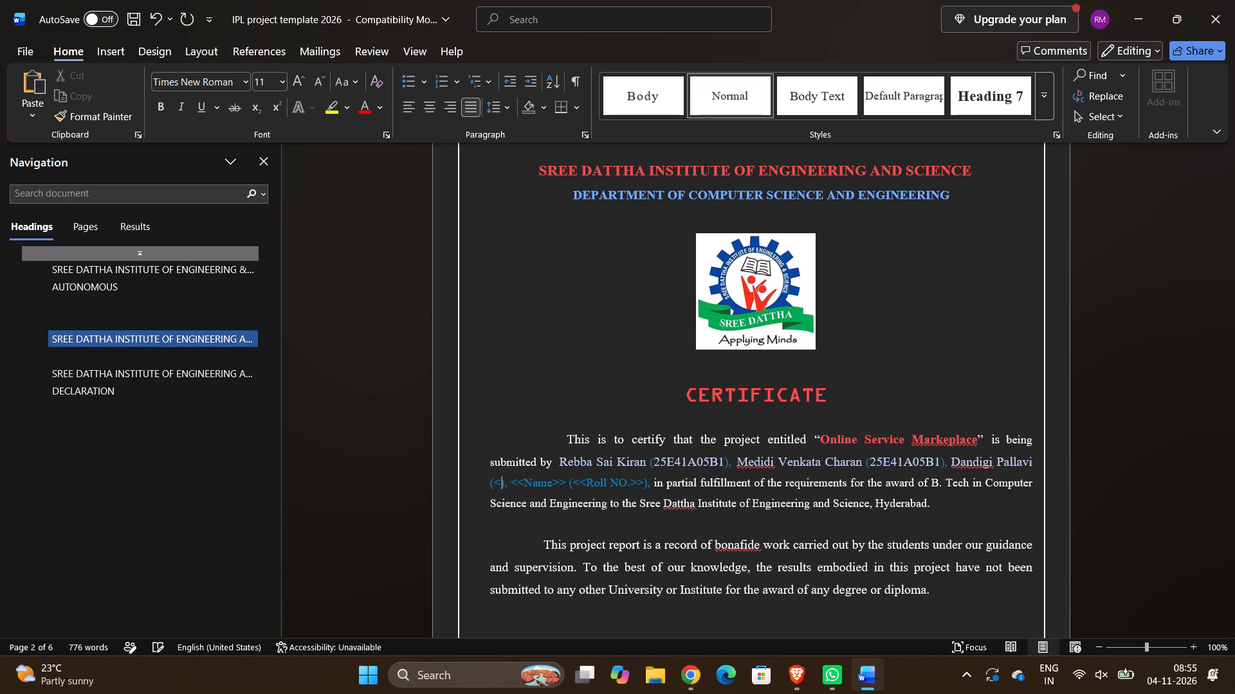
{"action": "key", "text": "BackSpace"}
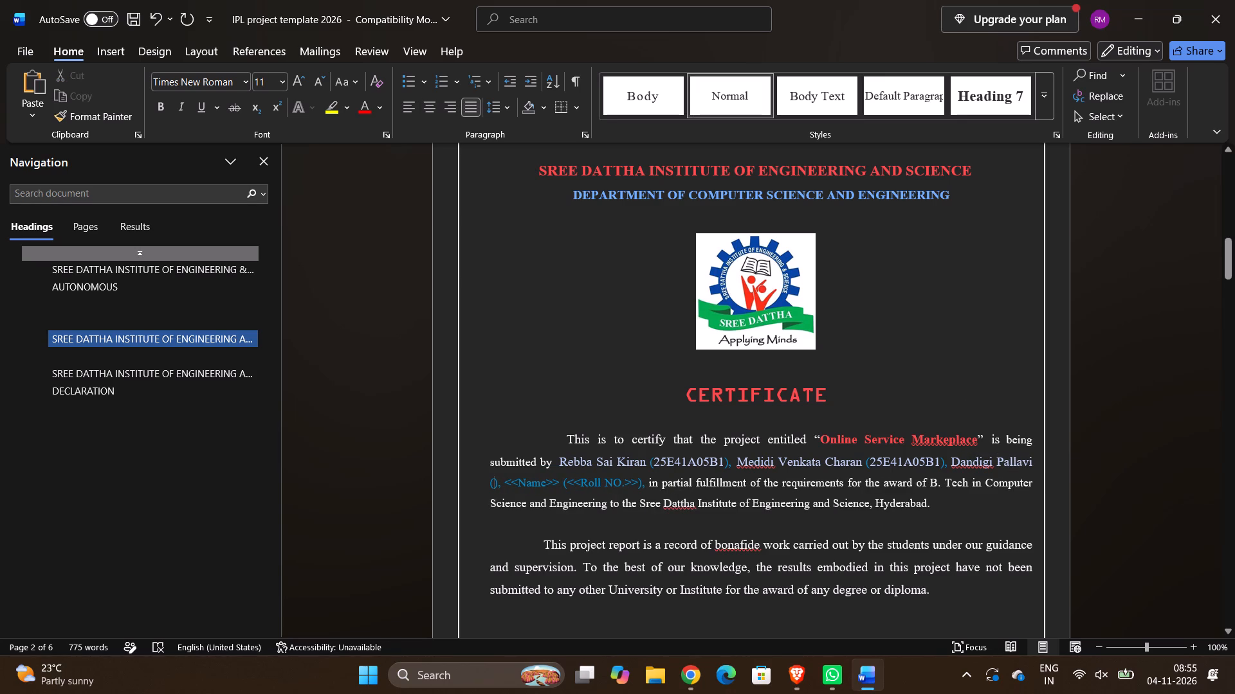
Copy the first student's roll number in the certificate and paste it into the empty parentheses after the third student's name.
{"action": "left_click_drag", "start_coordinate": [655, 463], "coordinate": [717, 459]}
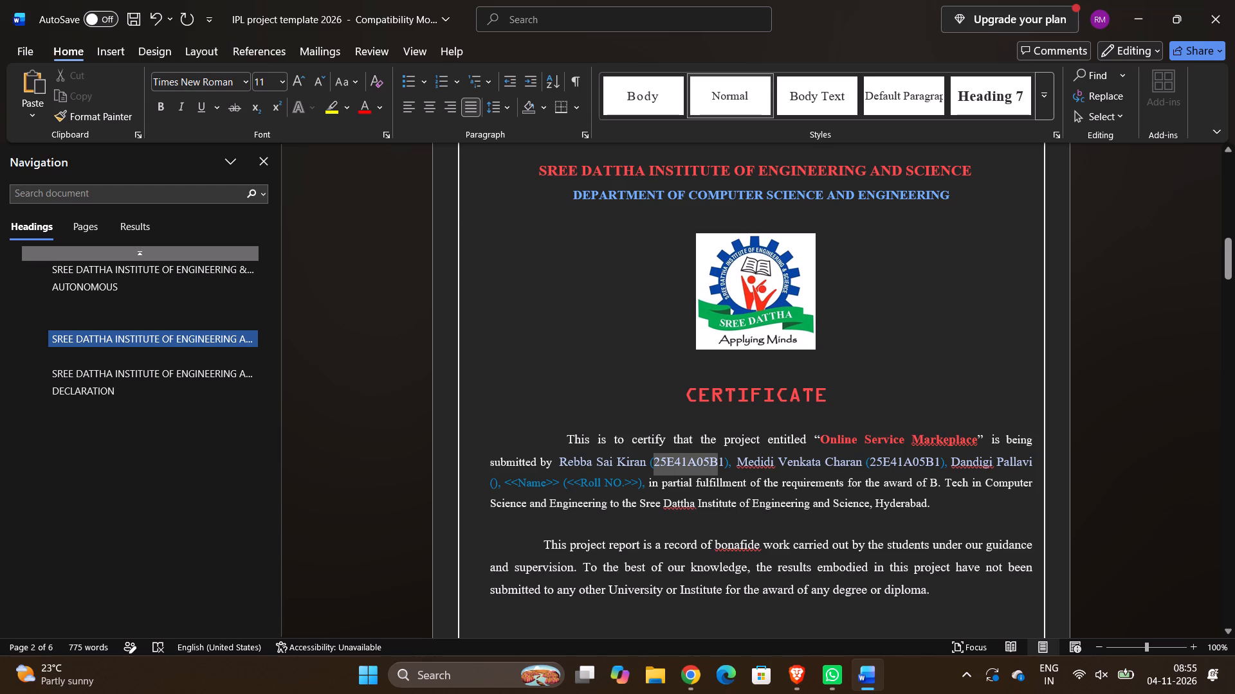
{"action": "left_click_drag", "start_coordinate": [717, 459], "coordinate": [723, 460]}
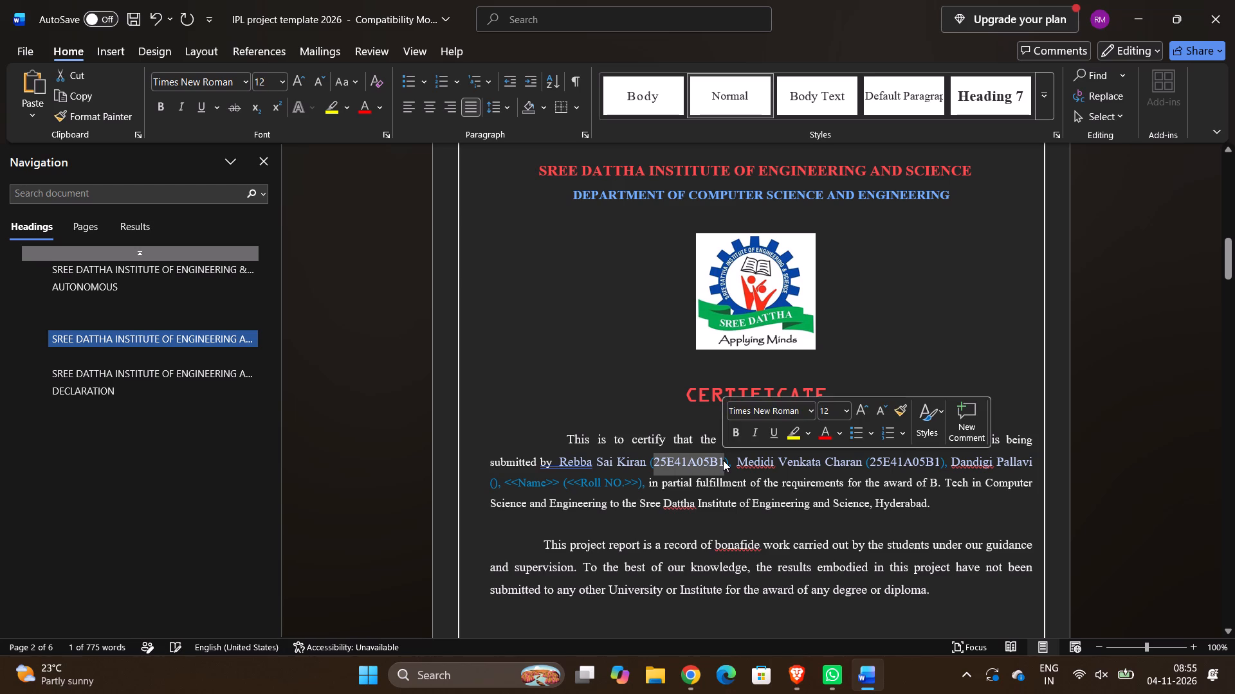
{"action": "key", "text": "ctrl+c"}
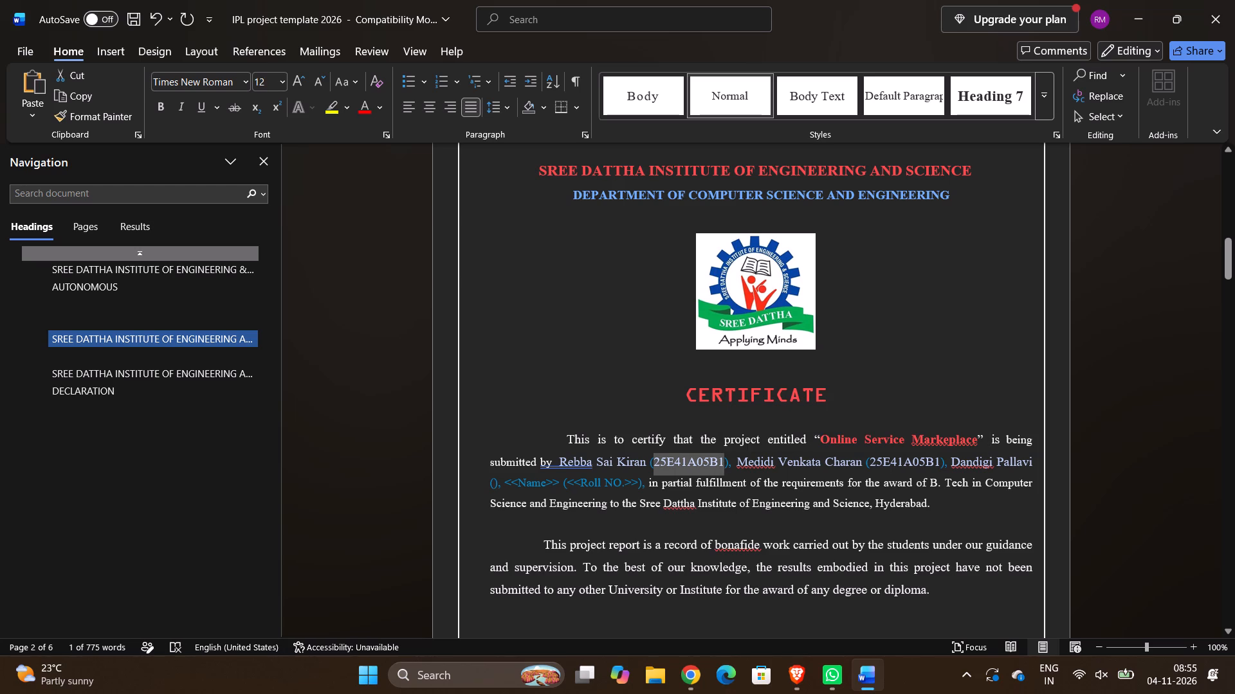
{"action": "left_click", "coordinate": [493, 482]}
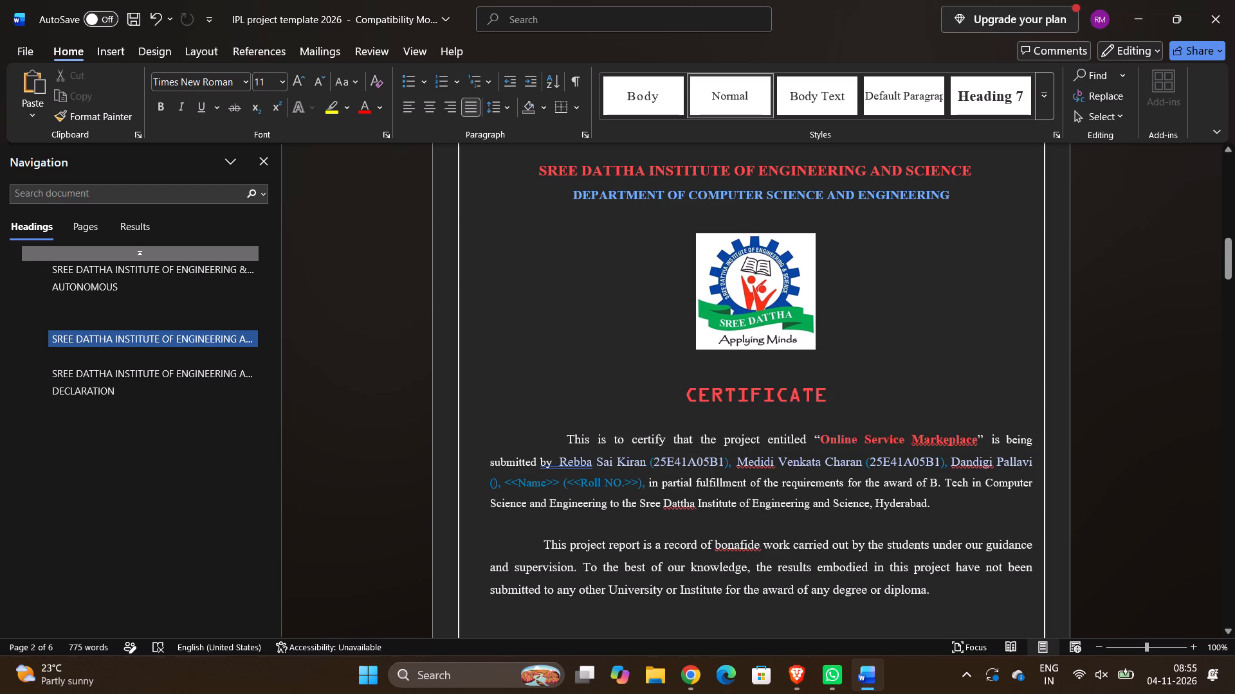
{"action": "key", "text": "ctrl+v"}
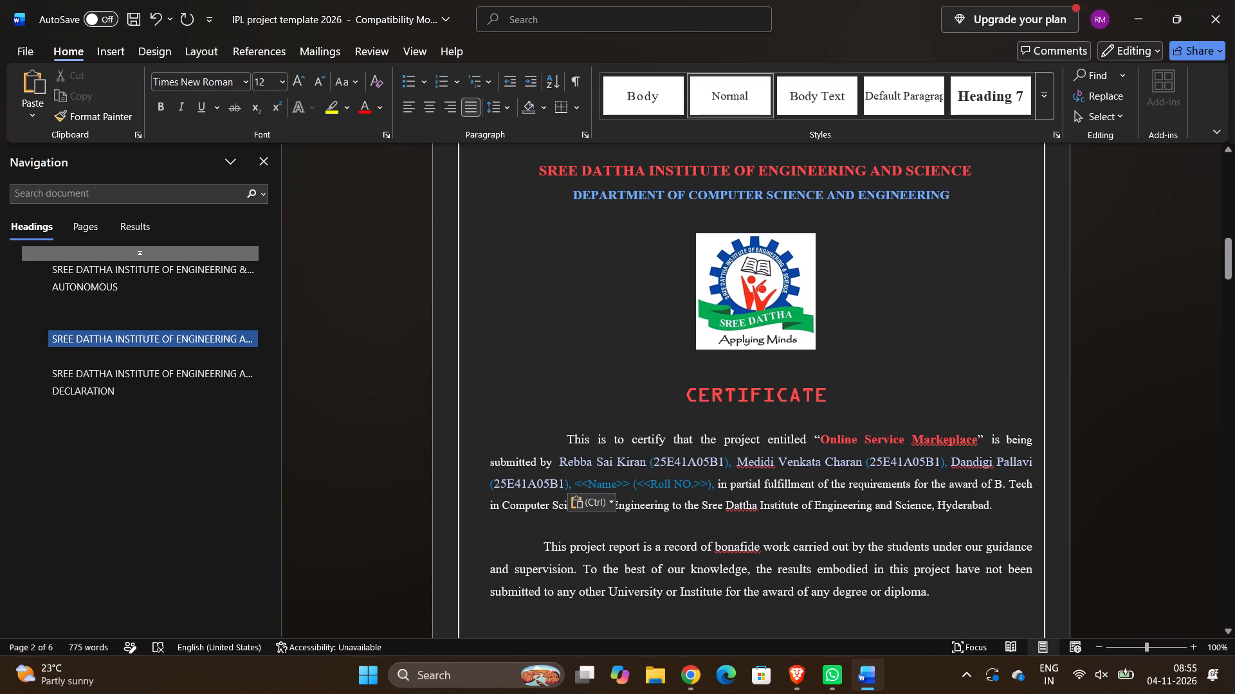
Change the last digit of the second student's roll number in the certificate to 3.
{"action": "left_click", "coordinate": [942, 465]}
{"action": "key", "text": "BackSpace"}
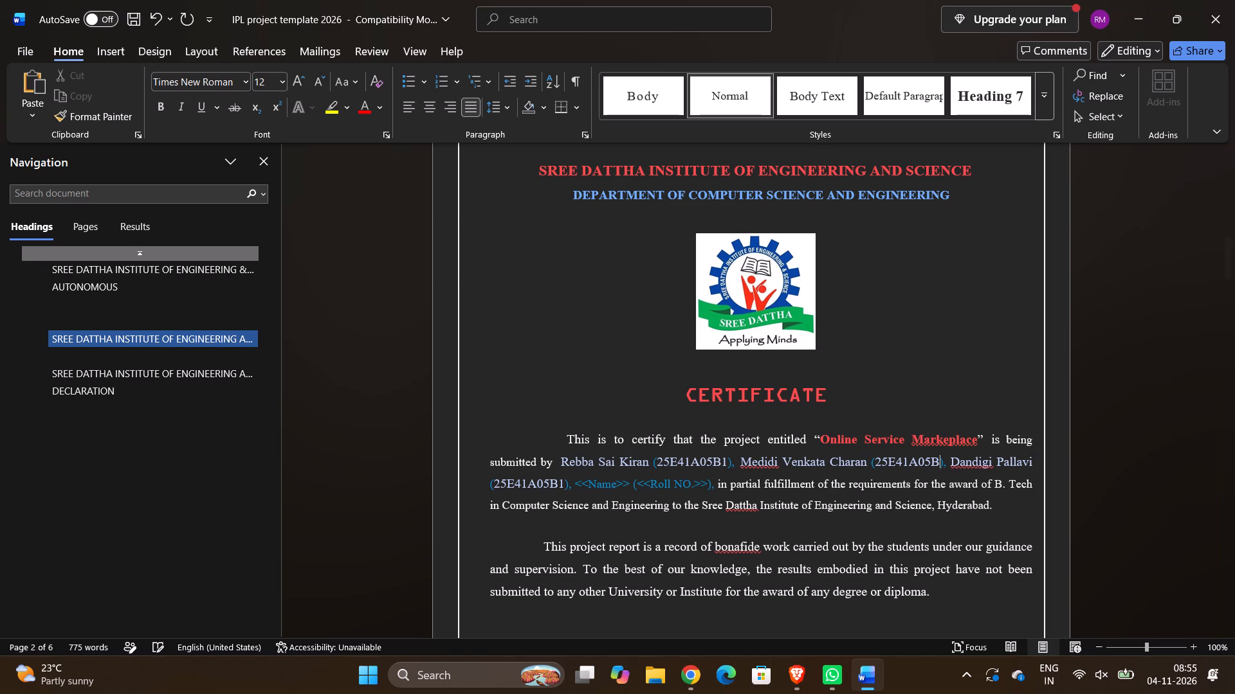
{"action": "key", "text": "3"}
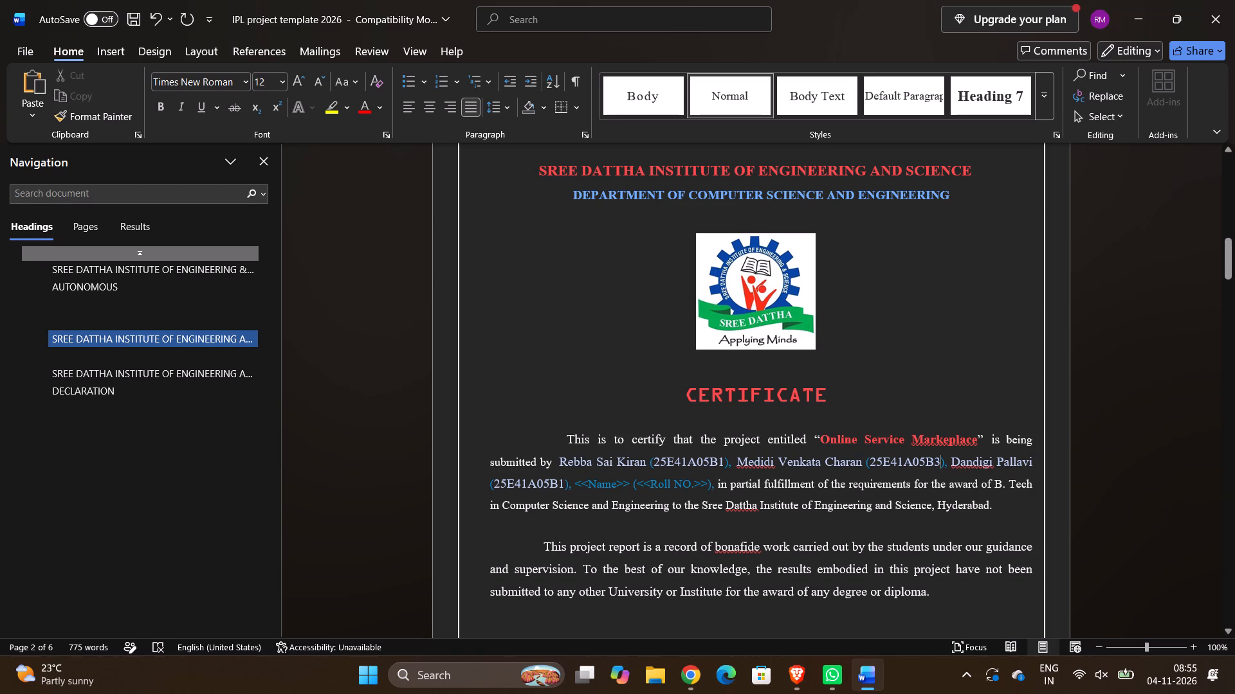
Change the last two characters of the third student's roll number in the certificate to 79.
{"action": "left_click", "coordinate": [564, 481]}
{"action": "key", "text": "BackSpace"}
{"action": "key", "text": "BackSpace"}
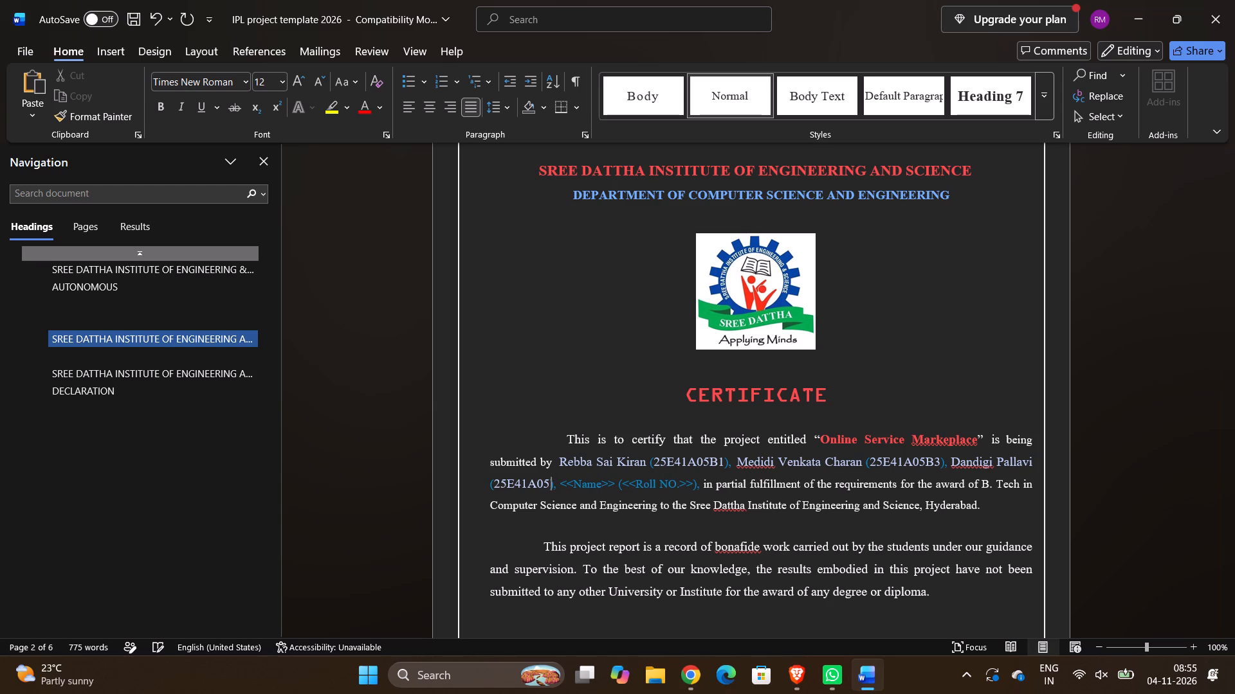
{"action": "type", "text": "79"}
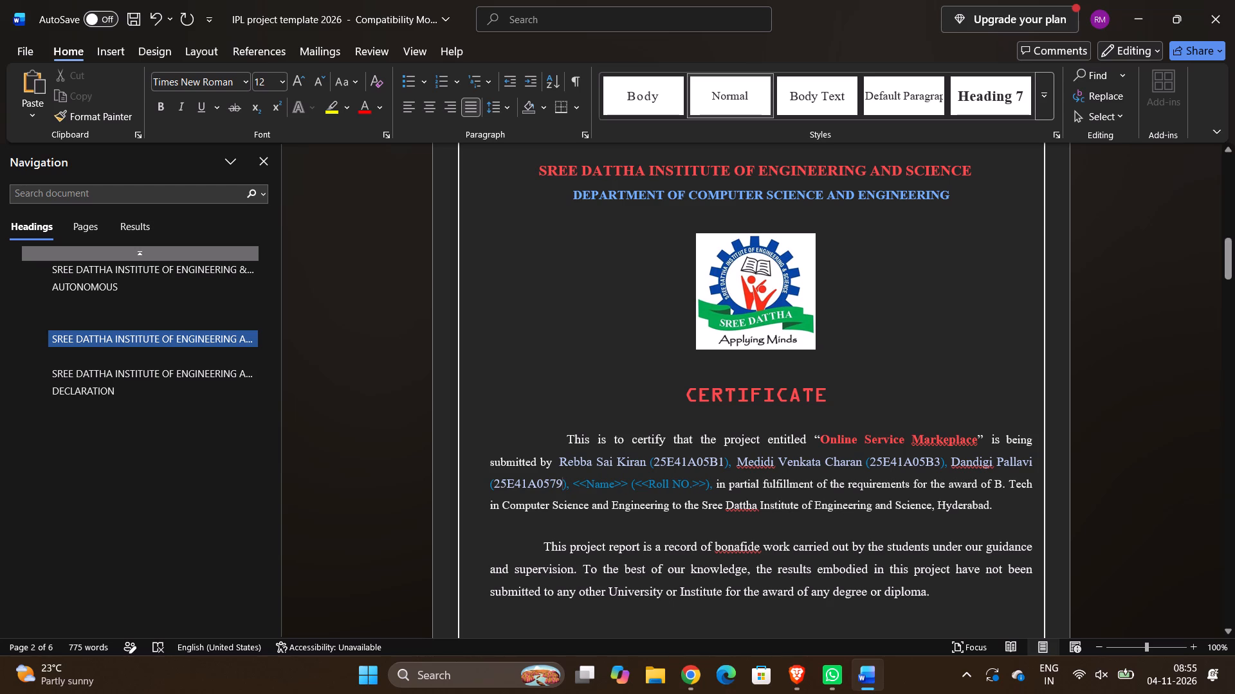
Delete the "<<Name>>" placeholder that follows the third student's roll number in the certificate.
{"action": "left_click", "coordinate": [628, 482]}
{"action": "key", "text": "BackSpace"}
{"action": "key", "text": "BackSpace"}
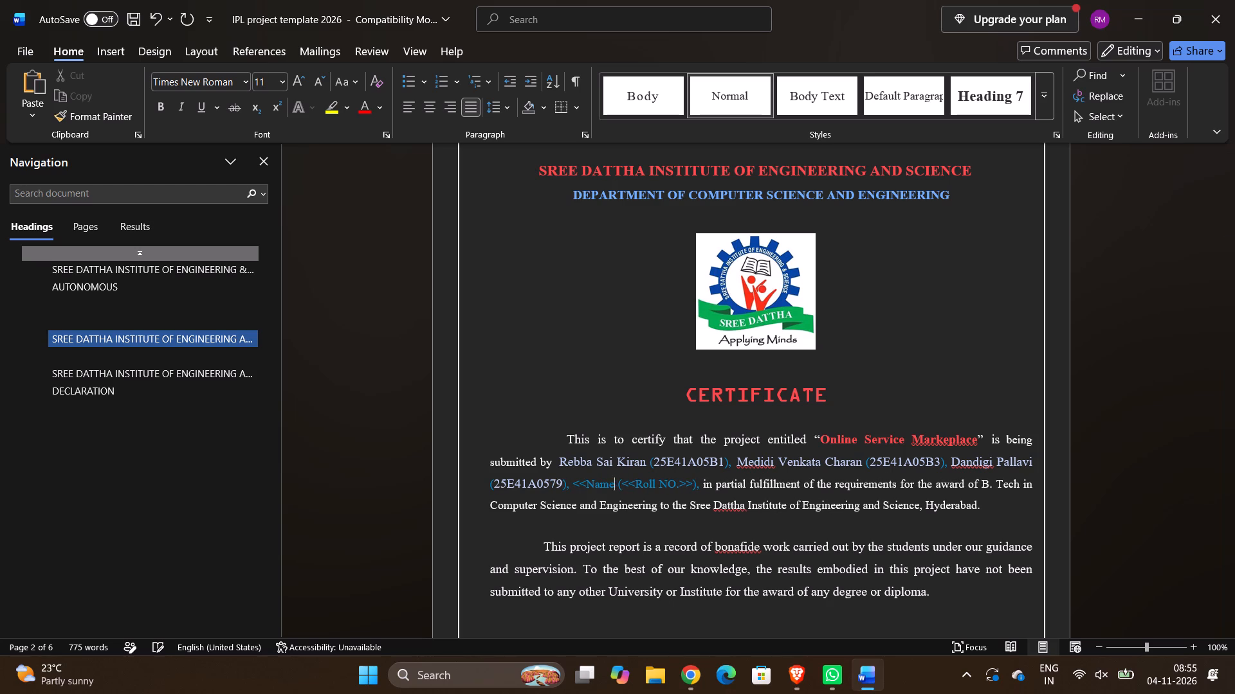
{"action": "key", "text": "BackSpace"}
{"action": "key", "text": "BackSpace"}
{"action": "key", "text": "BackSpace"}
{"action": "key", "text": "BackSpace"}
{"action": "key", "text": "BackSpace"}
{"action": "key", "text": "BackSpace"}
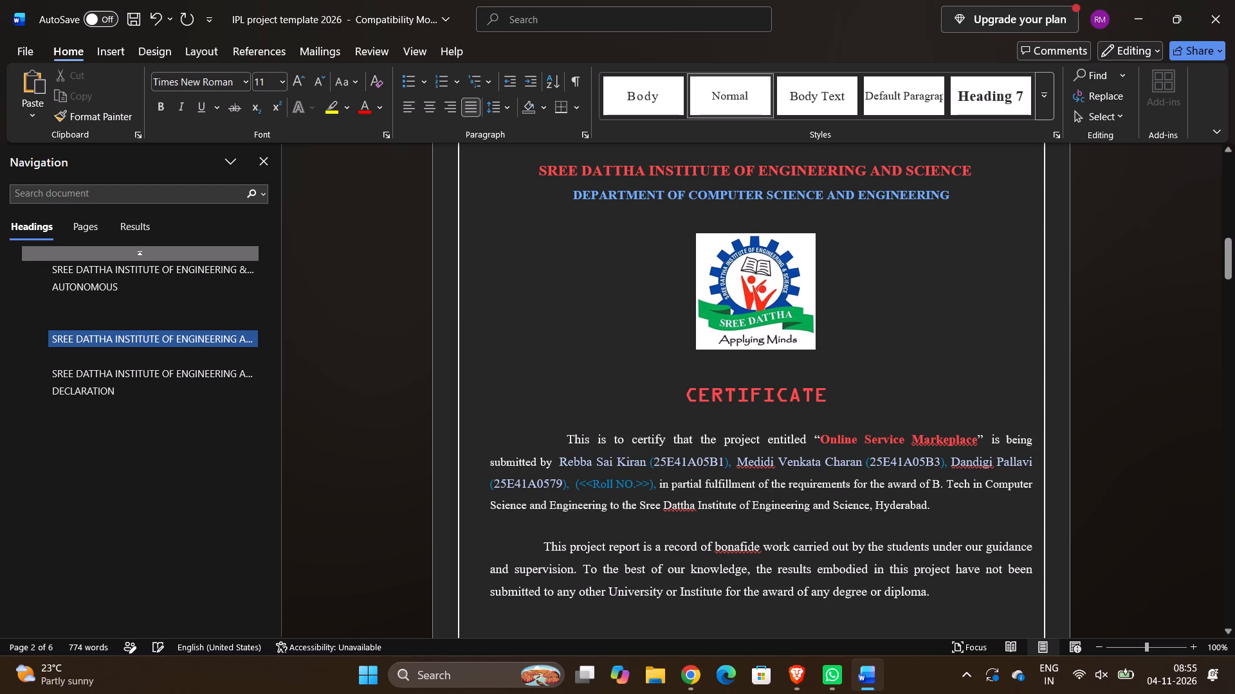
Copy the fourth student's name from the cover page, without parentheses, and paste it after the third student's roll number in the certificate.
{"action": "scroll", "coordinate": [735, 378], "scroll_direction": "up", "scroll_amount": 4}
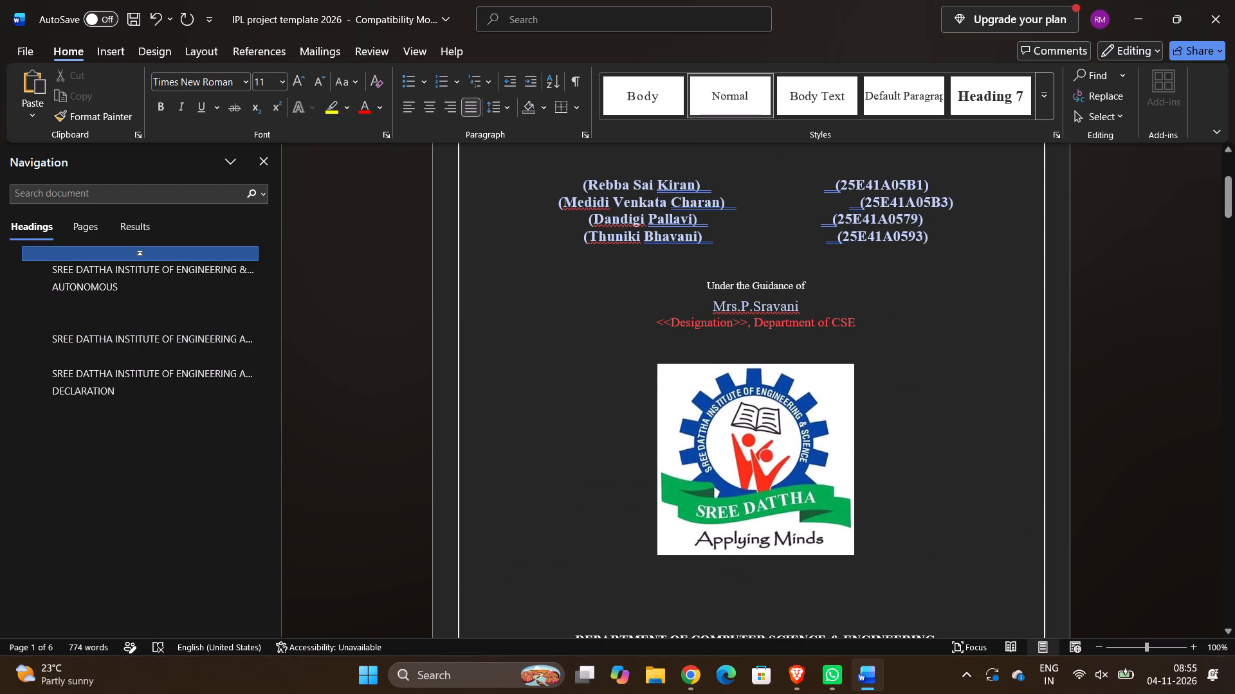
{"action": "left_click_drag", "start_coordinate": [699, 237], "coordinate": [686, 237]}
{"action": "left_click_drag", "start_coordinate": [686, 237], "coordinate": [584, 237]}
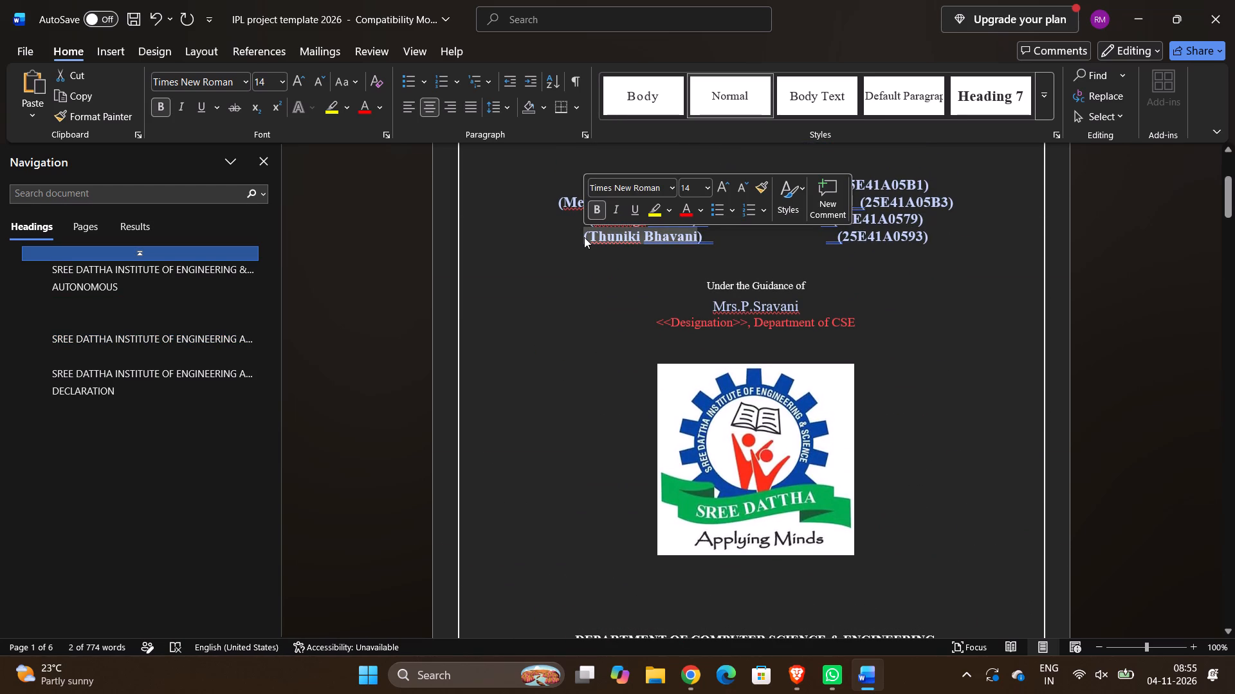
{"action": "left_click", "coordinate": [589, 236]}
{"action": "left_click_drag", "start_coordinate": [589, 236], "coordinate": [605, 235]}
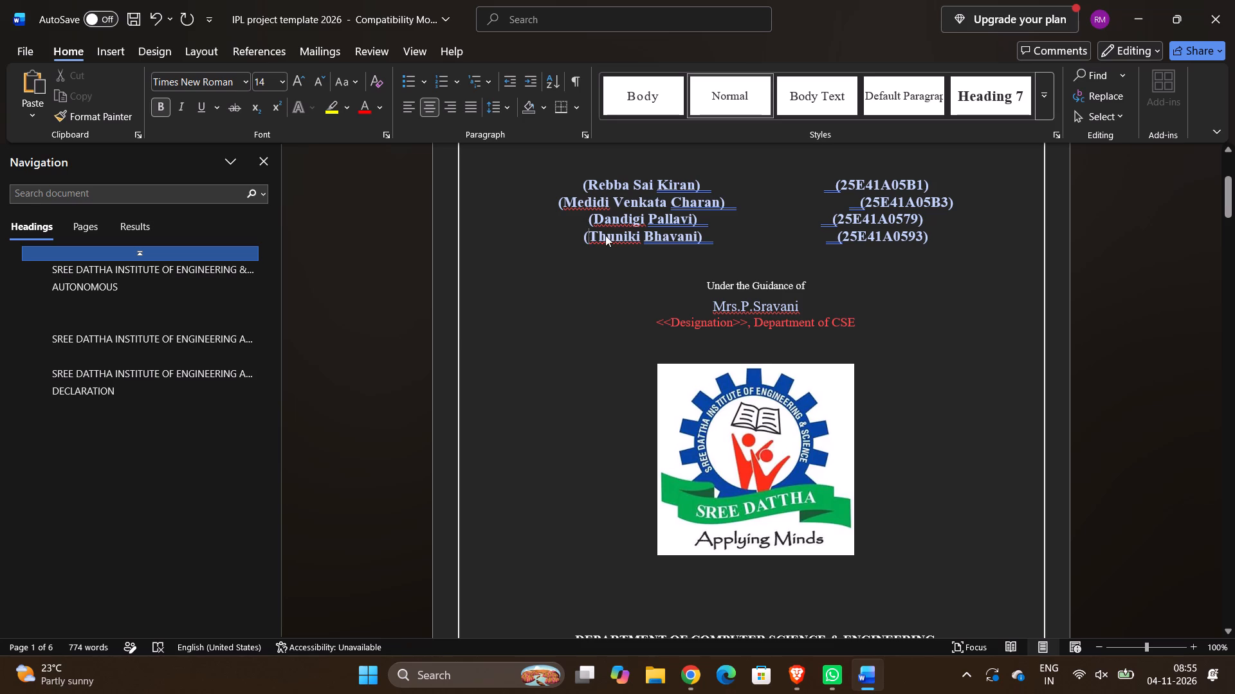
{"action": "left_click_drag", "start_coordinate": [605, 235], "coordinate": [683, 235]}
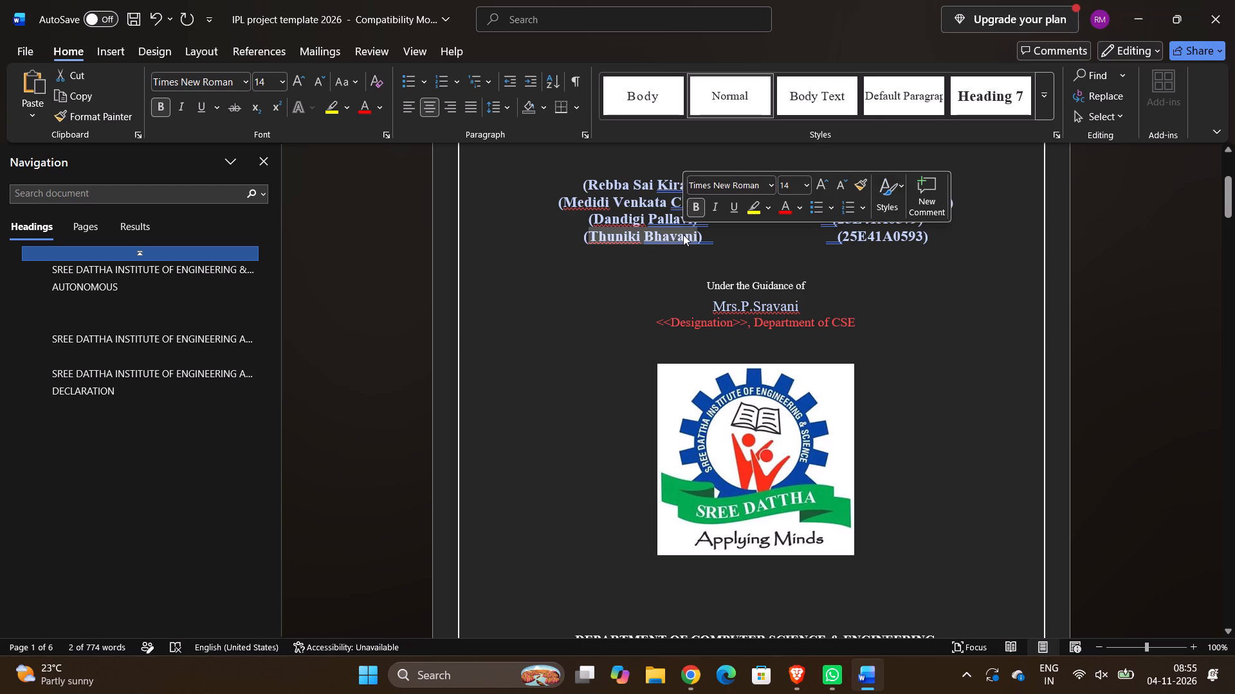
{"action": "key", "text": "ctrl+c"}
{"action": "left_click", "coordinate": [762, 225]}
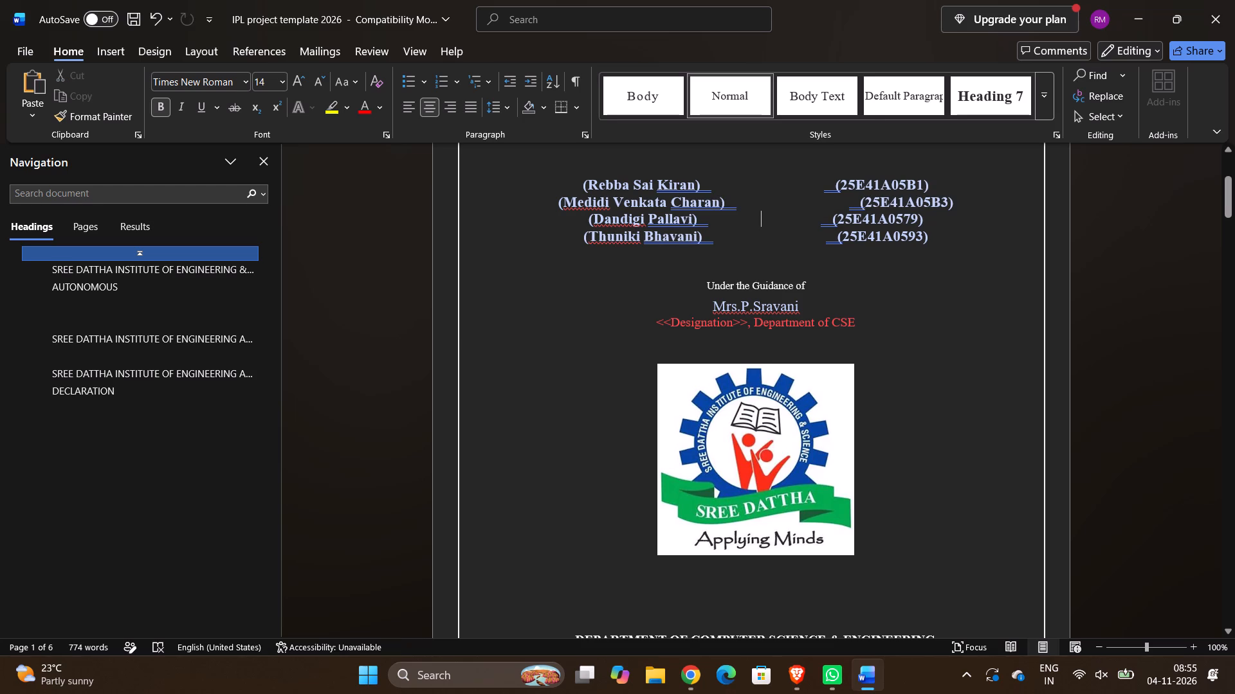
{"action": "scroll", "coordinate": [867, 292], "scroll_direction": "down", "scroll_amount": 6}
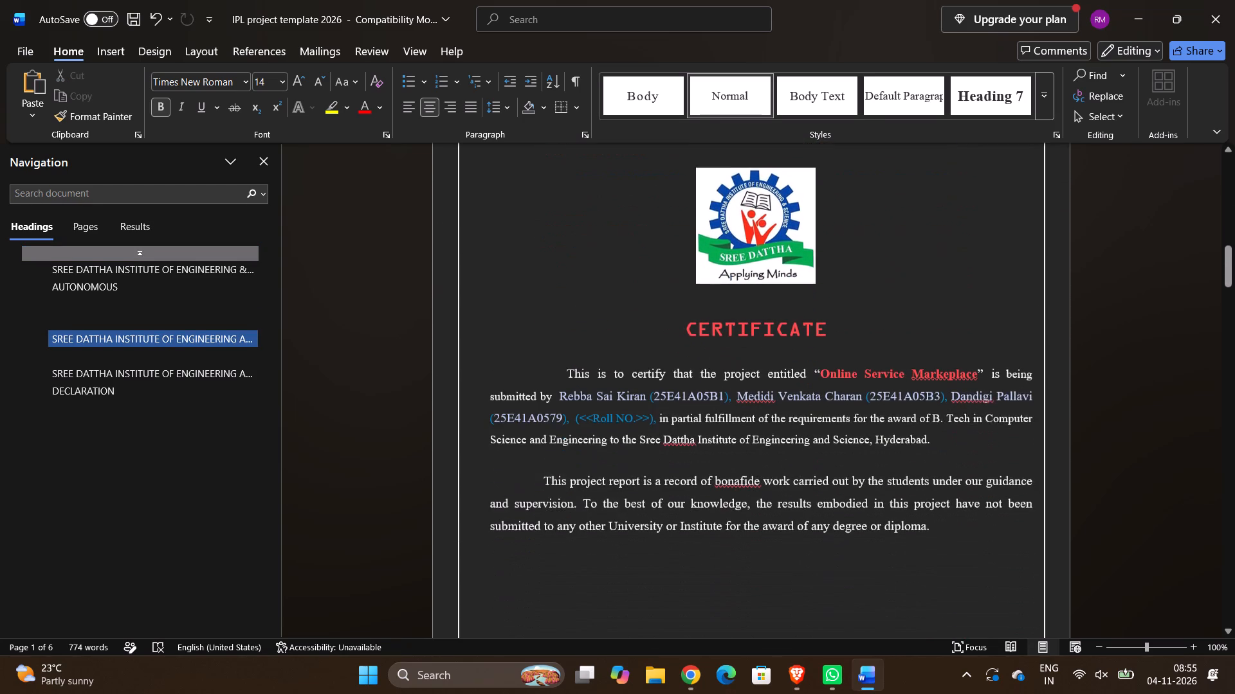
{"action": "scroll", "coordinate": [867, 292], "scroll_direction": "down", "scroll_amount": 1}
{"action": "left_click", "coordinate": [569, 390]}
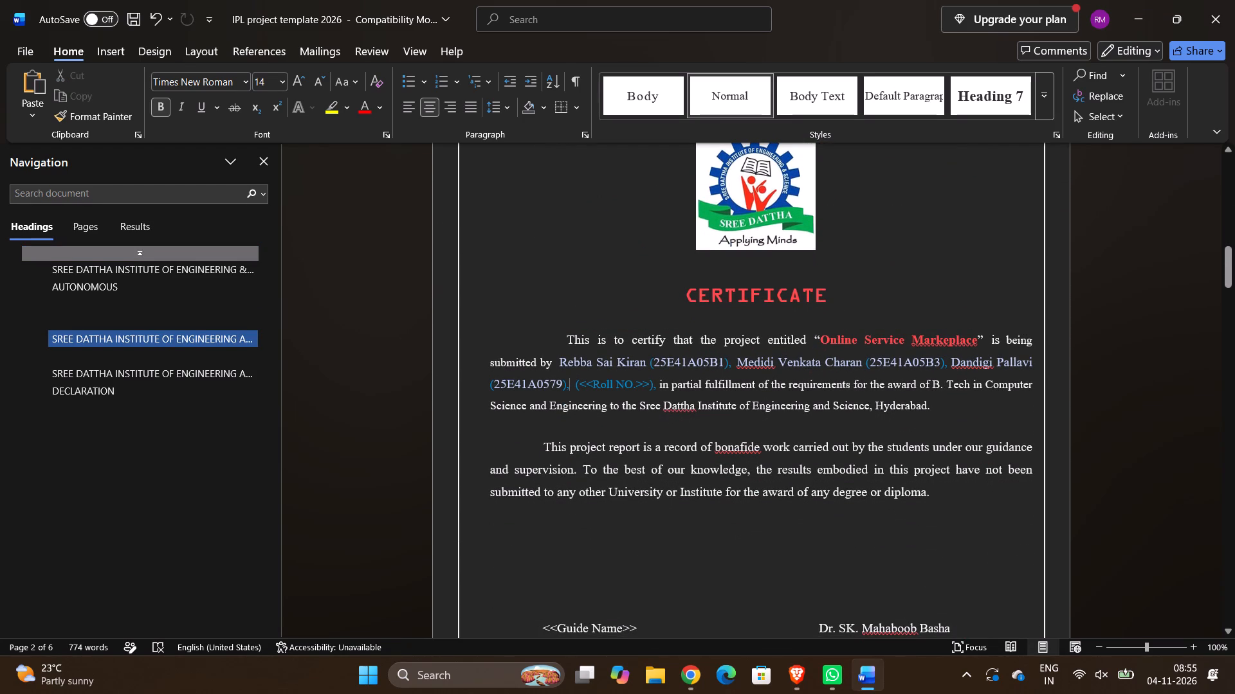
{"action": "key", "text": "ctrl+v"}
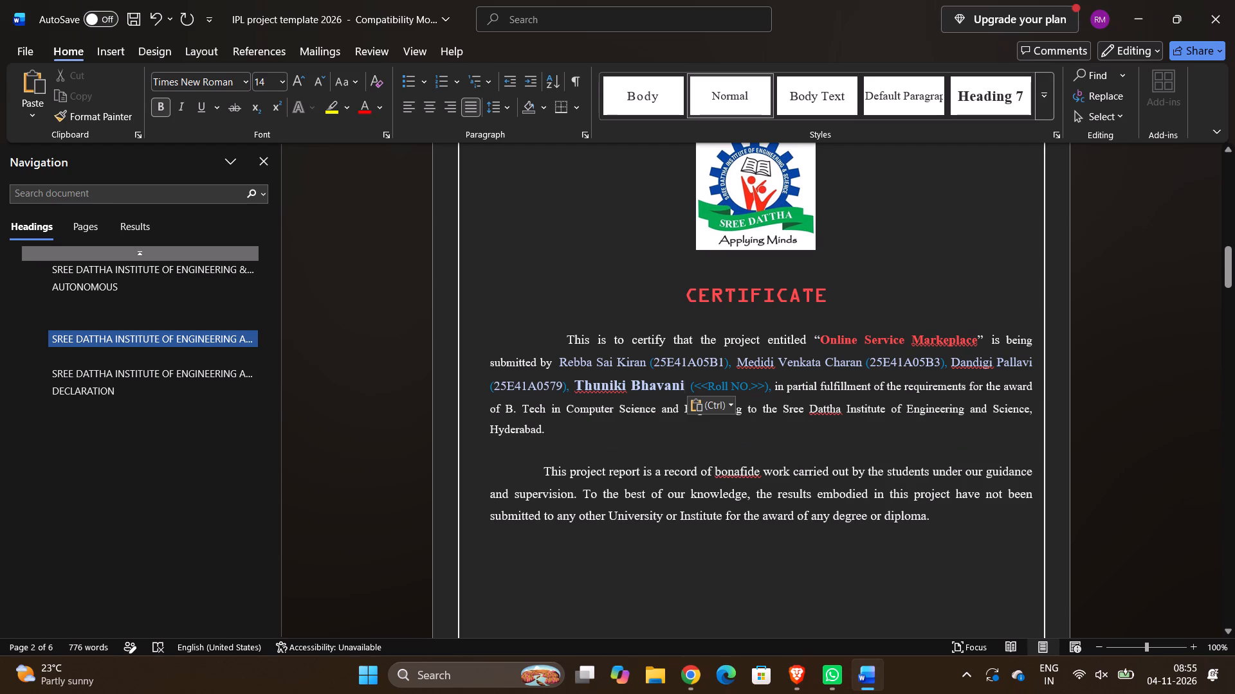
Remove the bold formatting from the fourth student's name in the certificate and set its font size to 12.
{"action": "left_click_drag", "start_coordinate": [683, 389], "coordinate": [568, 386]}
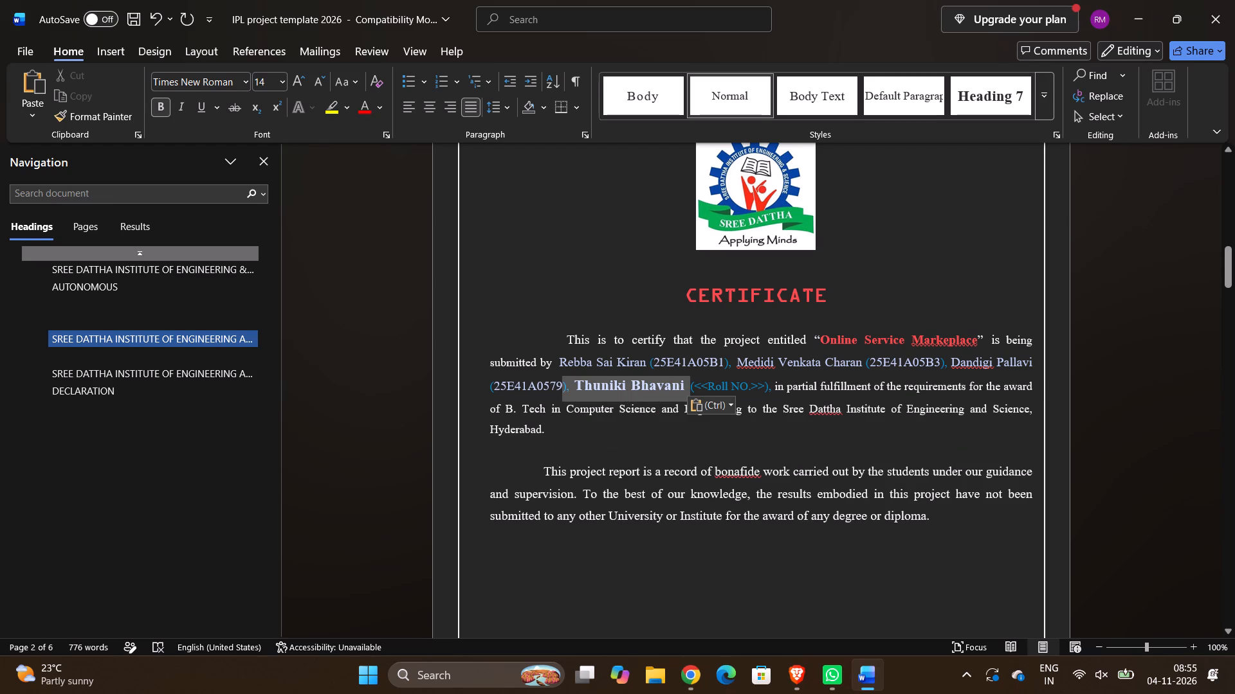
{"action": "left_click_drag", "start_coordinate": [568, 386], "coordinate": [577, 386]}
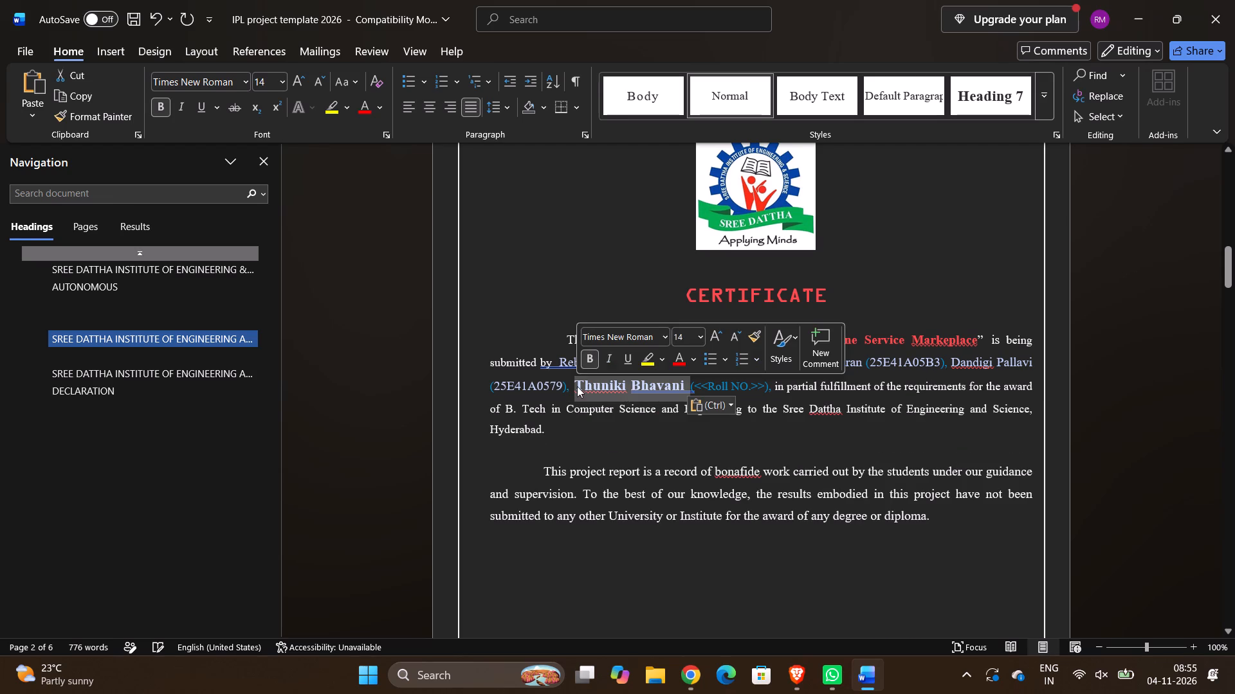
{"action": "left_click", "coordinate": [589, 361]}
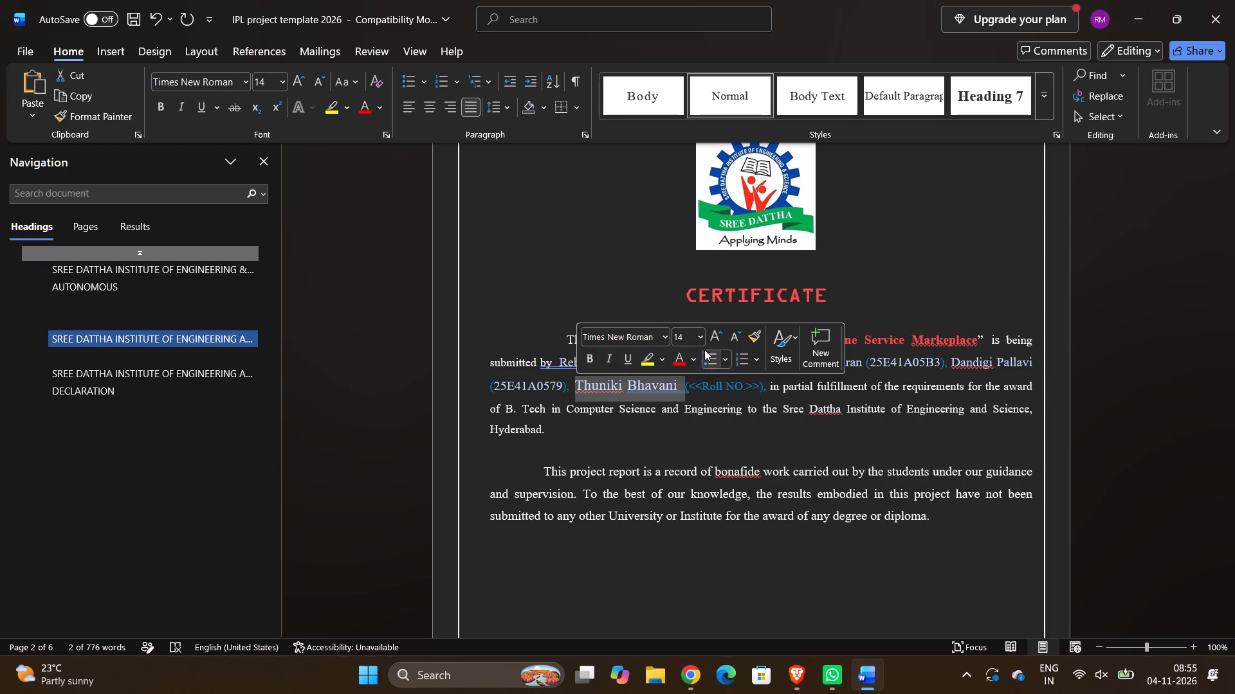
{"action": "left_click", "coordinate": [701, 343]}
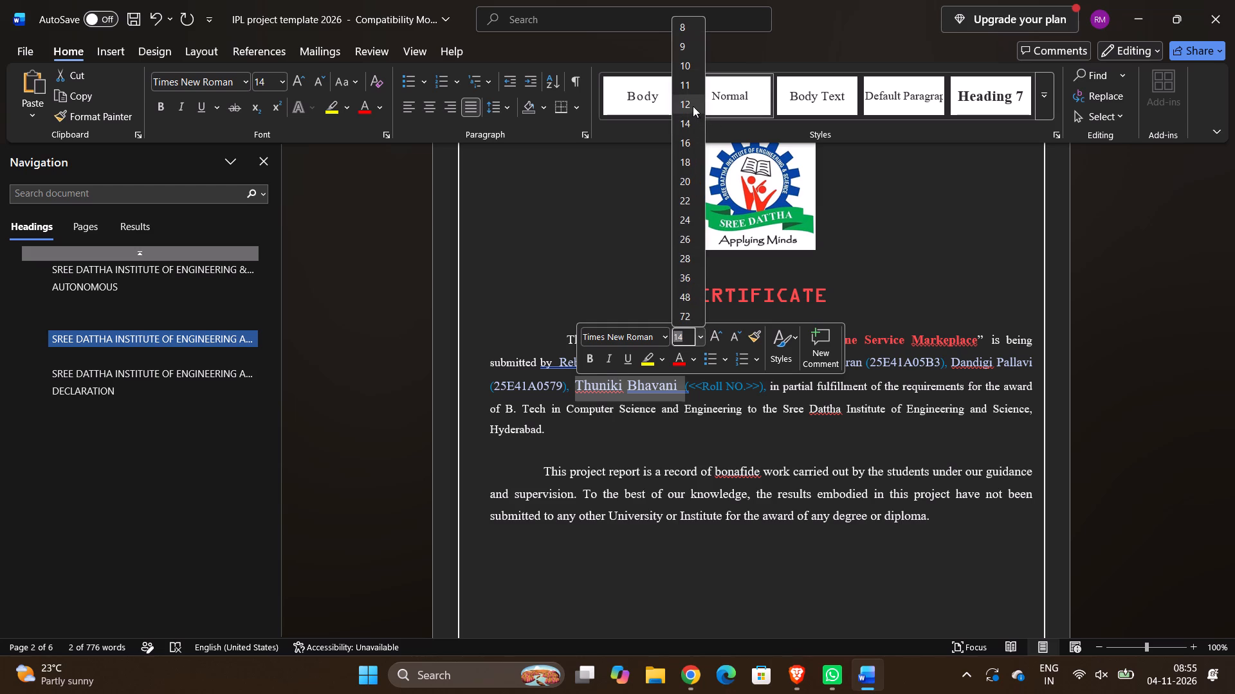
{"action": "left_click", "coordinate": [693, 106]}
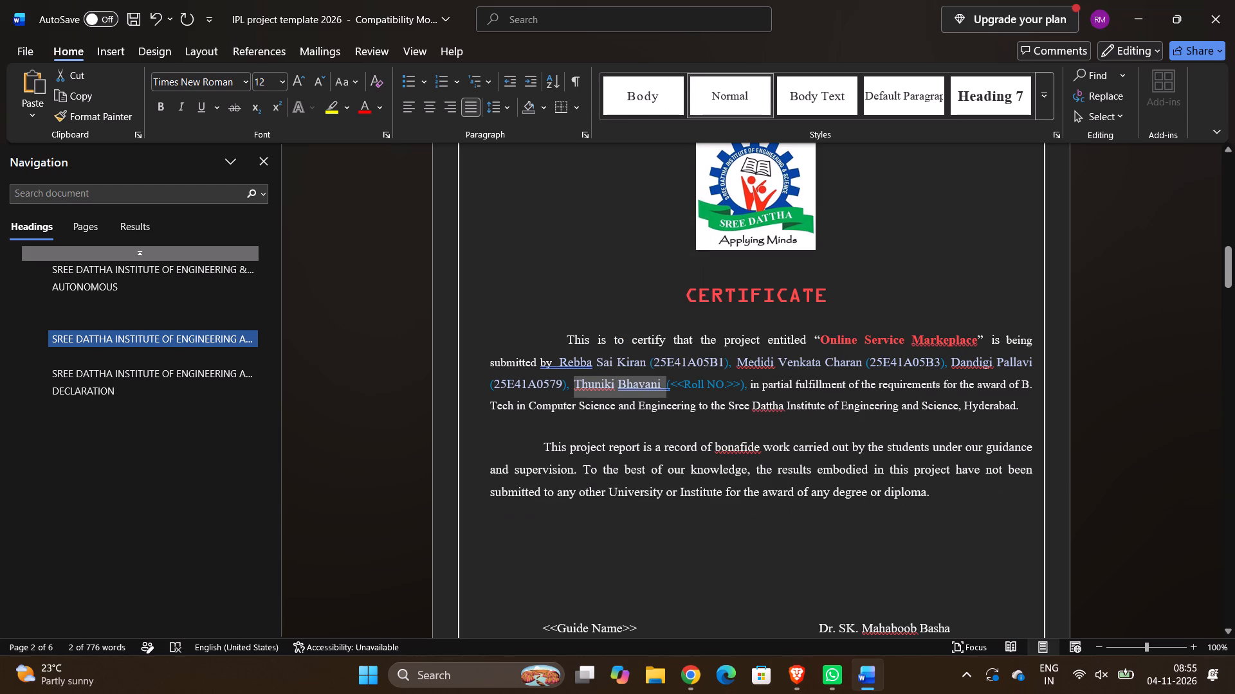
Delete the "<<Roll NO.>>" placeholder after the fourth student's name, keeping the surrounding parentheses.
{"action": "left_click", "coordinate": [740, 382]}
{"action": "key", "text": "BackSpace"}
{"action": "key", "text": "BackSpace"}
{"action": "key", "text": "BackSpace"}
{"action": "key", "text": "BackSpace"}
{"action": "key", "text": "BackSpace"}
{"action": "key", "text": "BackSpace"}
{"action": "key", "text": "BackSpace"}
{"action": "key", "text": "BackSpace"}
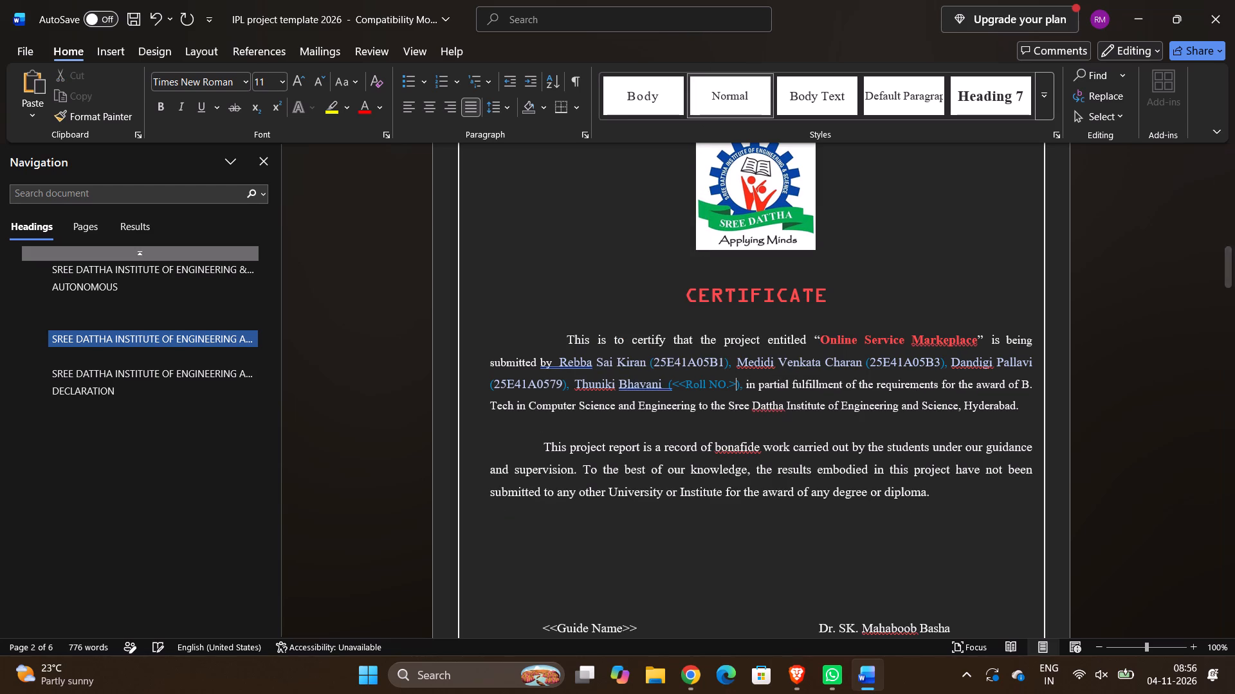
{"action": "key", "text": "BackSpace"}
{"action": "key", "text": "BackSpace"}
{"action": "key", "text": "BackSpace"}
{"action": "key", "text": "BackSpace"}
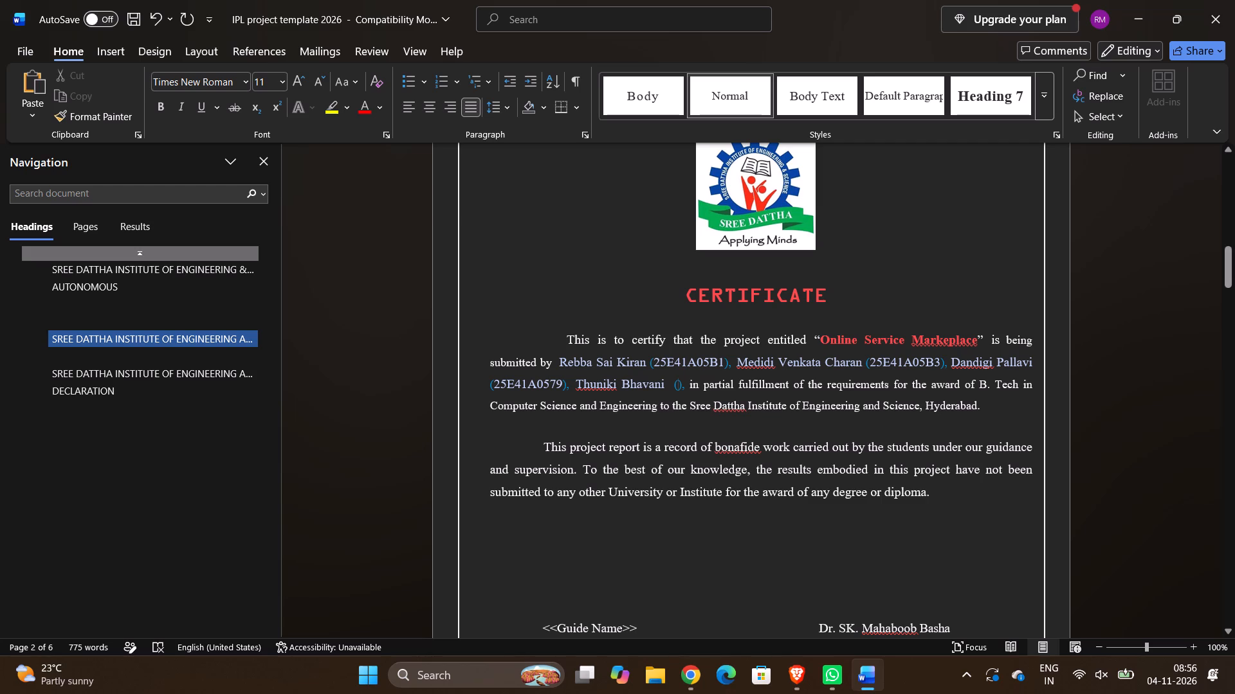
Copy the first student's roll number in the certificate and paste it into the empty parentheses after the fourth student's name.
{"action": "left_click_drag", "start_coordinate": [724, 361], "coordinate": [664, 359]}
{"action": "left_click_drag", "start_coordinate": [664, 359], "coordinate": [660, 361]}
{"action": "left_click_drag", "start_coordinate": [660, 361], "coordinate": [655, 361]}
{"action": "key", "text": "ctrl+c"}
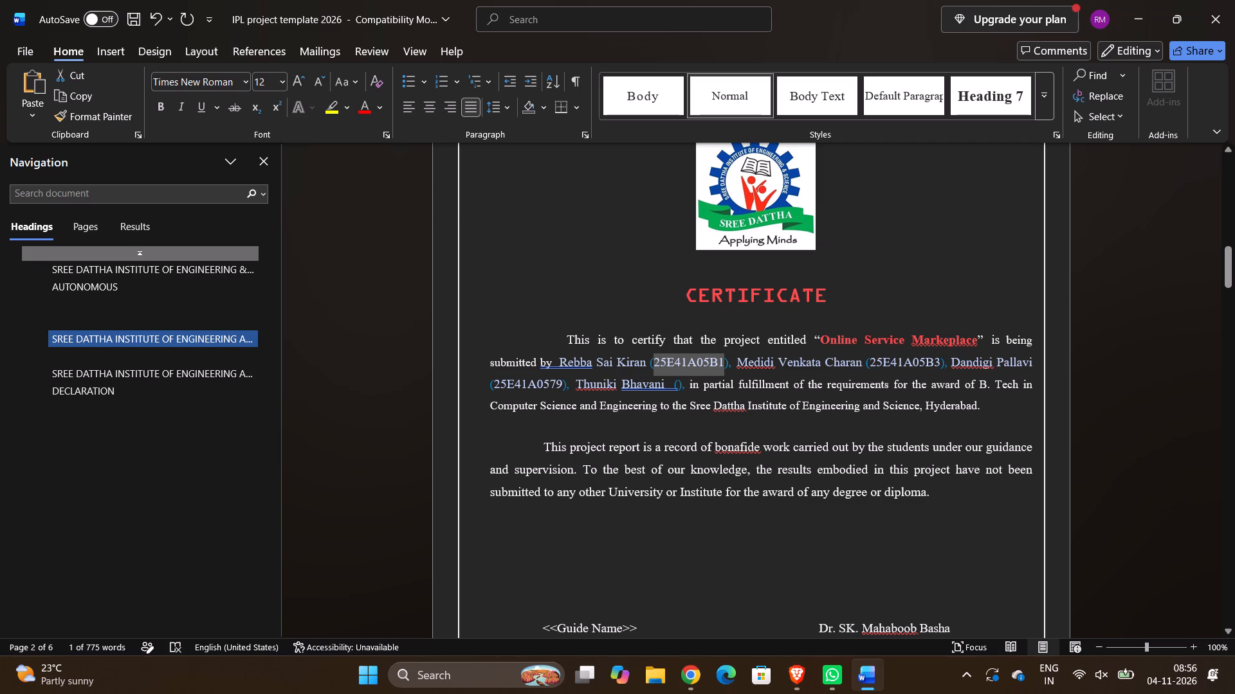
{"action": "left_click", "coordinate": [677, 384]}
{"action": "key", "text": "ctrl+v"}
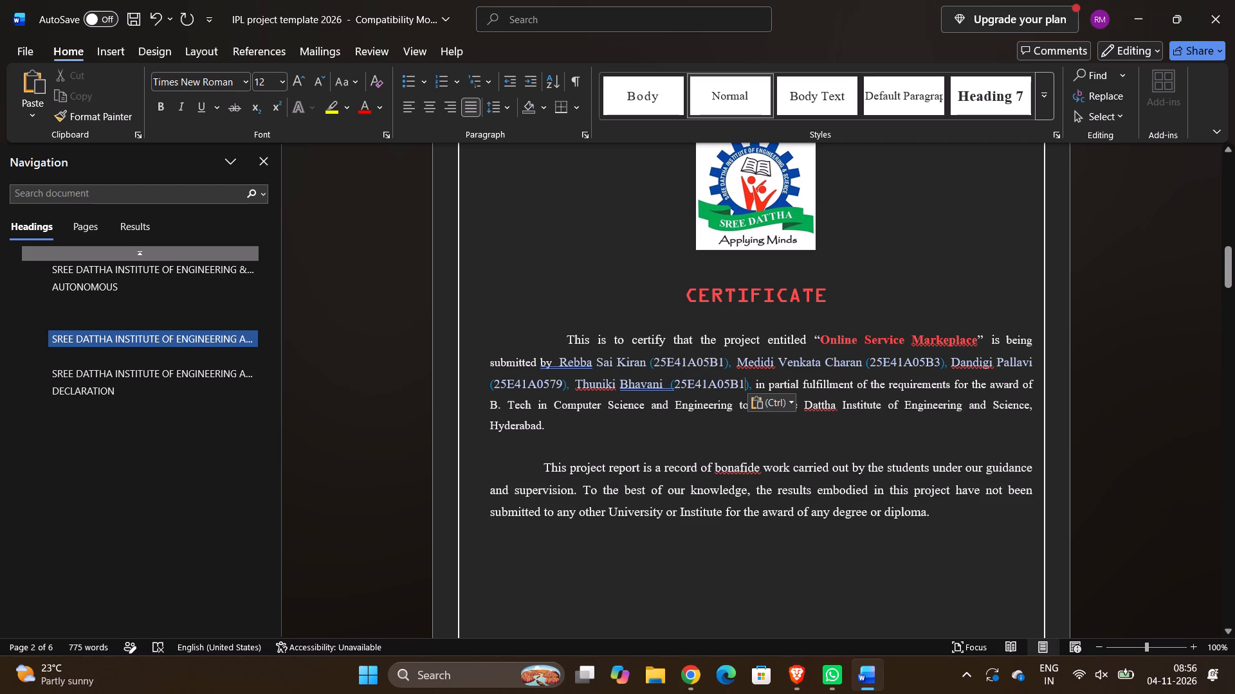
Copy the guide's name from under "Under the Guidance of" on the cover page.
{"action": "scroll", "coordinate": [882, 222], "scroll_direction": "up", "scroll_amount": 4}
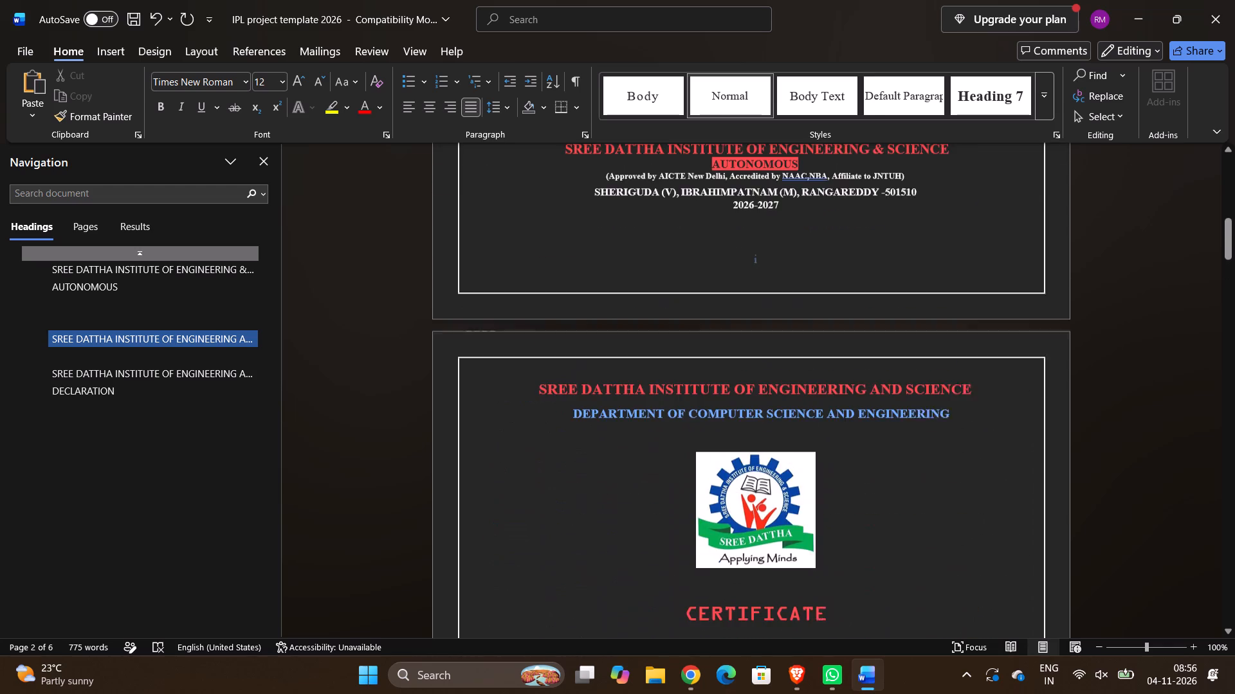
{"action": "scroll", "coordinate": [882, 222], "scroll_direction": "up", "scroll_amount": 2}
{"action": "scroll", "coordinate": [882, 222], "scroll_direction": "down", "scroll_amount": 4}
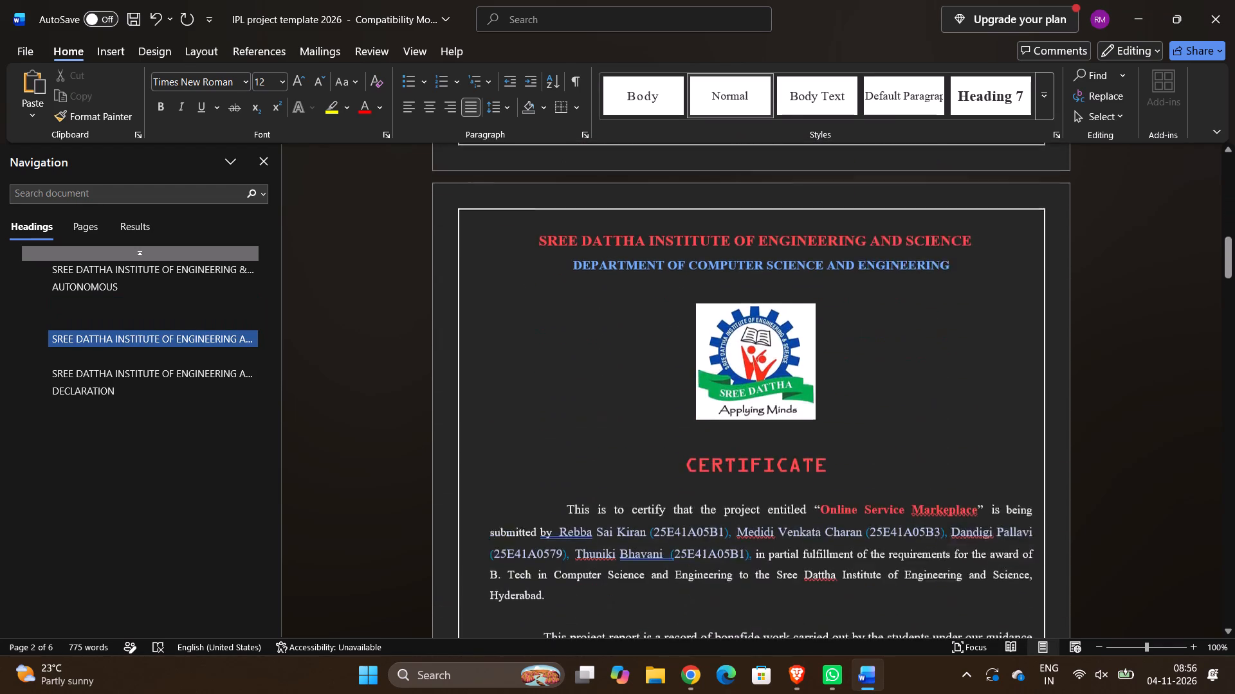
{"action": "scroll", "coordinate": [882, 222], "scroll_direction": "up", "scroll_amount": 6}
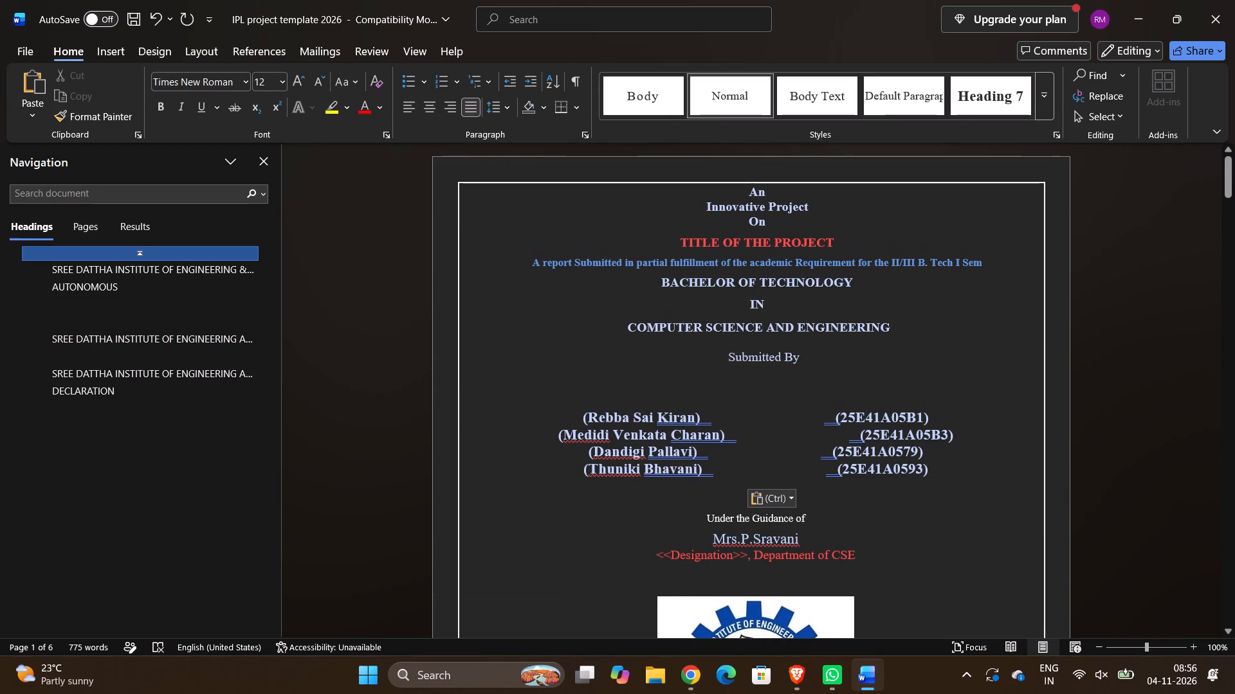
{"action": "scroll", "coordinate": [882, 222], "scroll_direction": "up", "scroll_amount": 2}
{"action": "scroll", "coordinate": [882, 222], "scroll_direction": "down", "scroll_amount": 5}
{"action": "scroll", "coordinate": [882, 222], "scroll_direction": "up", "scroll_amount": 1}
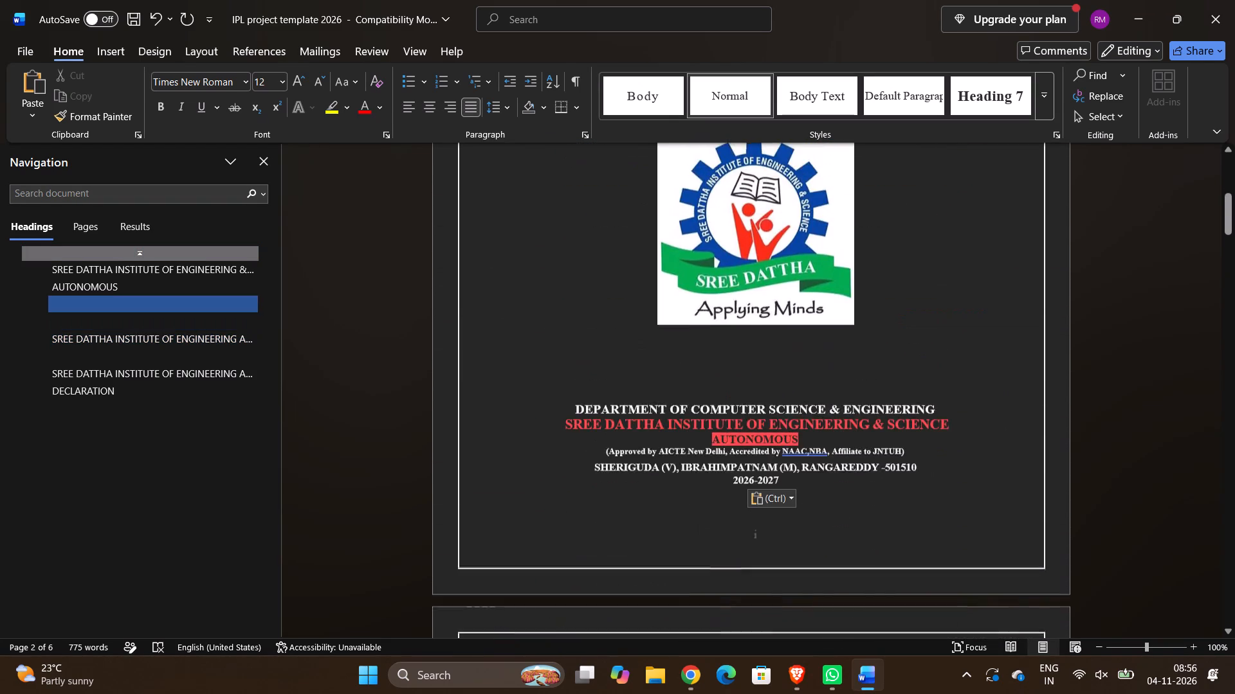
{"action": "scroll", "coordinate": [882, 222], "scroll_direction": "up", "scroll_amount": 4}
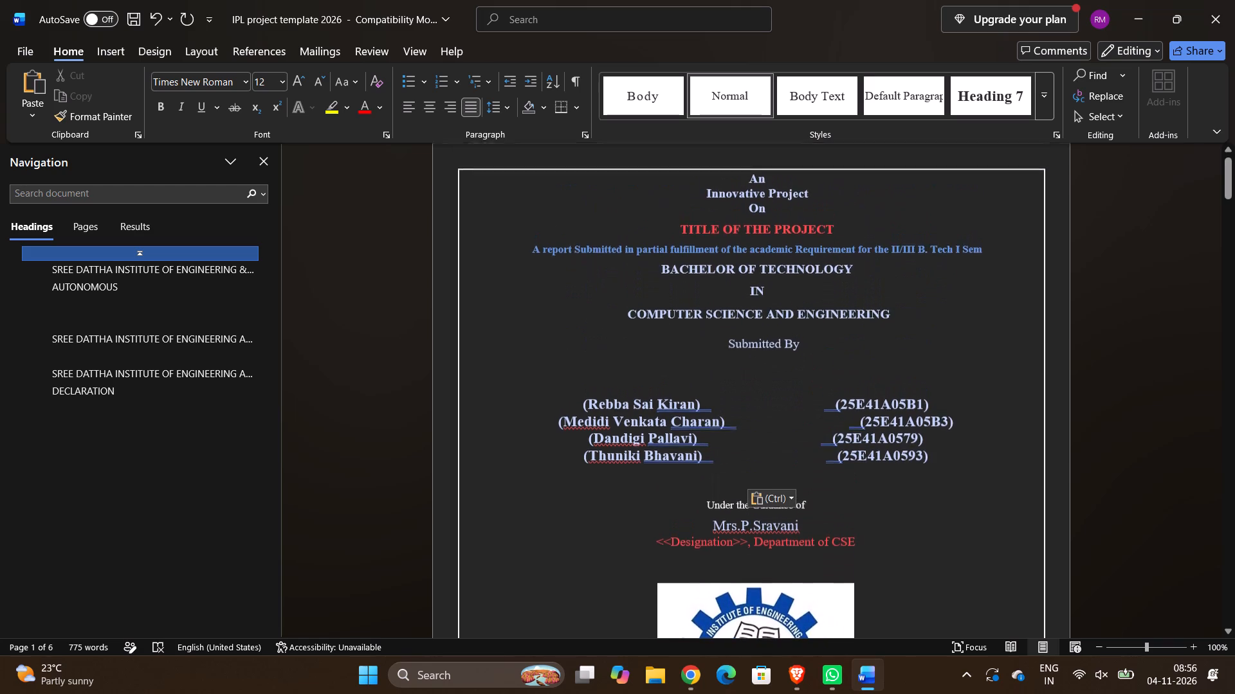
{"action": "scroll", "coordinate": [882, 222], "scroll_direction": "down", "scroll_amount": 2}
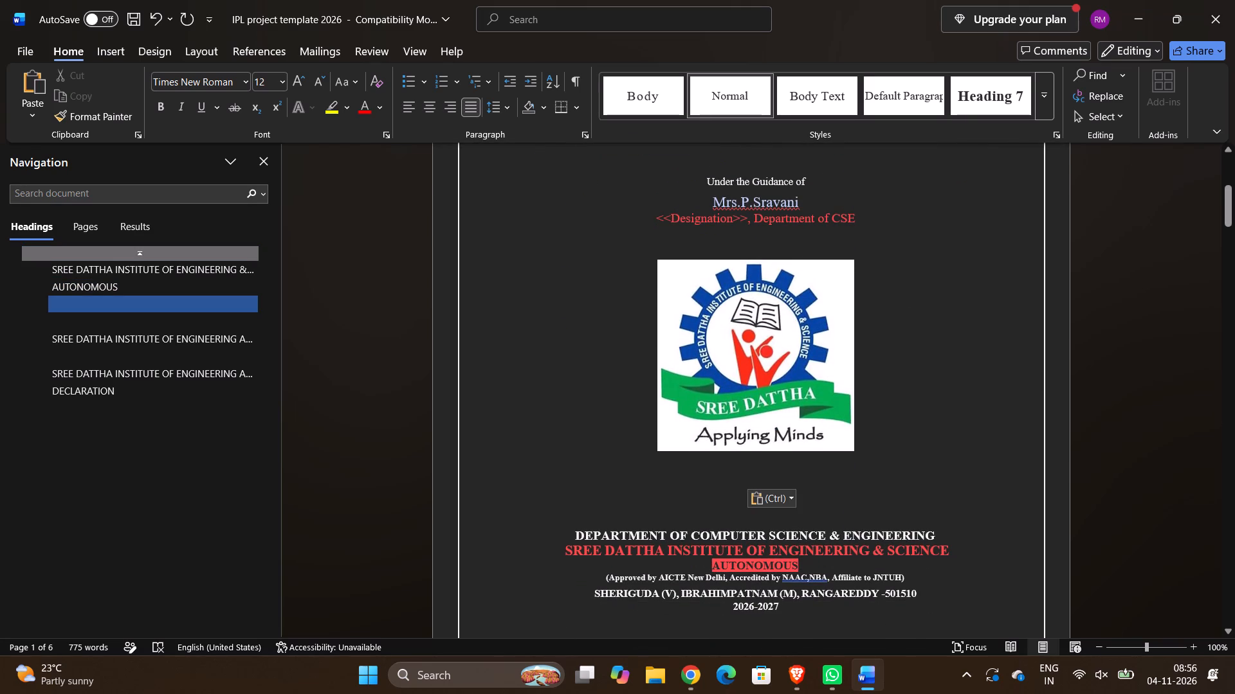
{"action": "left_click_drag", "start_coordinate": [802, 203], "coordinate": [717, 202]}
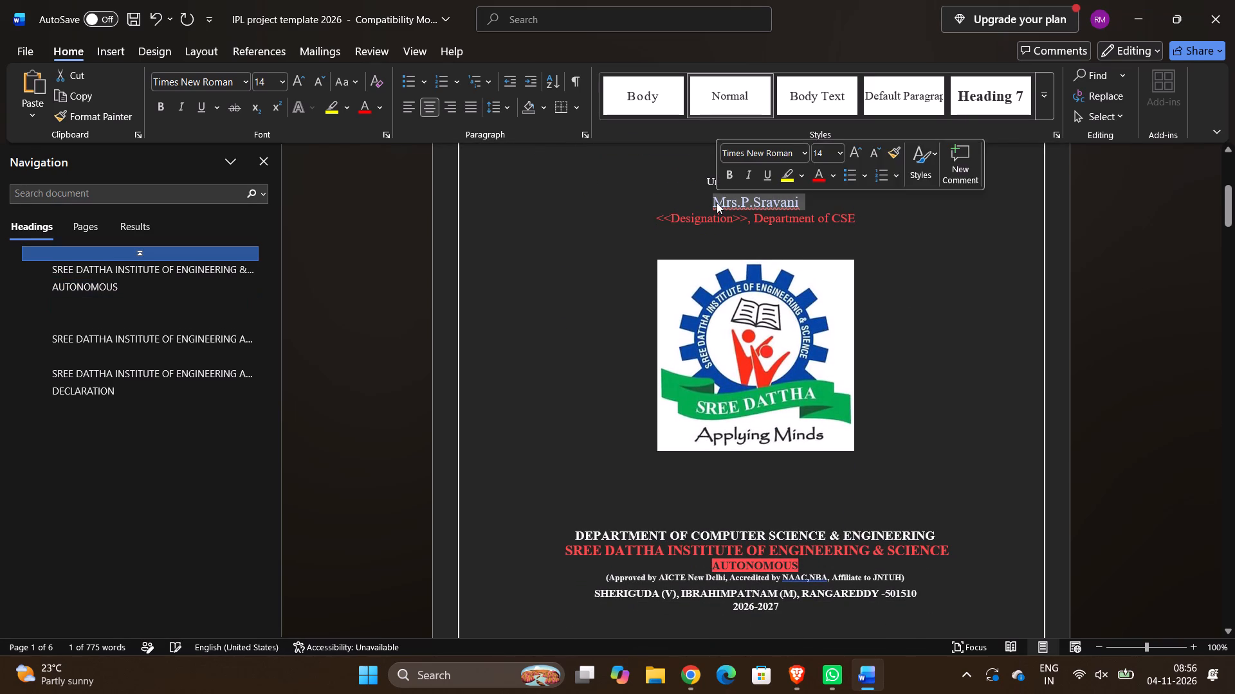
{"action": "key", "text": "ctrl+c"}
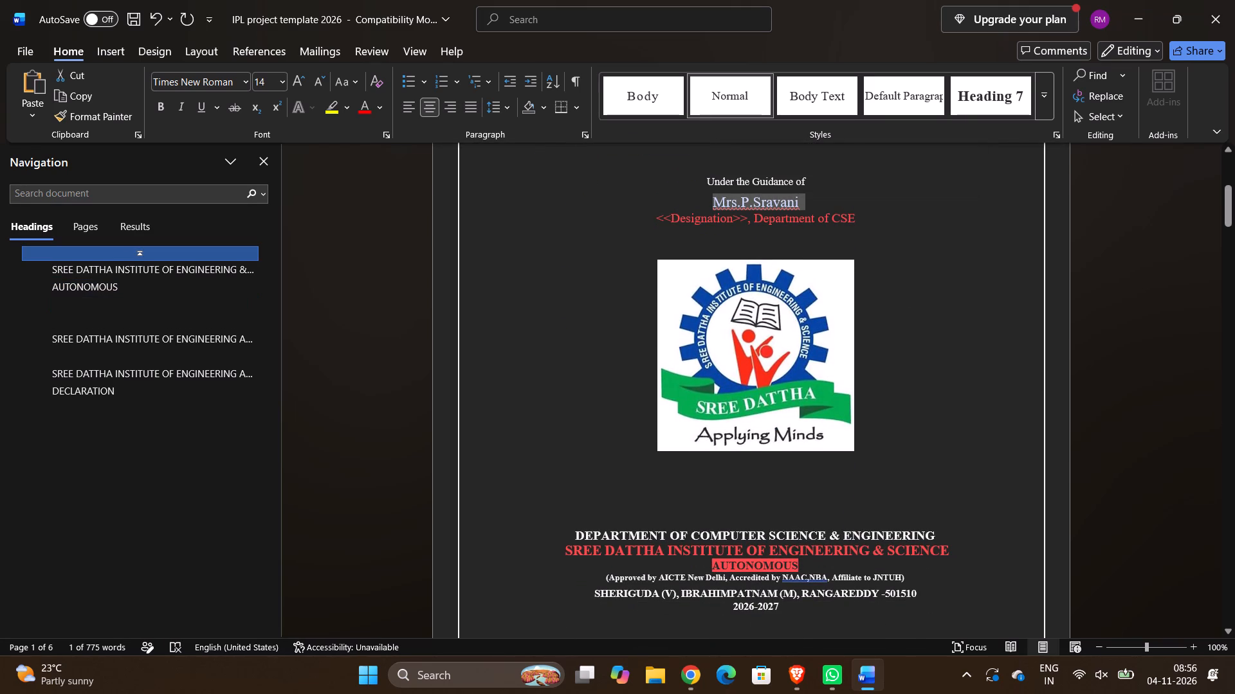
Replace the "Internal Guide" line beneath the "<<Guide Name>>" placeholder in the certificate with the copied guide's name.
{"action": "scroll", "coordinate": [877, 307], "scroll_direction": "down", "scroll_amount": 6}
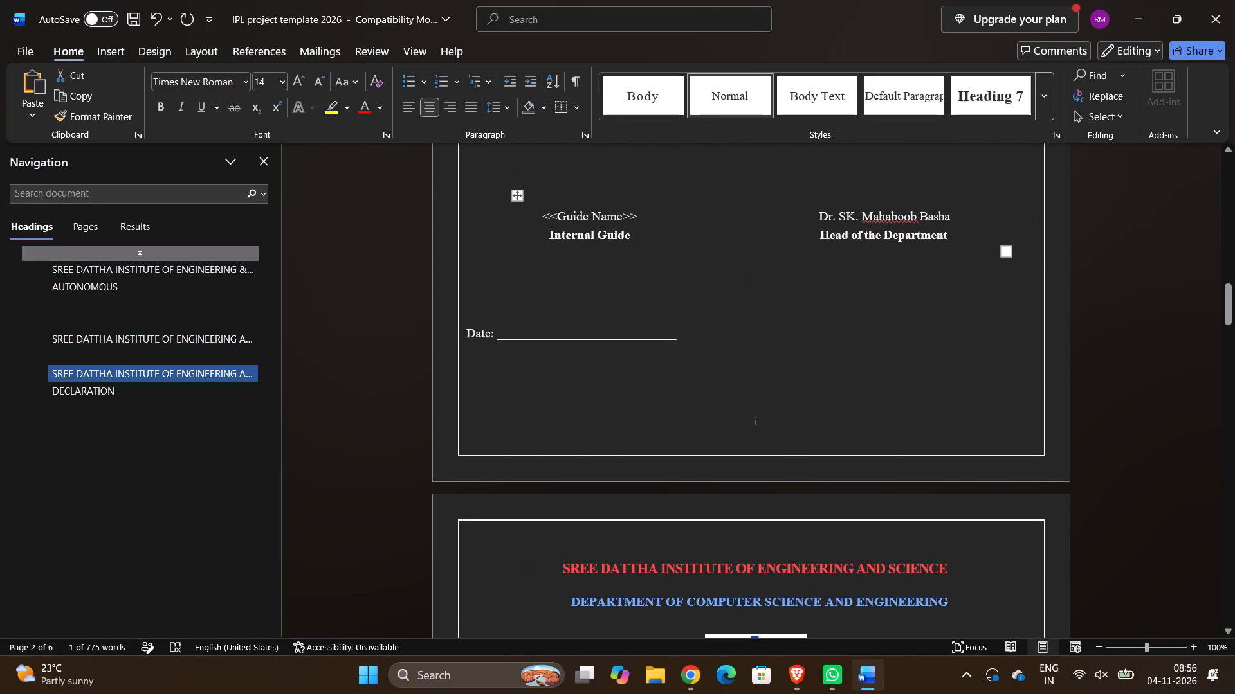
{"action": "left_click", "coordinate": [634, 233]}
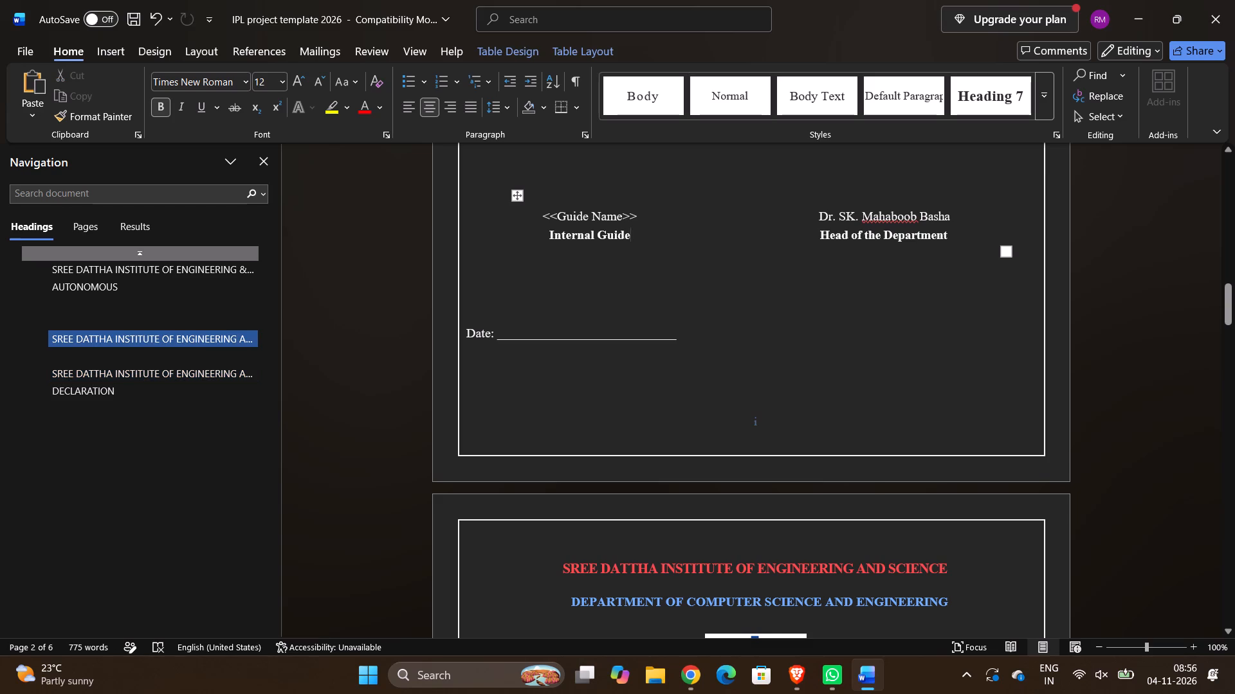
{"action": "key", "text": "BackSpace"}
{"action": "key", "text": "BackSpace"}
{"action": "key", "text": "BackSpace"}
{"action": "key", "text": "BackSpace"}
{"action": "key", "text": "BackSpace"}
{"action": "key", "text": "BackSpace"}
{"action": "key", "text": "BackSpace"}
{"action": "key", "text": "BackSpace"}
{"action": "key", "text": "BackSpace"}
{"action": "key", "text": "BackSpace"}
{"action": "key", "text": "BackSpace"}
{"action": "key", "text": "BackSpace"}
{"action": "key", "text": "BackSpace"}
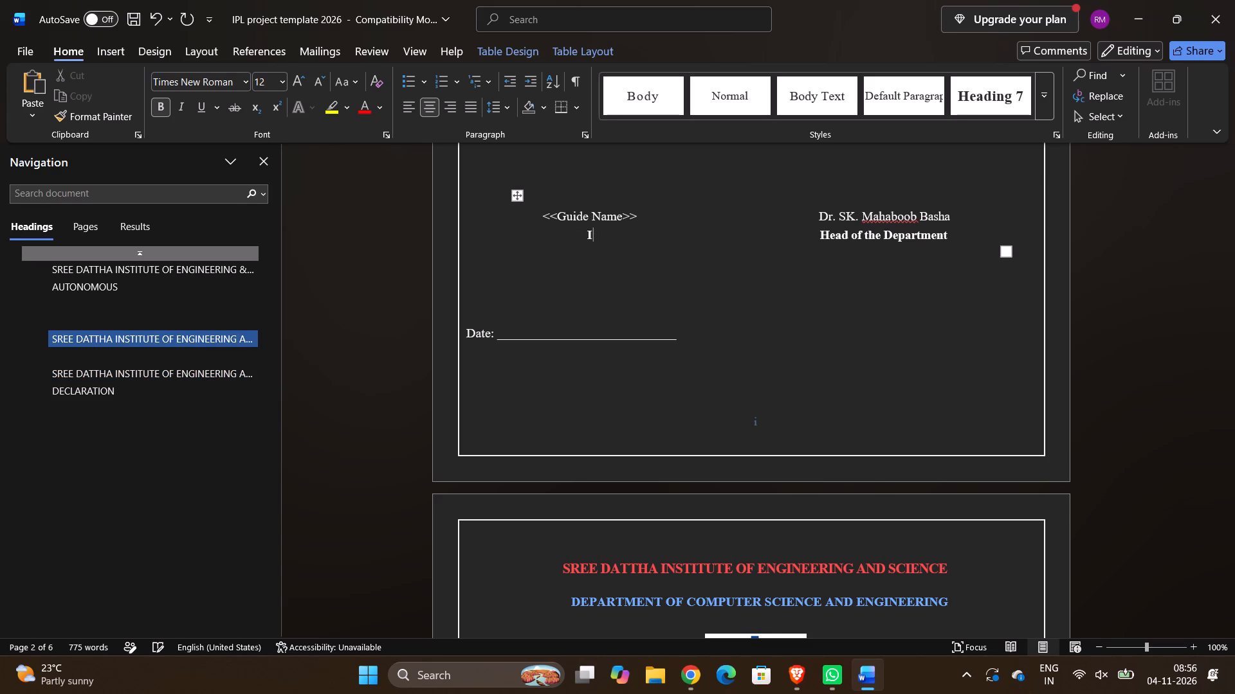
{"action": "key", "text": "BackSpace"}
{"action": "key", "text": "ctrl+v"}
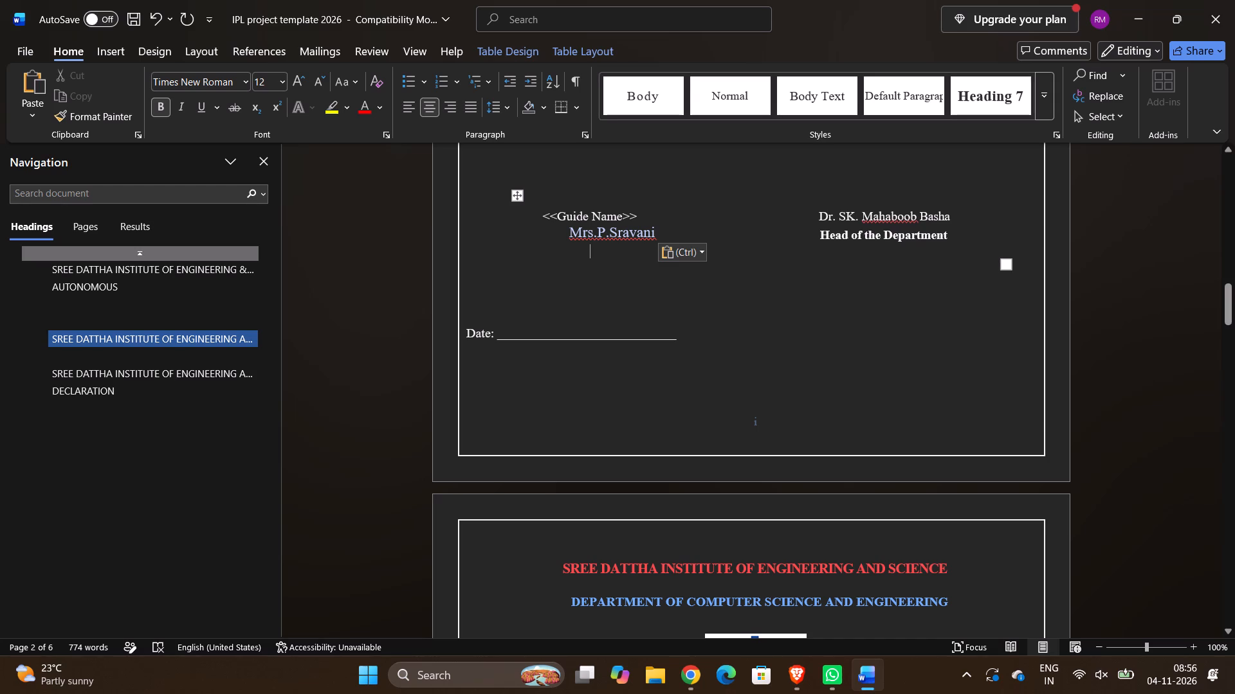
Set the font size of the pasted guide's name in the certificate to 12.
{"action": "left_click_drag", "start_coordinate": [657, 229], "coordinate": [571, 229]}
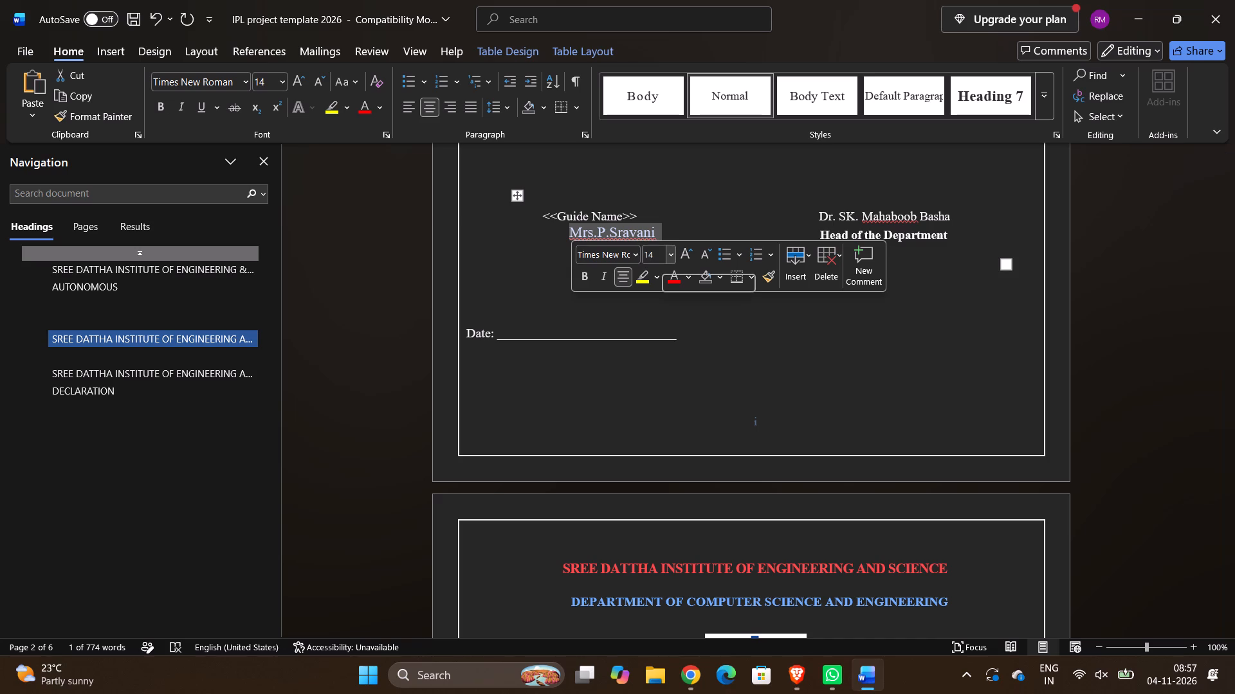
{"action": "left_click", "coordinate": [662, 258]}
{"action": "left_click", "coordinate": [667, 258]}
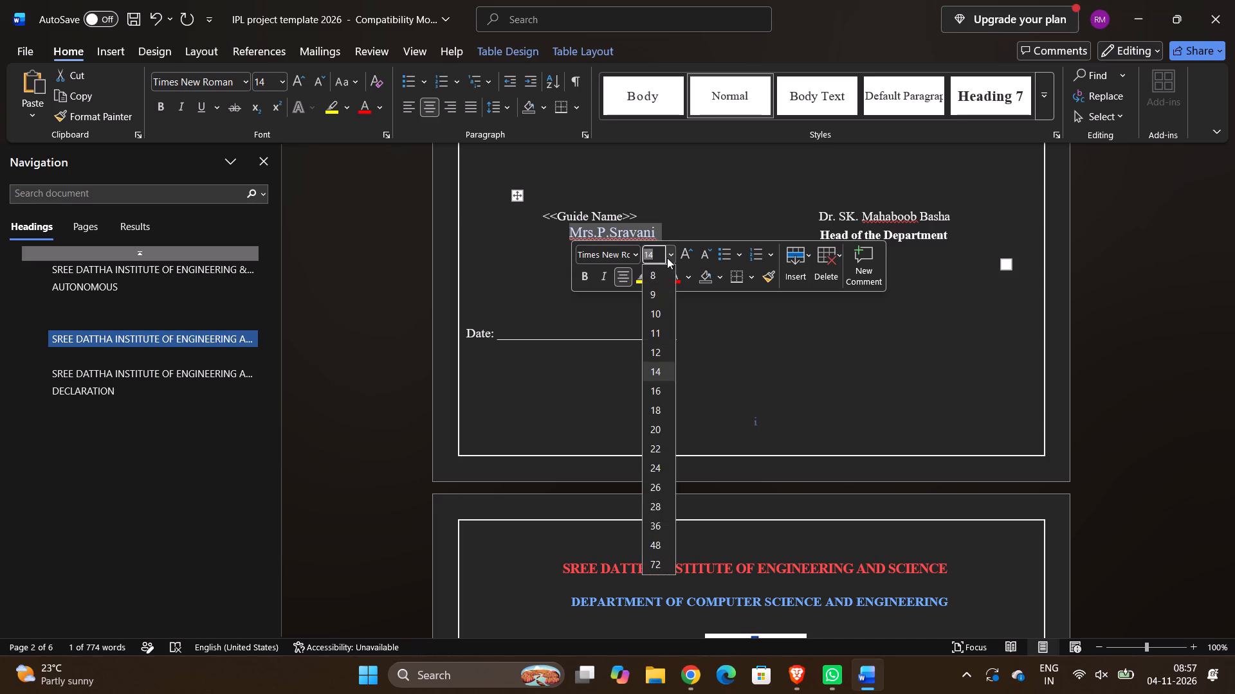
{"action": "left_click", "coordinate": [666, 346]}
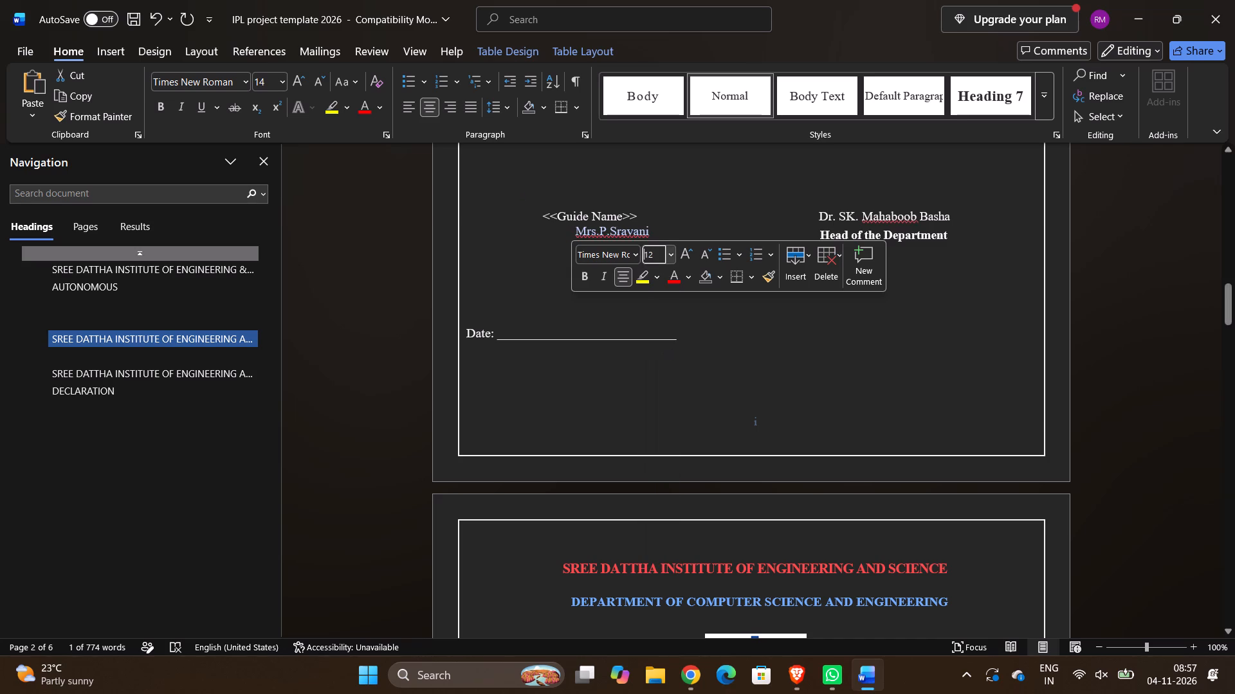
{"action": "left_click", "coordinate": [694, 180]}
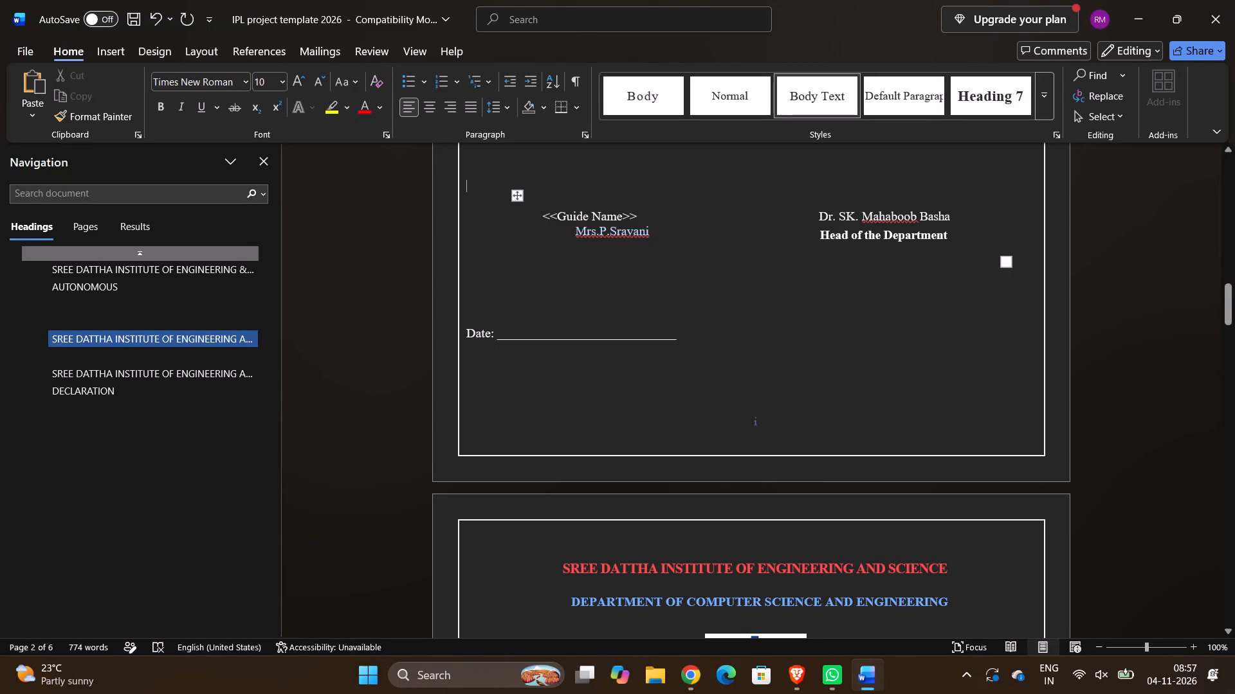
Save the document.
{"action": "key", "text": "ctrl+s"}
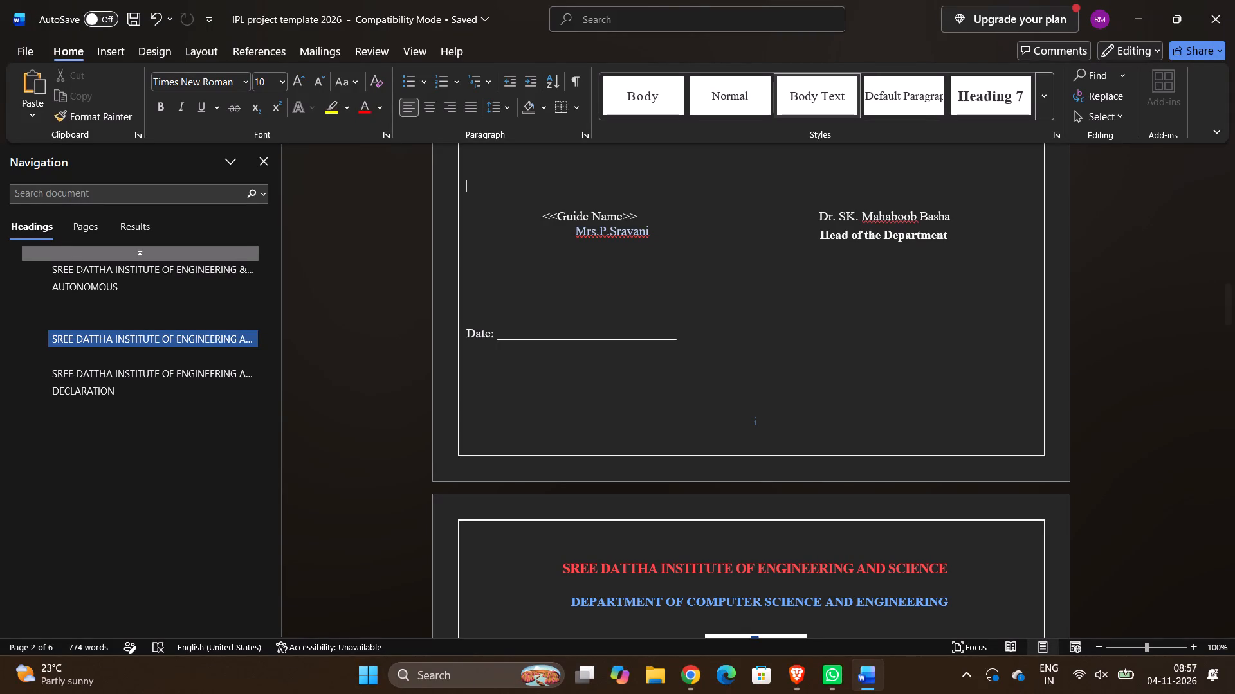
Look through the certificate and the pages that follow it to check what still needs filling in.
{"action": "scroll", "coordinate": [690, 270], "scroll_direction": "up", "scroll_amount": 4}
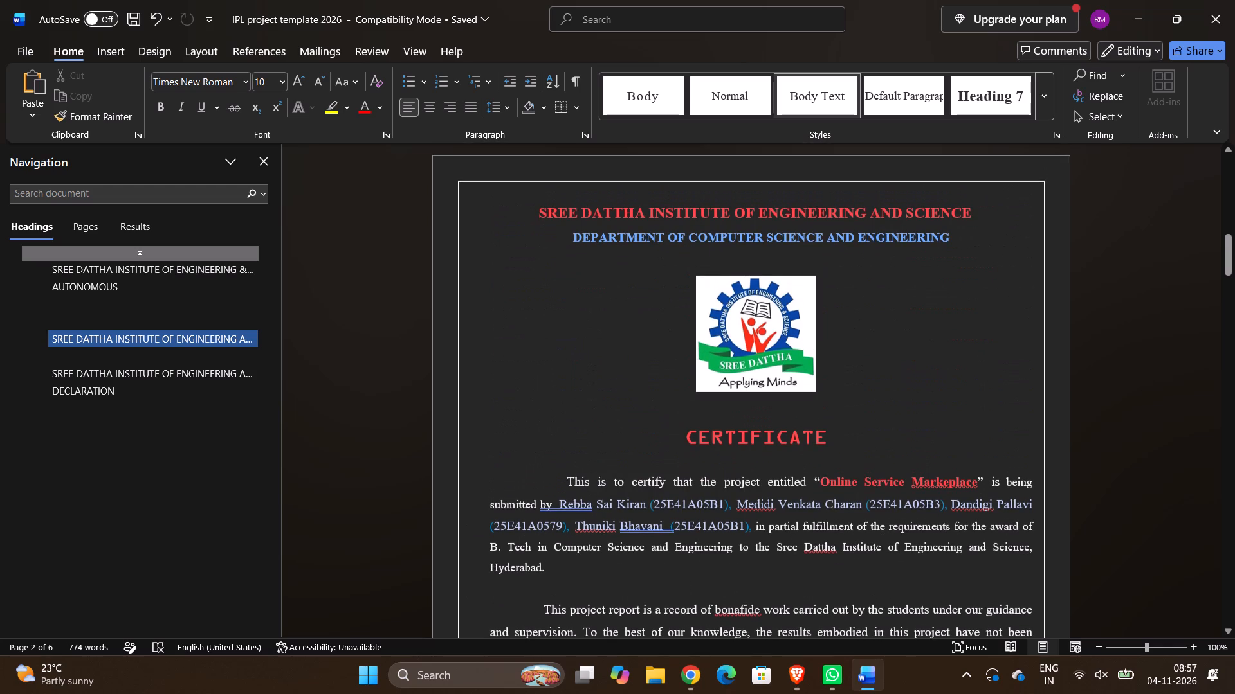
{"action": "scroll", "coordinate": [690, 270], "scroll_direction": "down", "scroll_amount": 3}
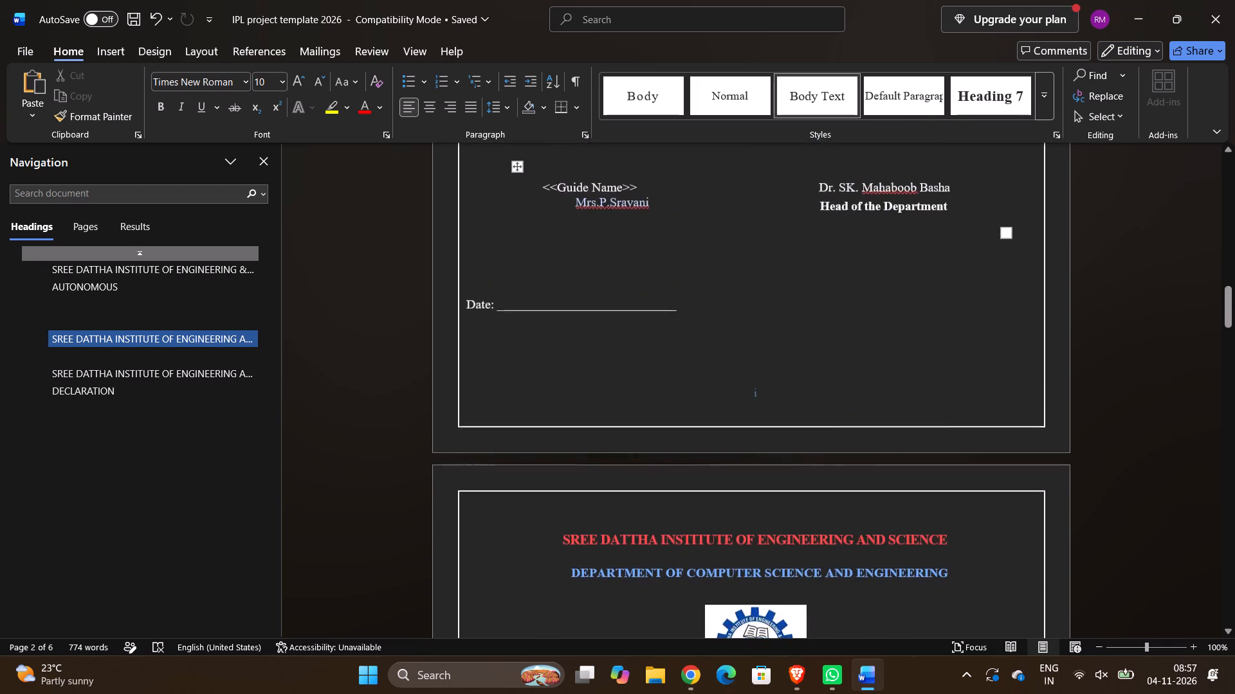
{"action": "scroll", "coordinate": [690, 270], "scroll_direction": "down", "scroll_amount": 11}
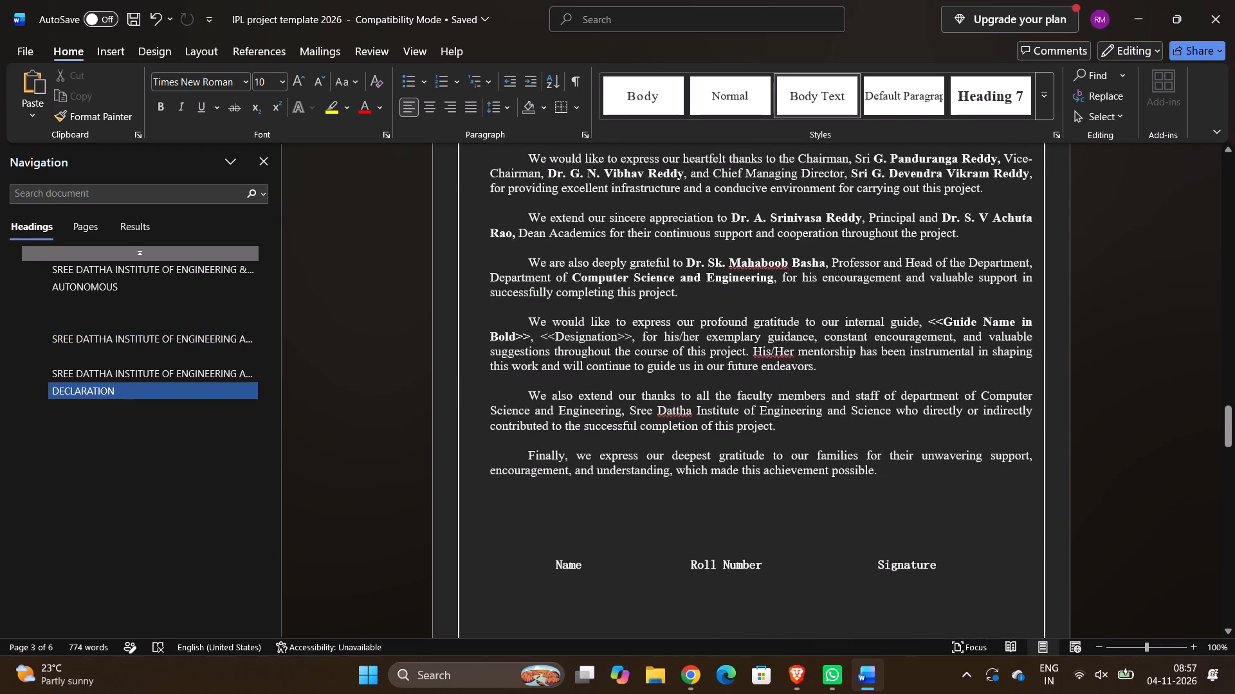
{"action": "scroll", "coordinate": [690, 270], "scroll_direction": "down", "scroll_amount": 4}
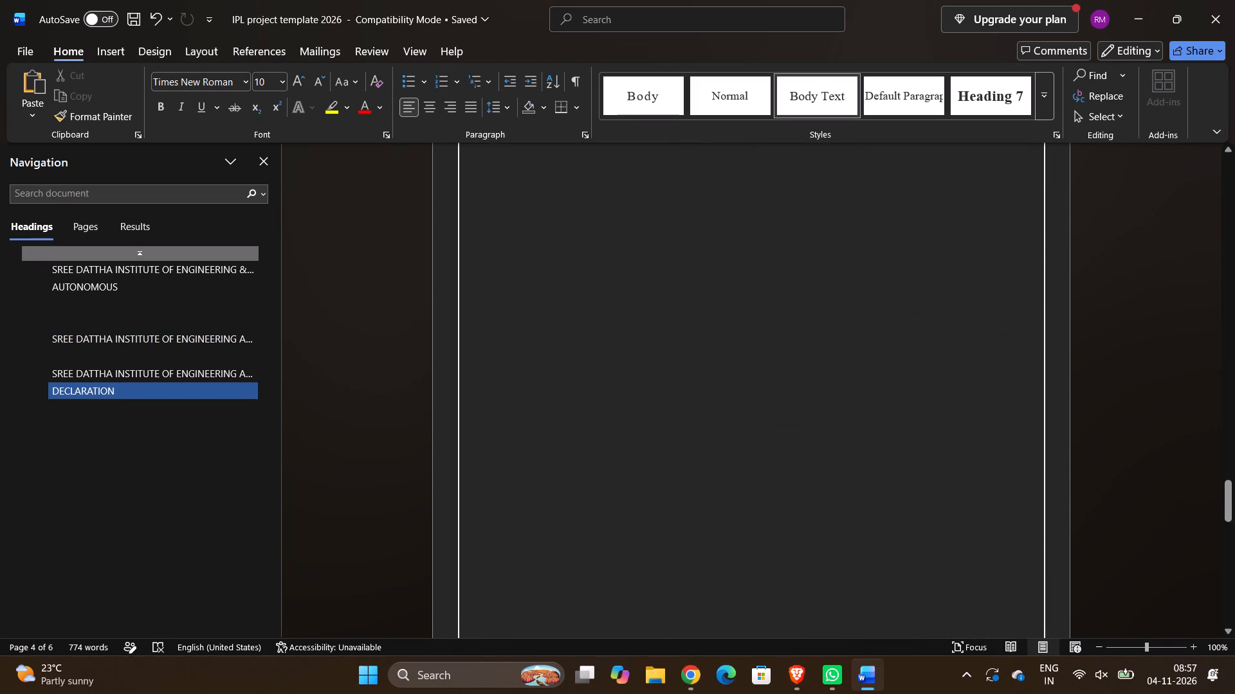
{"action": "scroll", "coordinate": [690, 270], "scroll_direction": "down", "scroll_amount": 4}
Ignore all spelling flags on the second, third and fourth students' names and the guide's name on the cover page.
{"action": "scroll", "coordinate": [690, 270], "scroll_direction": "up", "scroll_amount": 14}
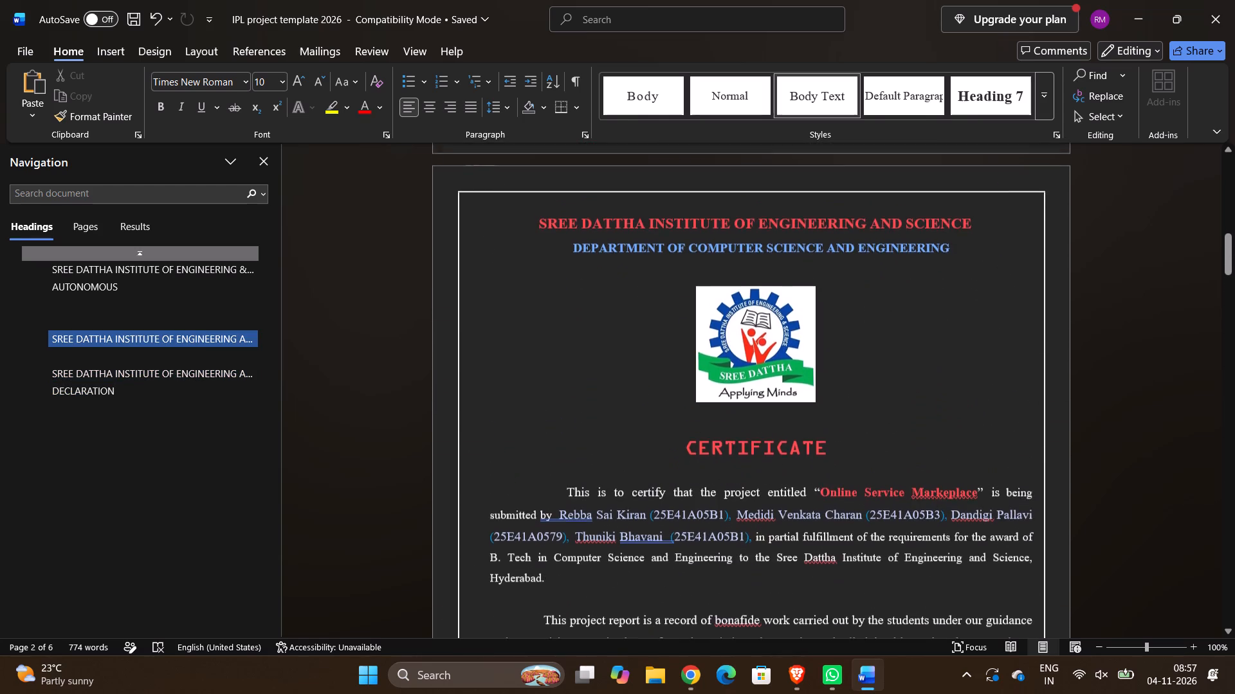
{"action": "scroll", "coordinate": [690, 270], "scroll_direction": "up", "scroll_amount": 4}
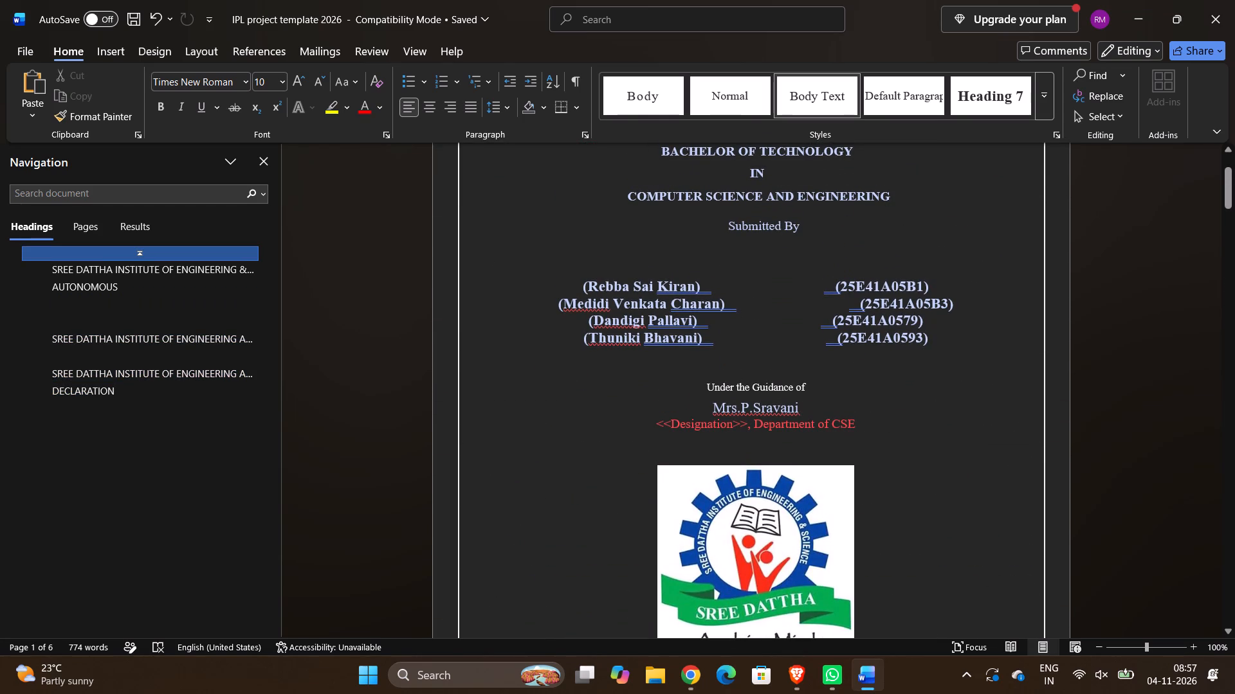
{"action": "right_click", "coordinate": [583, 312]}
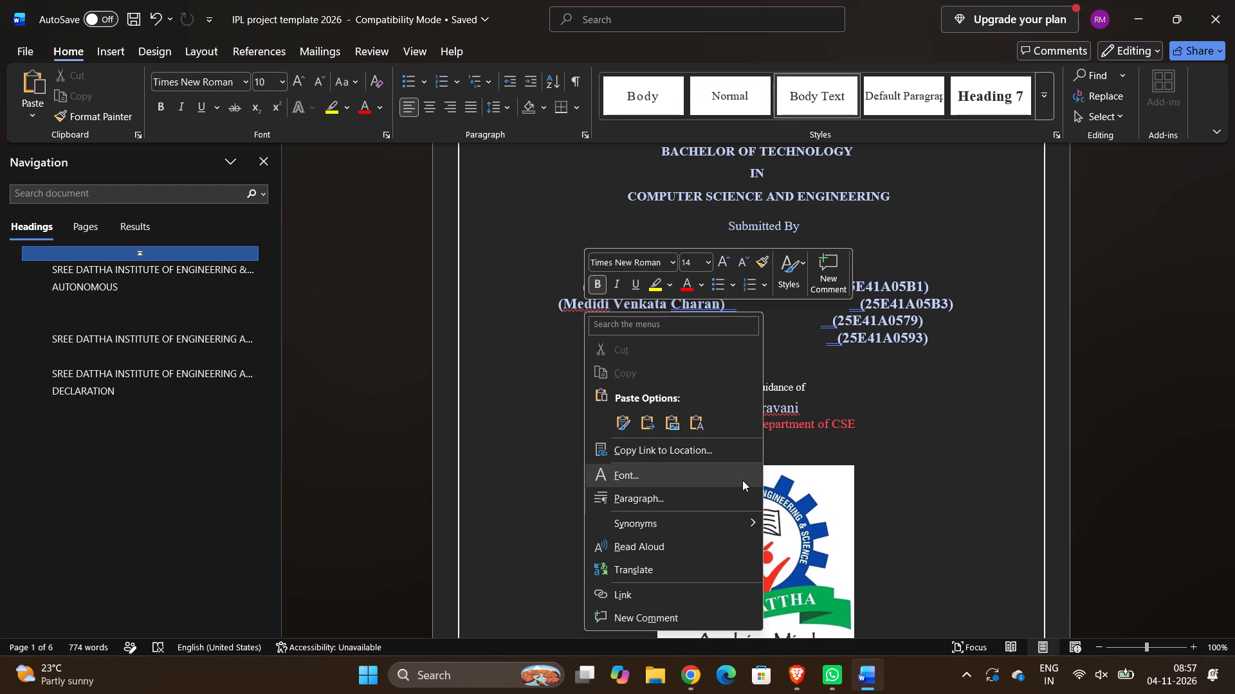
{"action": "left_click", "coordinate": [906, 456]}
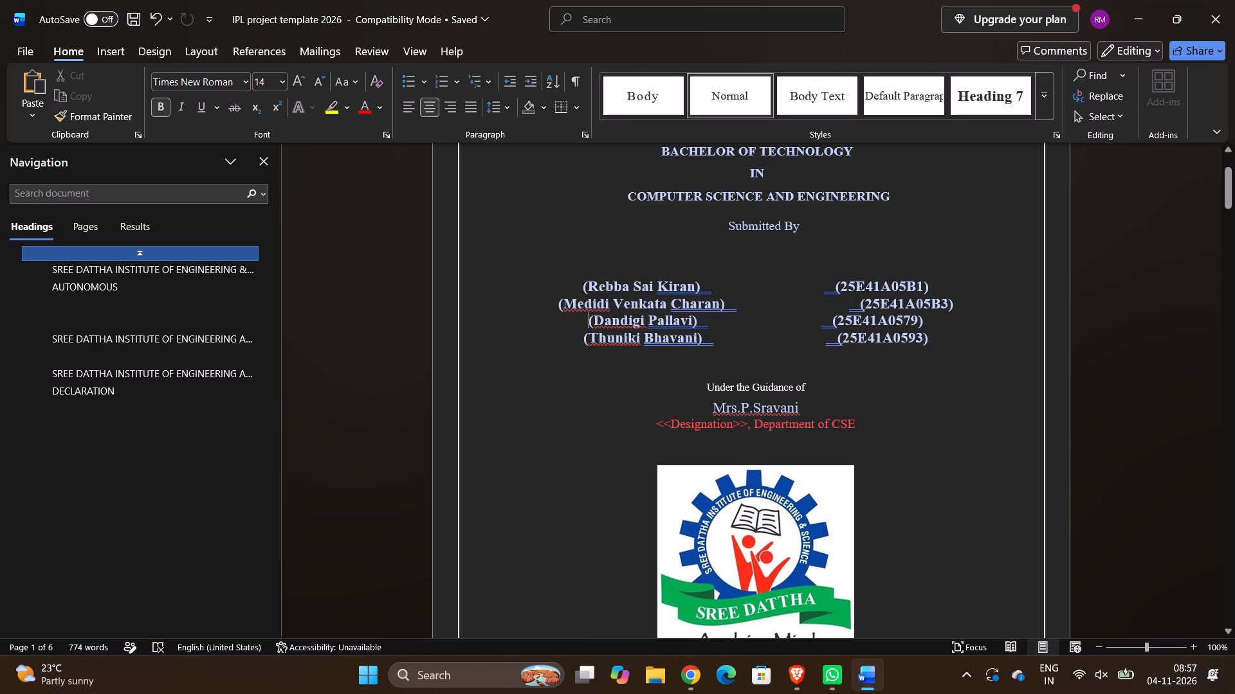
{"action": "right_click", "coordinate": [569, 310]}
{"action": "left_click", "coordinate": [503, 377]}
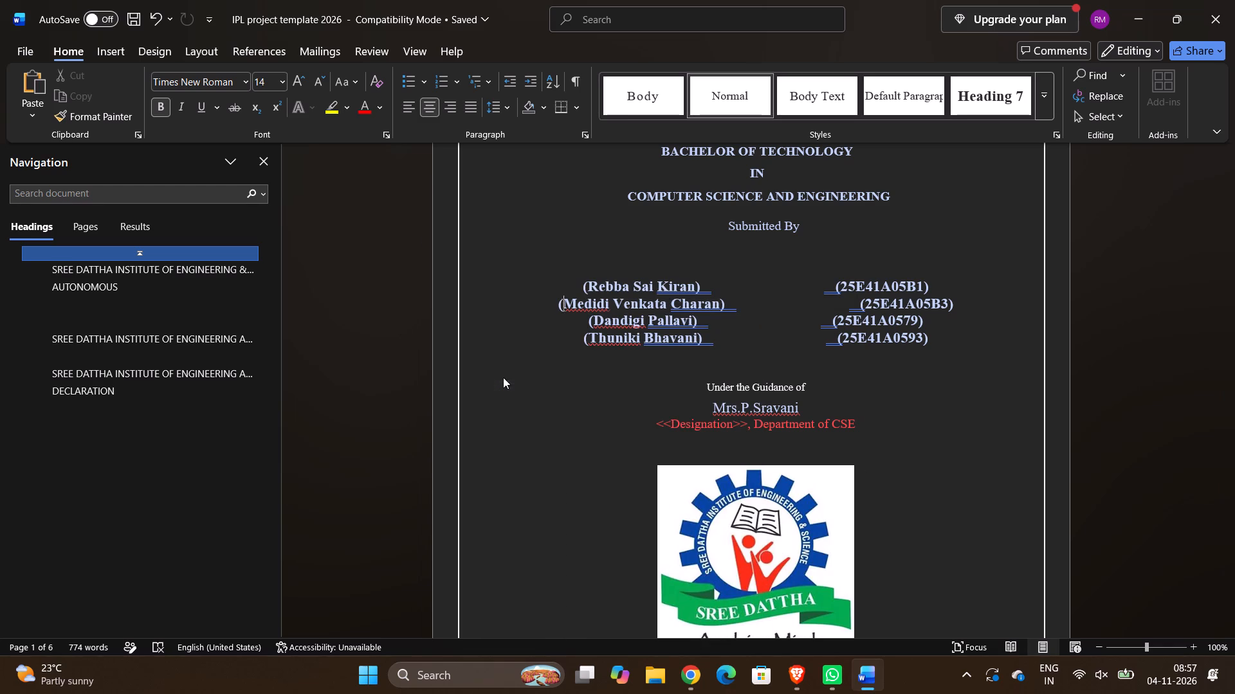
{"action": "right_click", "coordinate": [621, 325]}
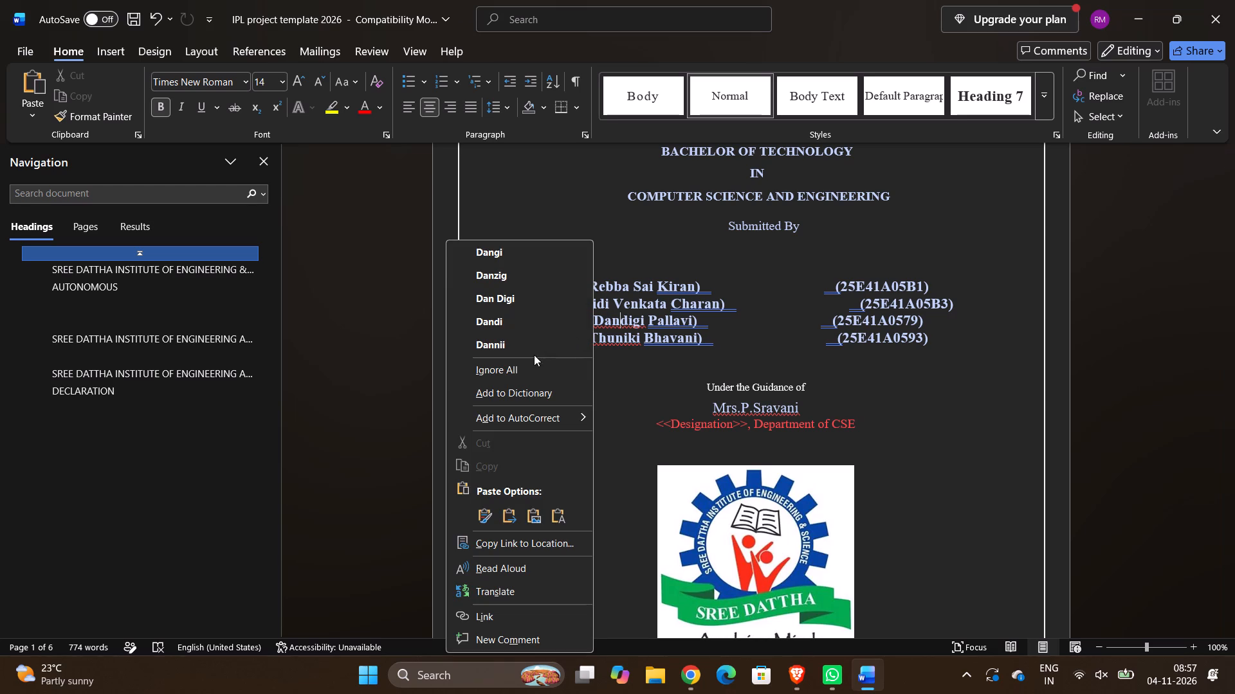
{"action": "left_click", "coordinate": [533, 368]}
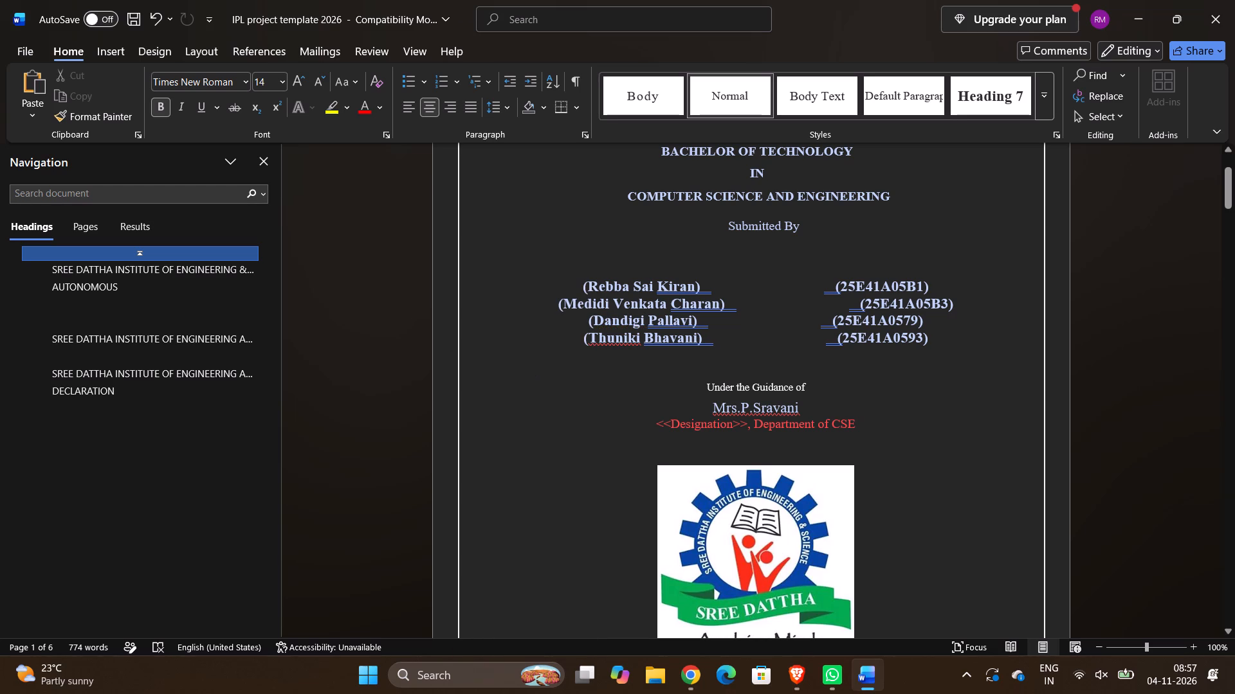
{"action": "right_click", "coordinate": [614, 344]}
{"action": "left_click", "coordinate": [540, 370]}
{"action": "right_click", "coordinate": [777, 413]}
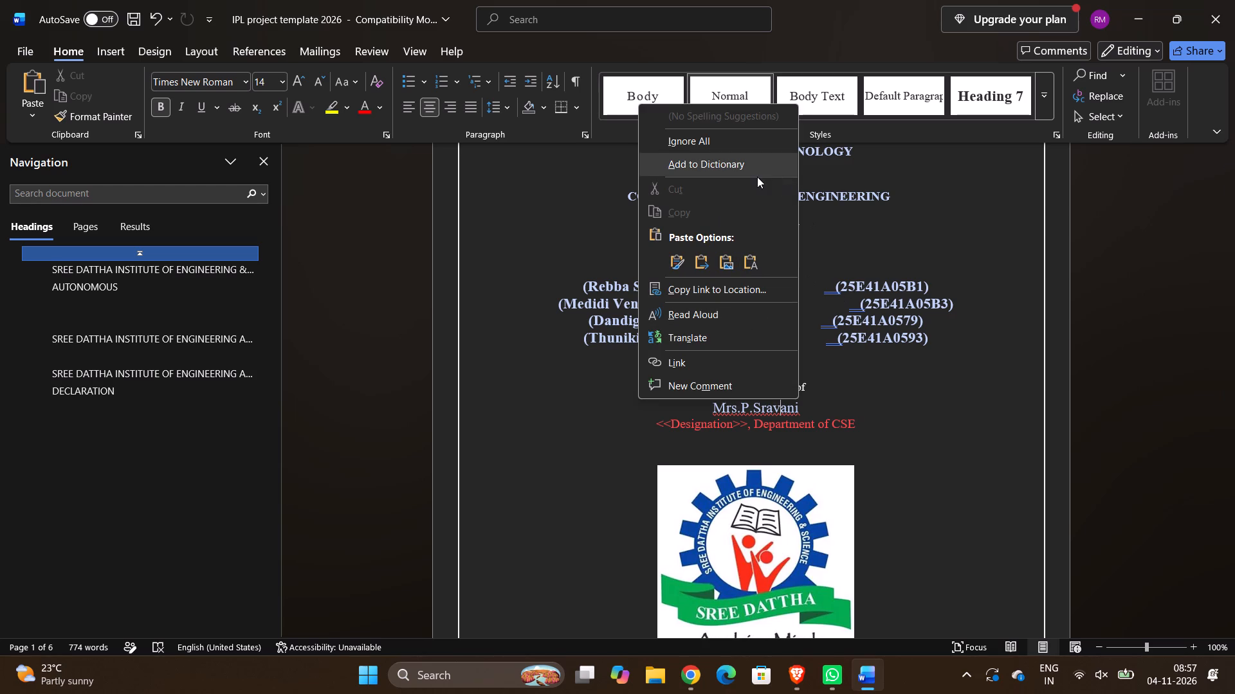
{"action": "left_click", "coordinate": [762, 147]}
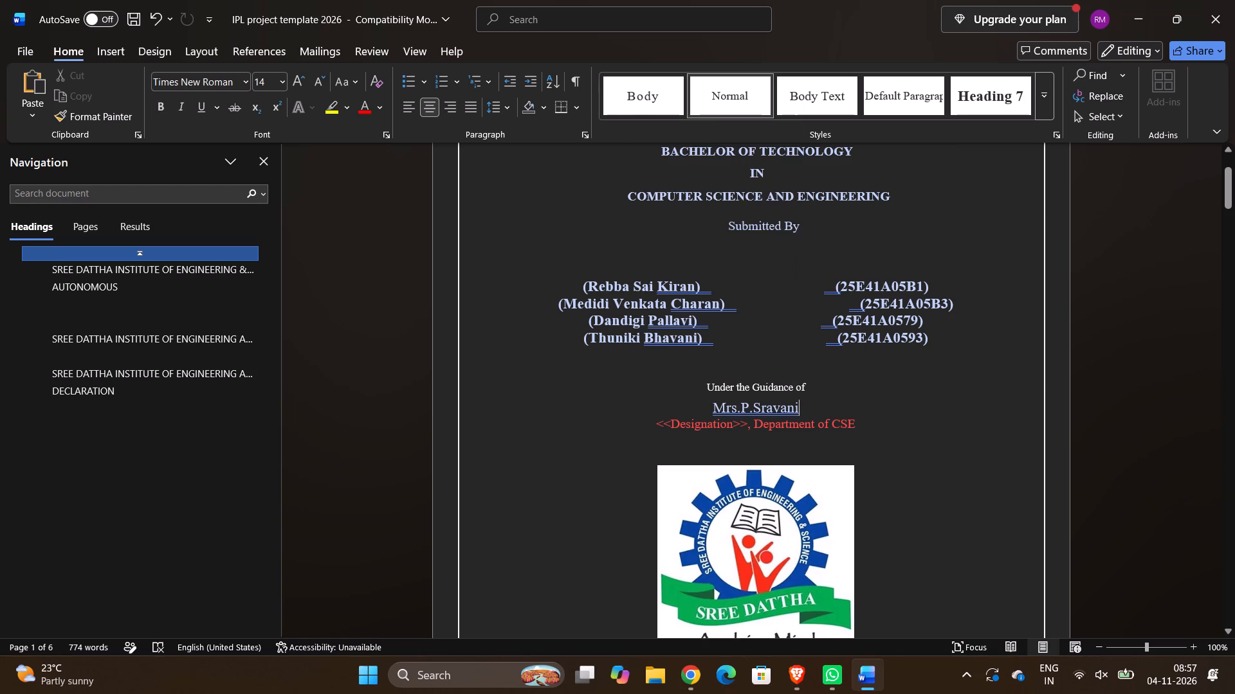
Open the spelling options for the flagged word "Ibrahimpatnam" in the declaration.
{"action": "scroll", "coordinate": [894, 298], "scroll_direction": "down", "scroll_amount": 6}
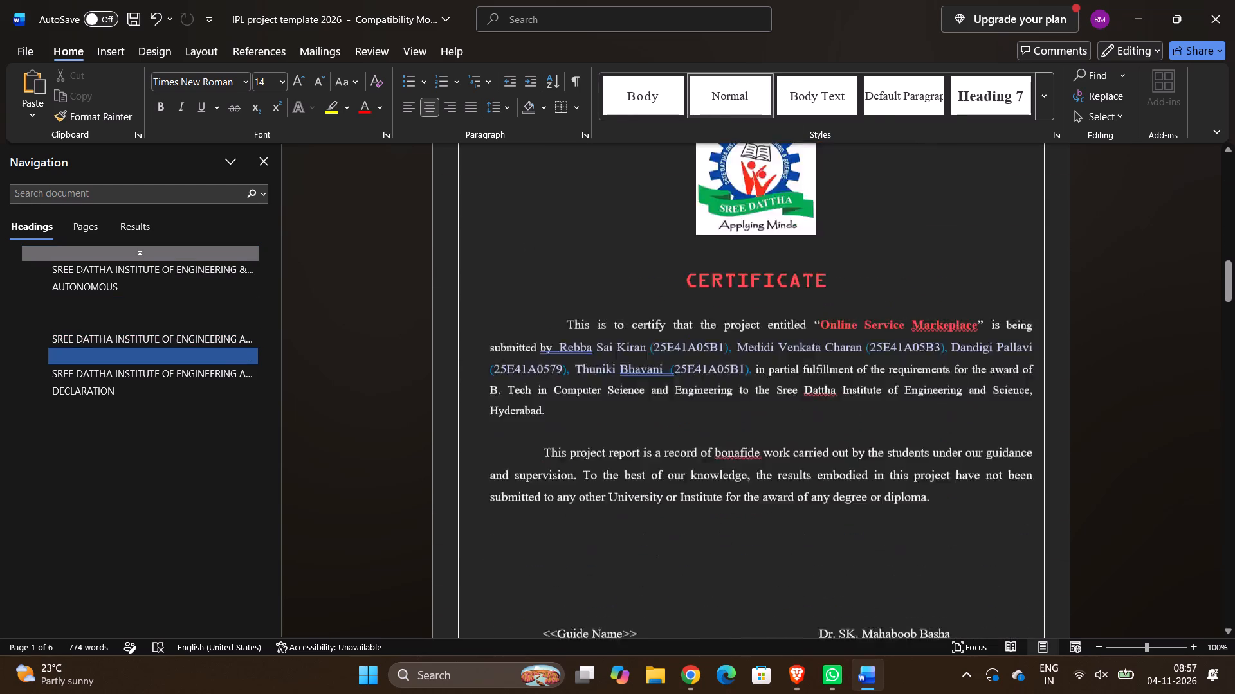
{"action": "scroll", "coordinate": [894, 298], "scroll_direction": "down", "scroll_amount": 1}
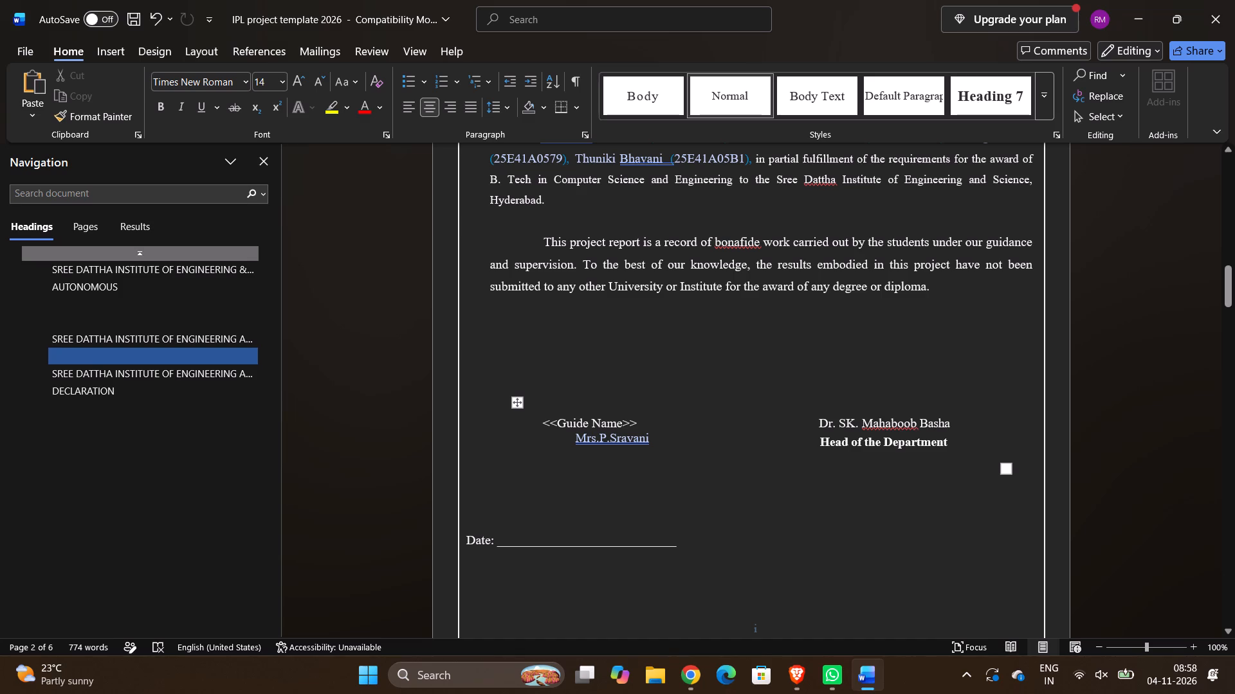
{"action": "scroll", "coordinate": [900, 429], "scroll_direction": "down", "scroll_amount": 3}
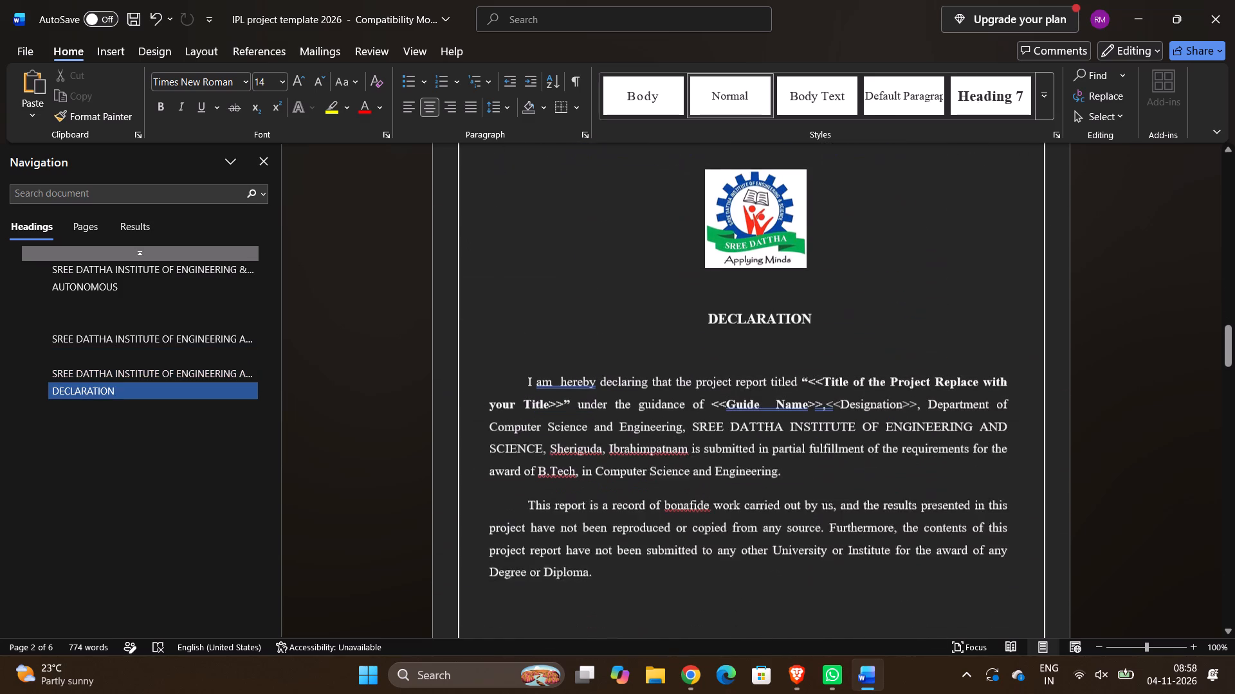
{"action": "right_click", "coordinate": [654, 422]}
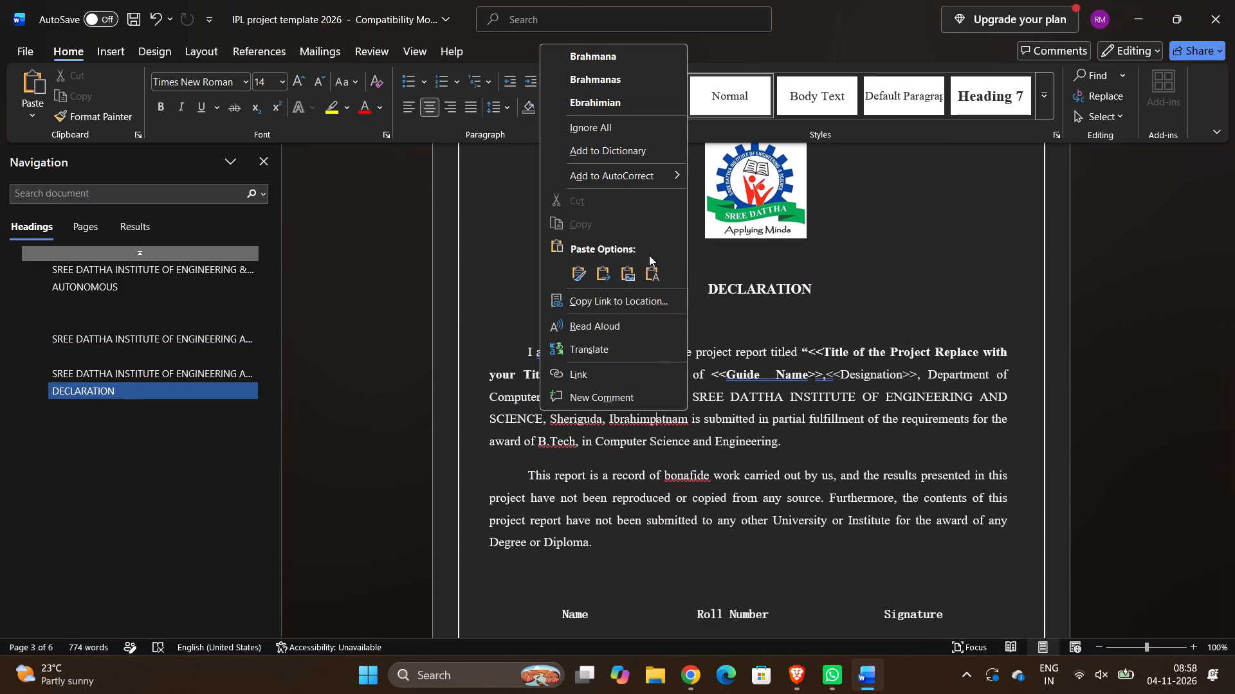
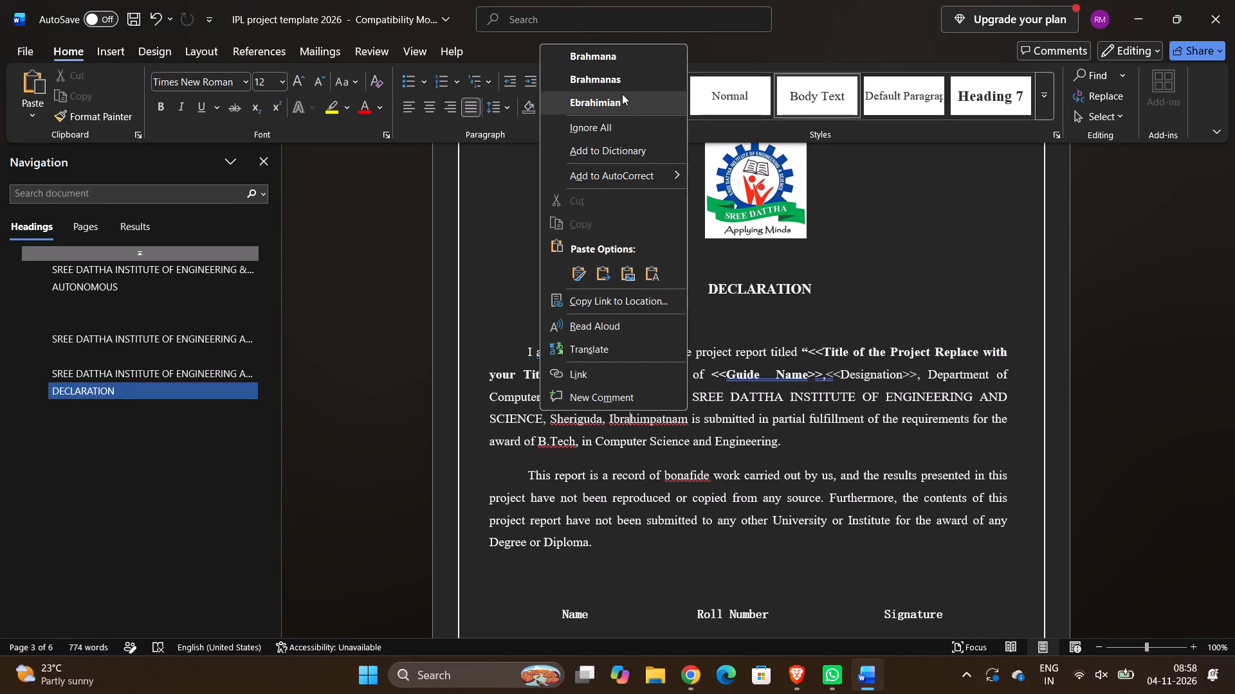
Ignore all spelling flags on "Ibrahimpatnam", "Sheriguda", "B.Tech" and "bonafide" in the declaration.
{"action": "left_click", "coordinate": [621, 125]}
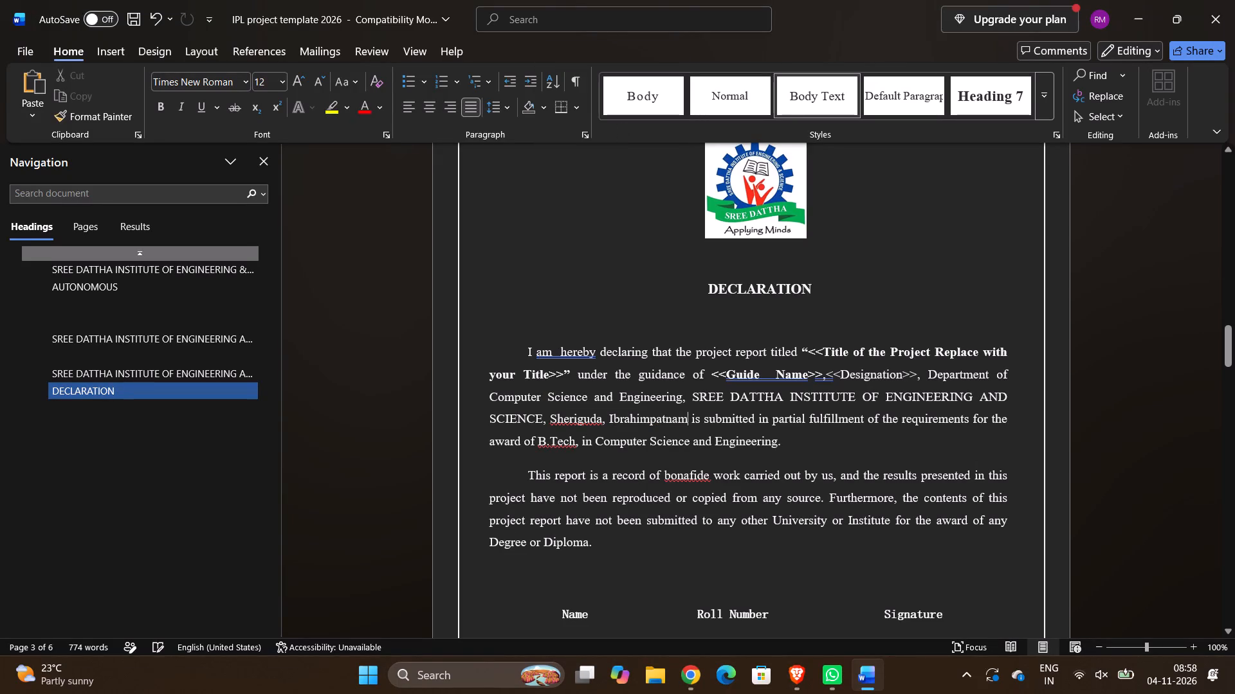
{"action": "right_click", "coordinate": [590, 426]}
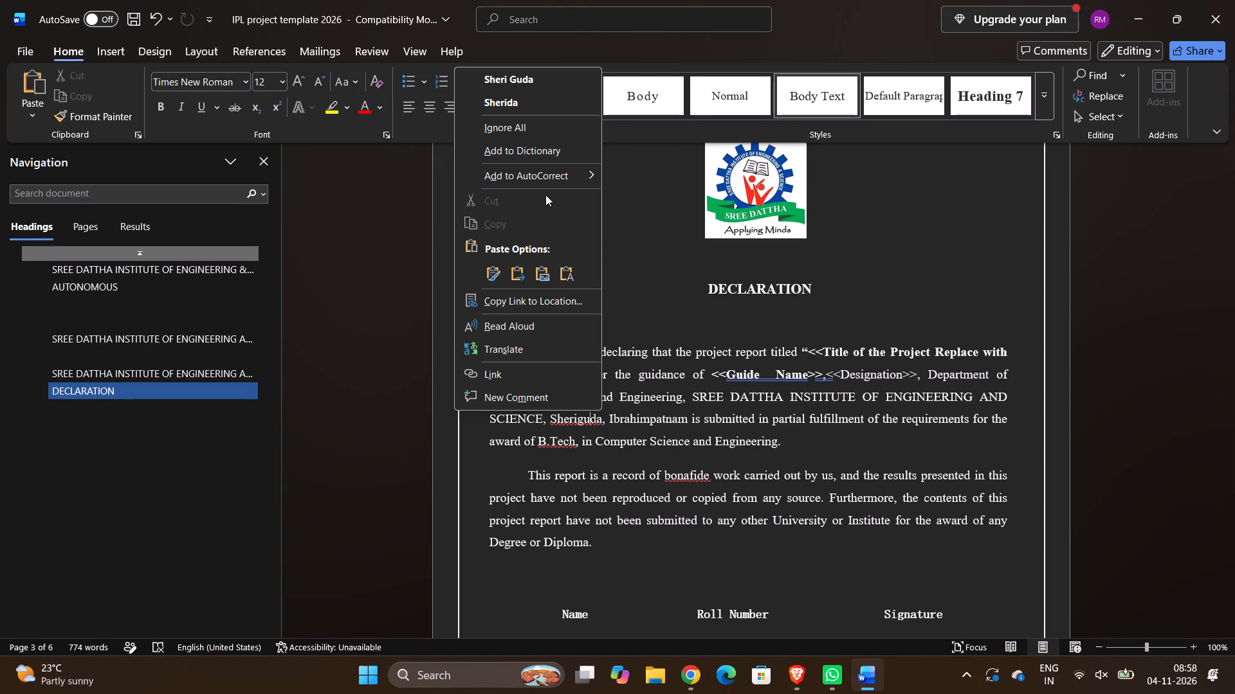
{"action": "left_click", "coordinate": [536, 126]}
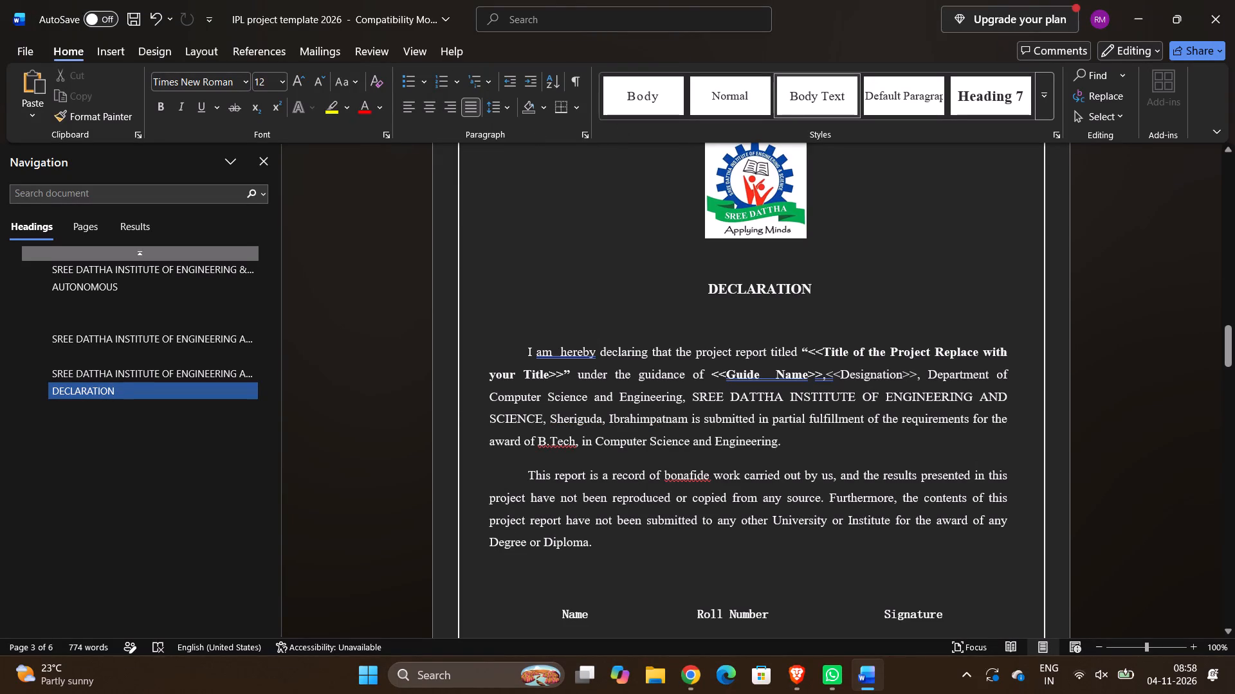
{"action": "right_click", "coordinate": [568, 451]}
{"action": "left_click", "coordinate": [543, 154]}
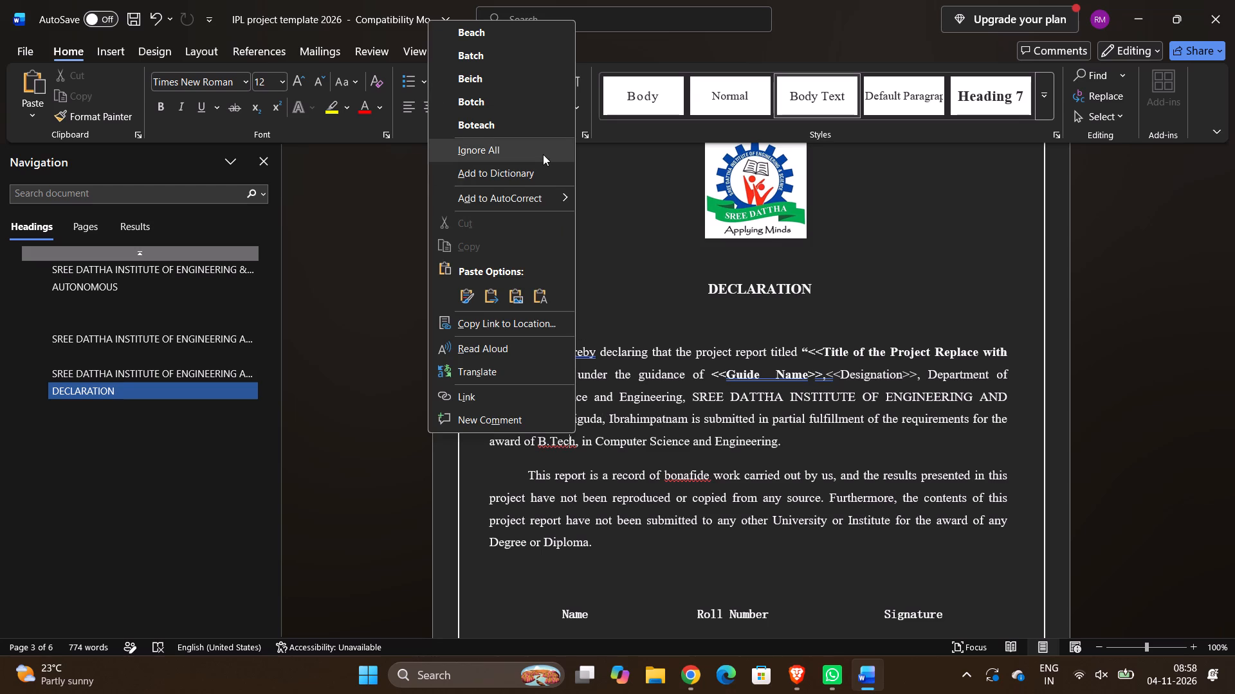
{"action": "right_click", "coordinate": [700, 480]}
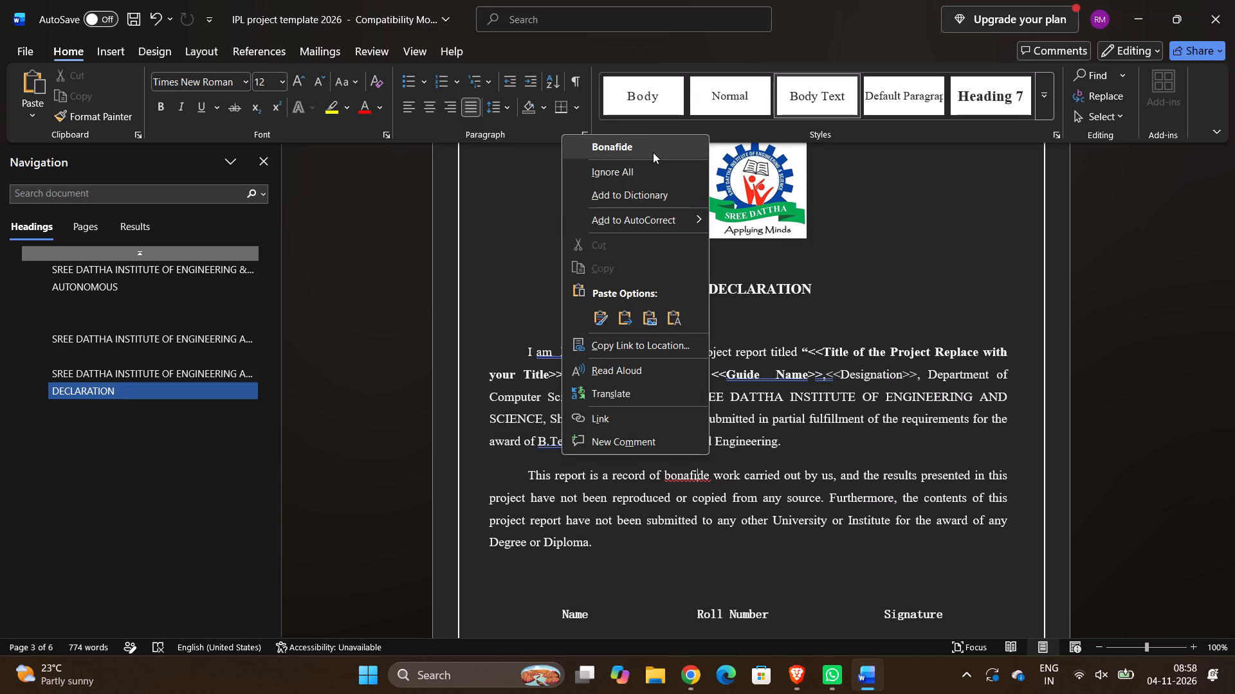
{"action": "left_click", "coordinate": [652, 169]}
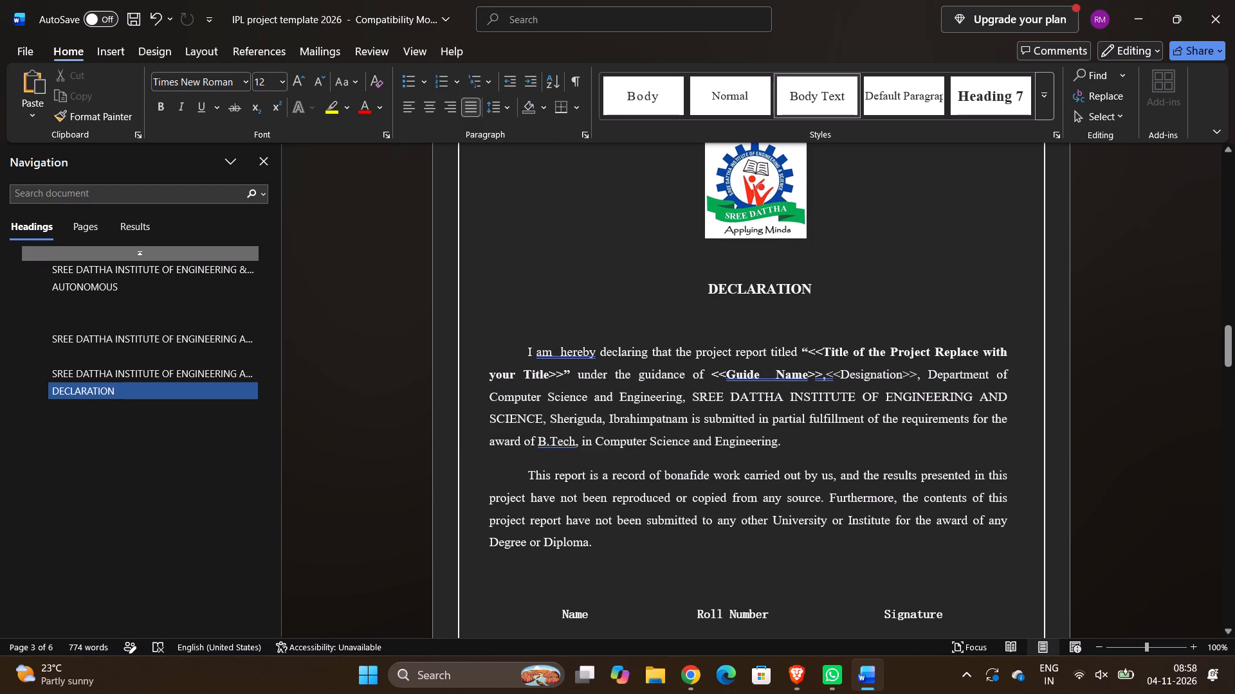
Ignore all spelling flags on "Mahaboob" and "His/Her" in the acknowledgement.
{"action": "scroll", "coordinate": [795, 386], "scroll_direction": "down", "scroll_amount": 4}
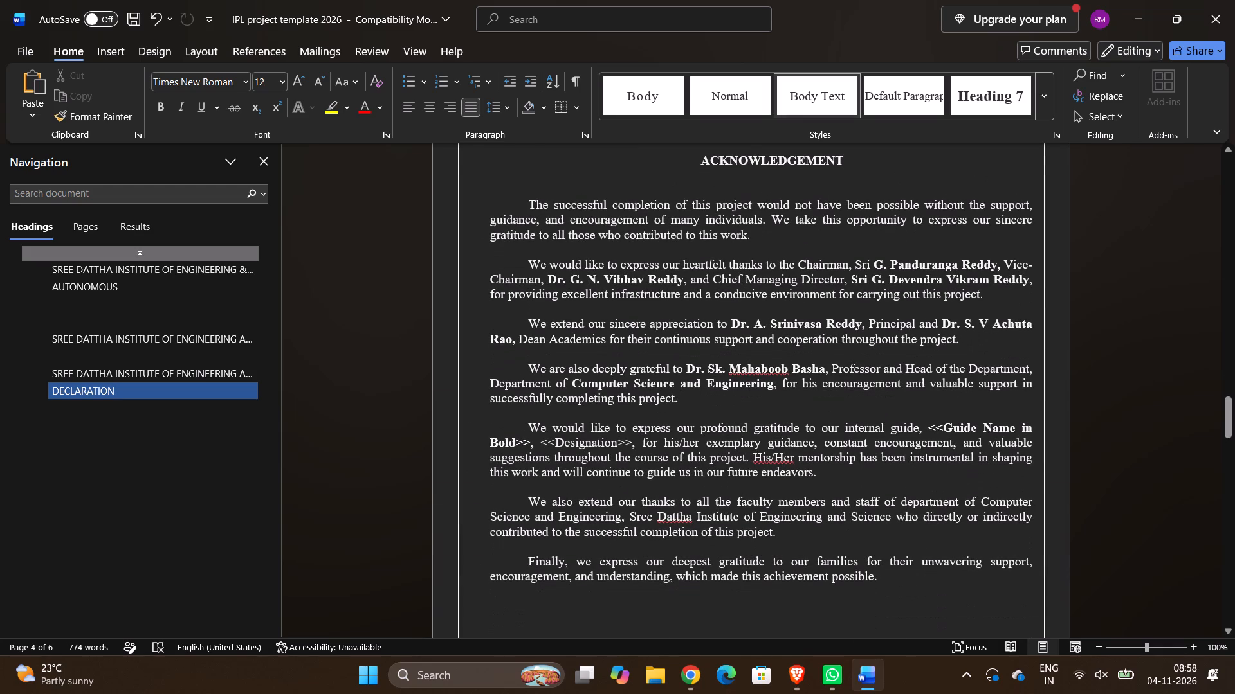
{"action": "right_click", "coordinate": [756, 370]}
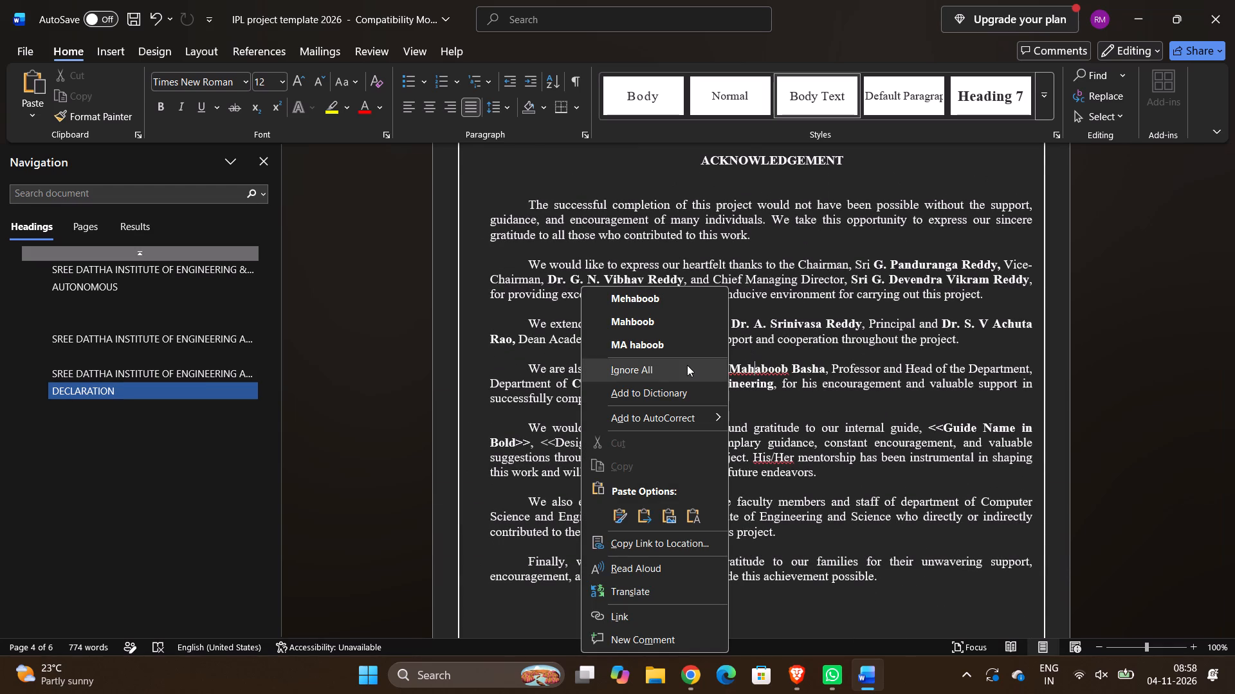
{"action": "left_click", "coordinate": [687, 365]}
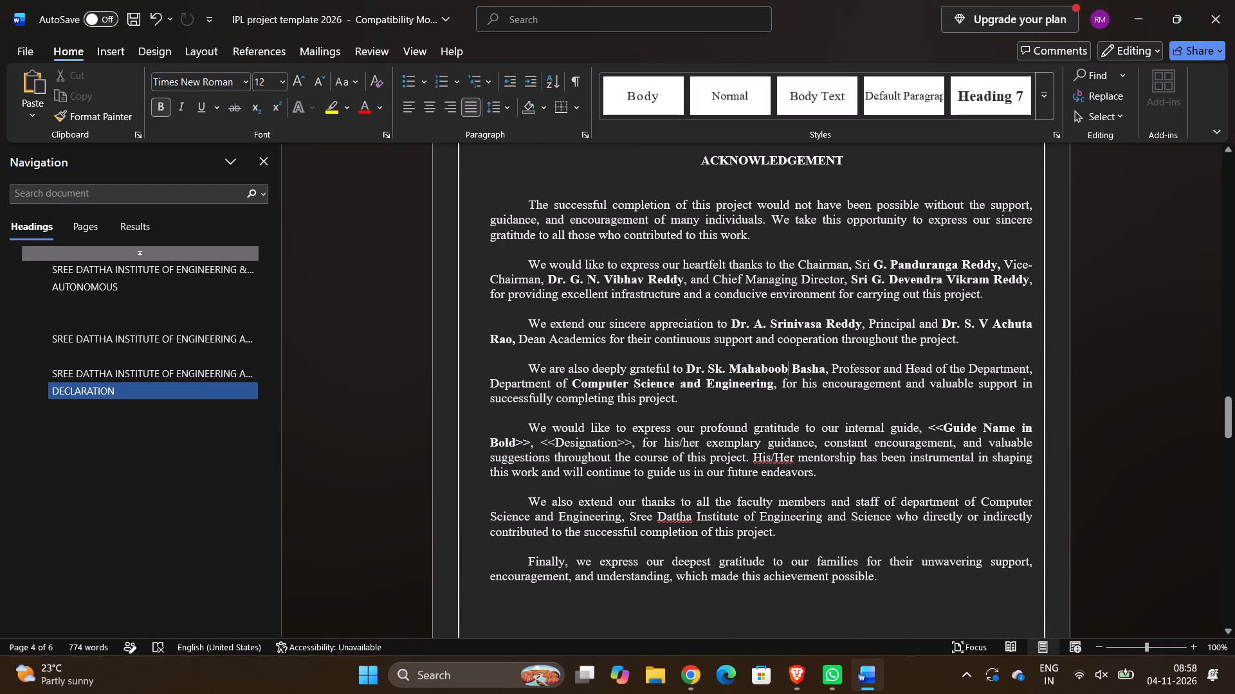
{"action": "right_click", "coordinate": [785, 459]}
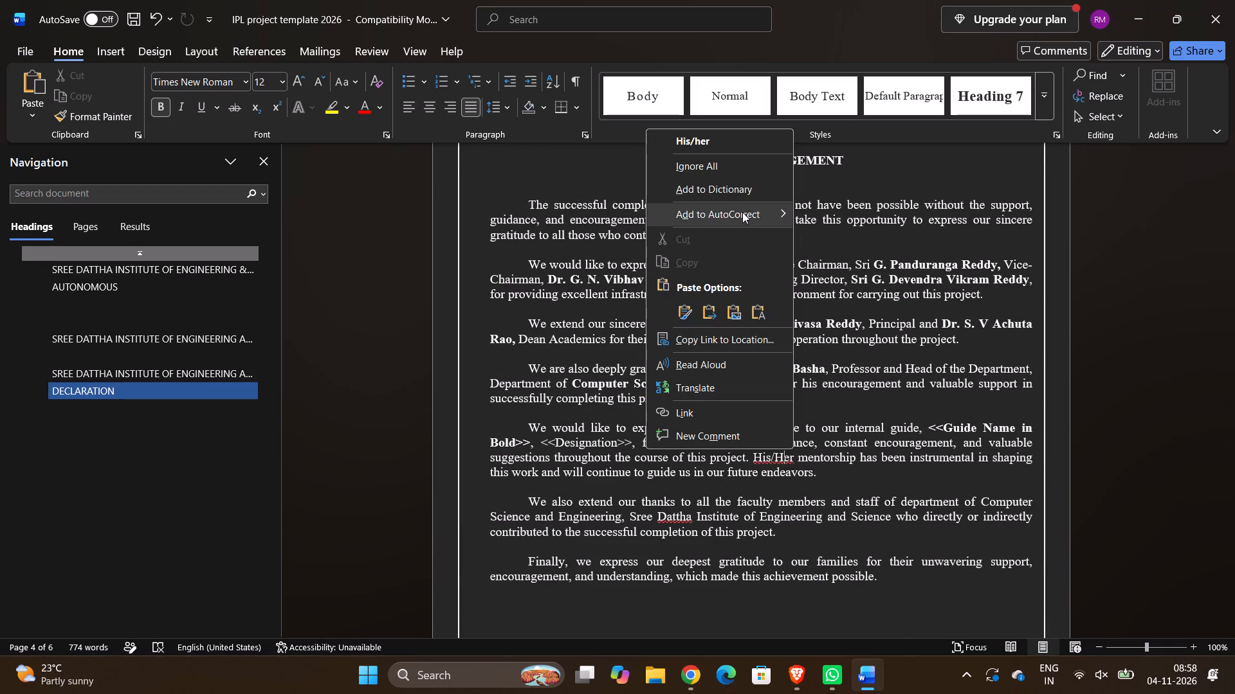
{"action": "left_click", "coordinate": [748, 170]}
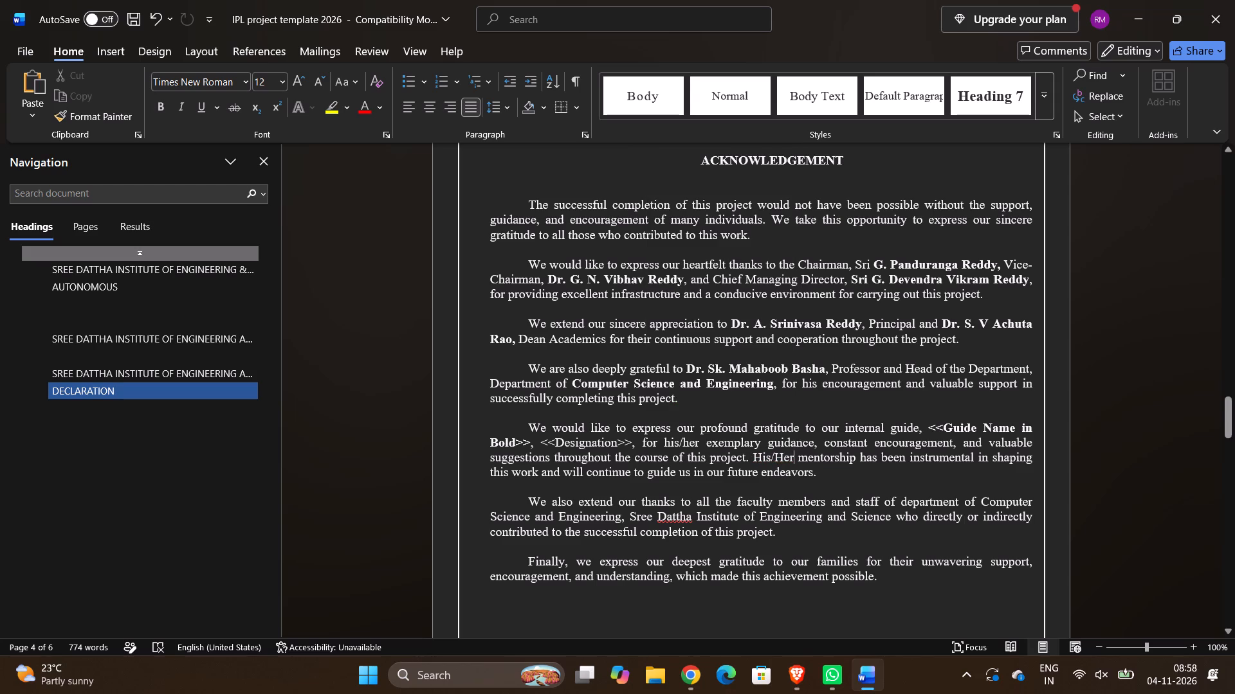
Save the document.
{"action": "scroll", "coordinate": [748, 170], "scroll_direction": "down", "scroll_amount": 3}
{"action": "key", "text": "ctrl+s"}
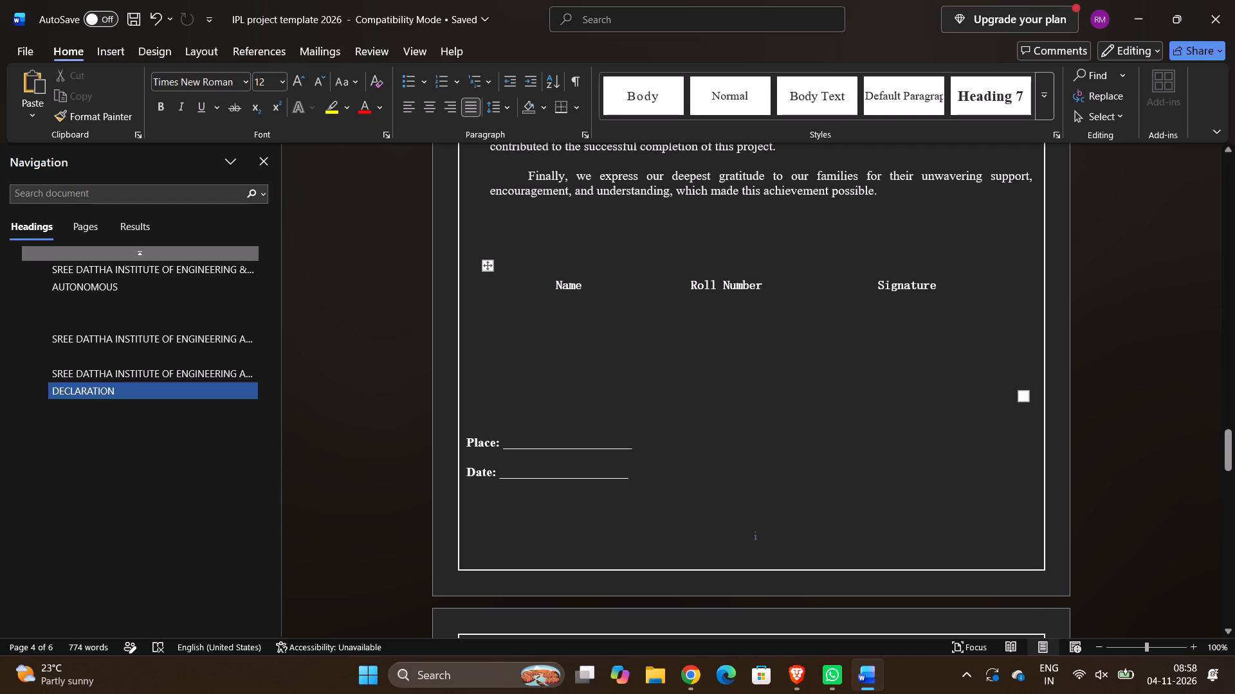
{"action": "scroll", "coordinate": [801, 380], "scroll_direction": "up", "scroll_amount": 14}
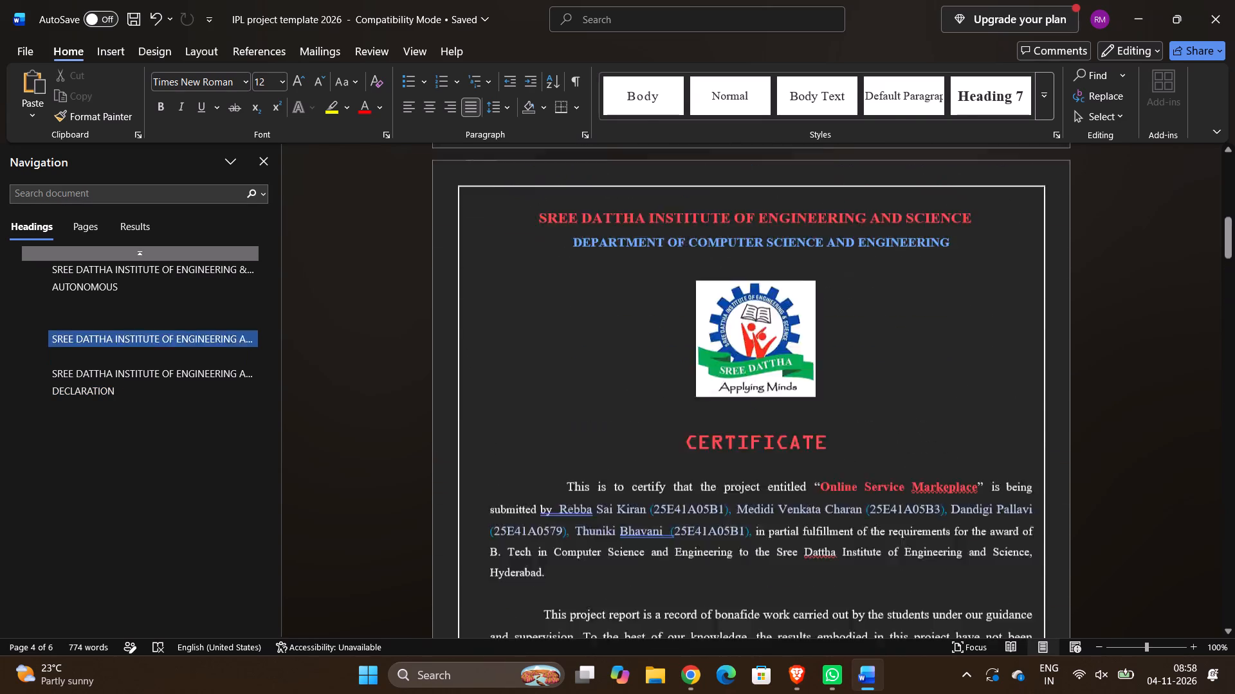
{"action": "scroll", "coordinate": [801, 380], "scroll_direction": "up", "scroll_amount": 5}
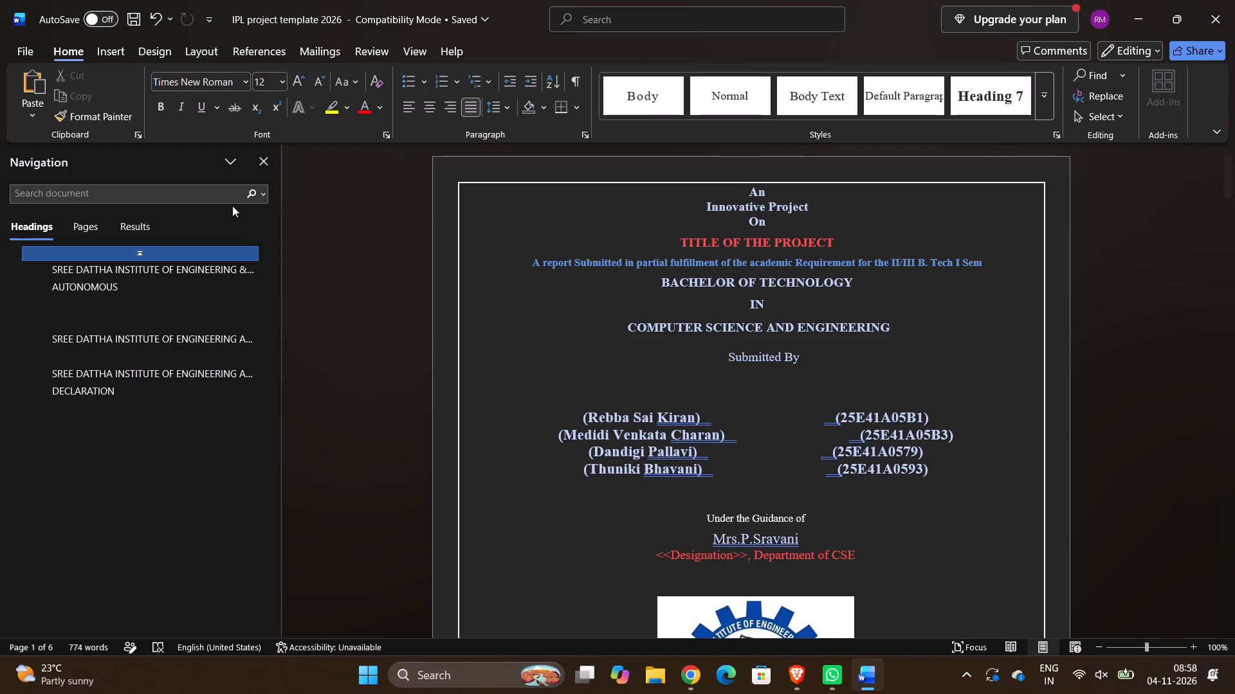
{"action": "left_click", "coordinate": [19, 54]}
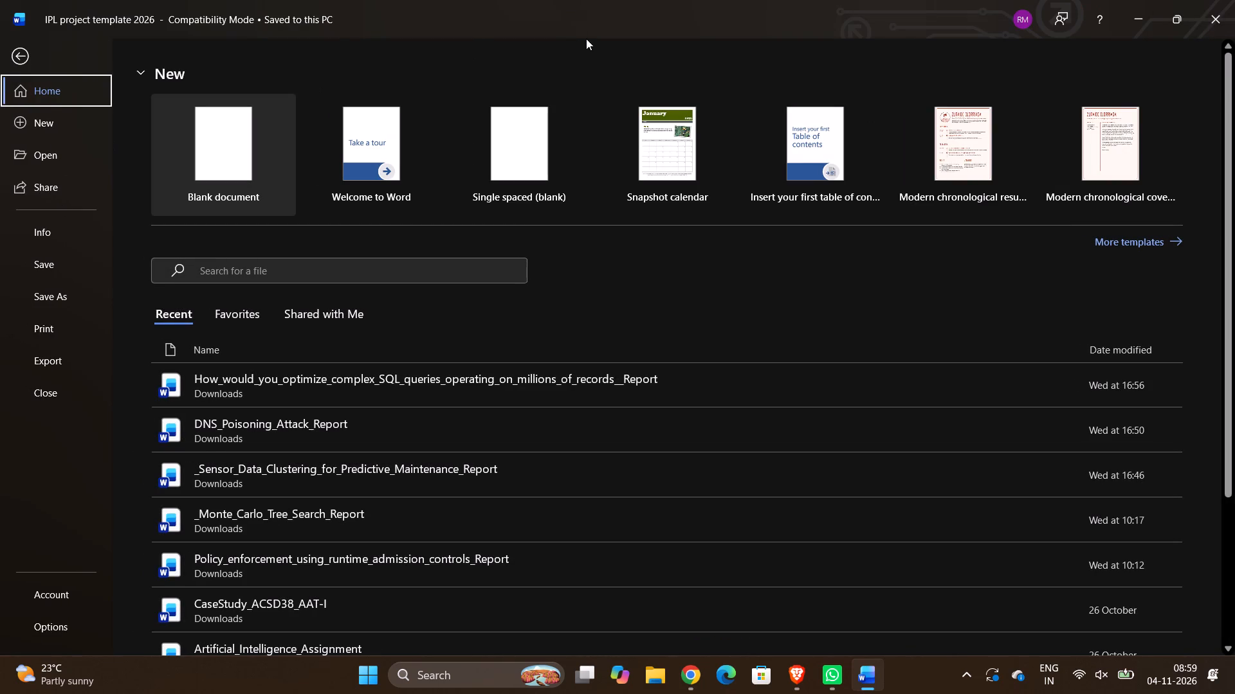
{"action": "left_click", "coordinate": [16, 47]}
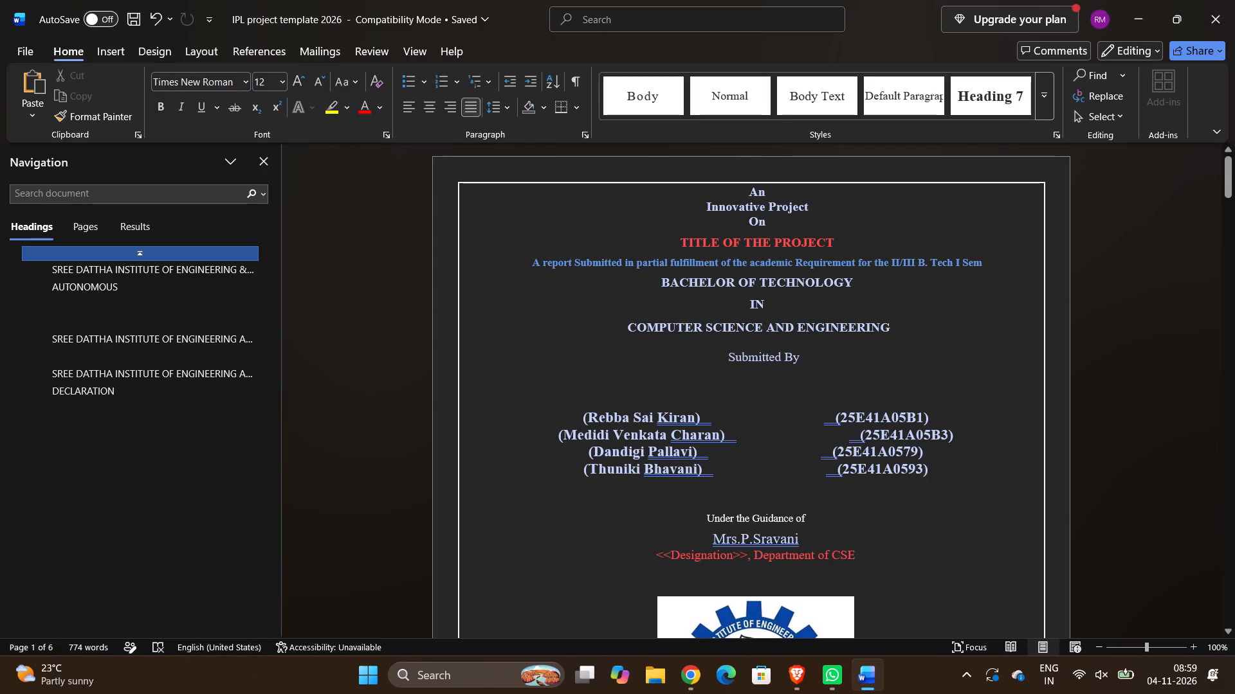
Review the whole report from the cover page to the table of contents for remaining placeholders and flagged words.
{"action": "scroll", "coordinate": [600, 386], "scroll_direction": "down", "scroll_amount": 3}
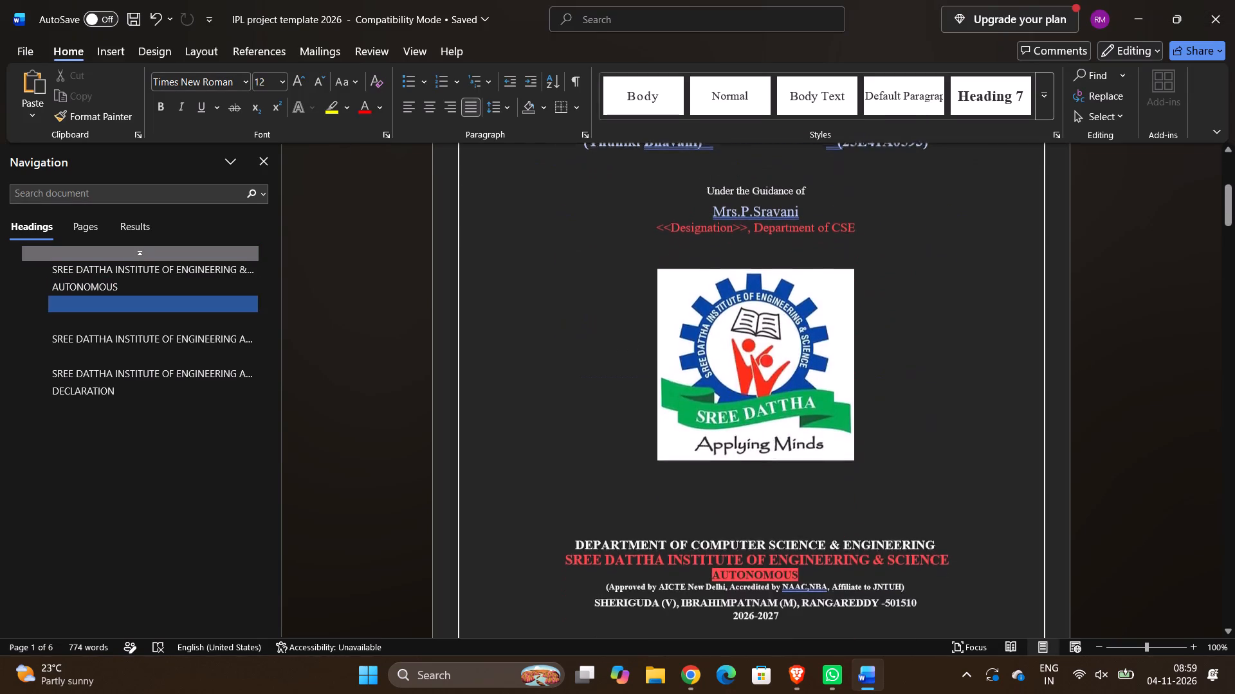
{"action": "scroll", "coordinate": [600, 386], "scroll_direction": "down", "scroll_amount": 5}
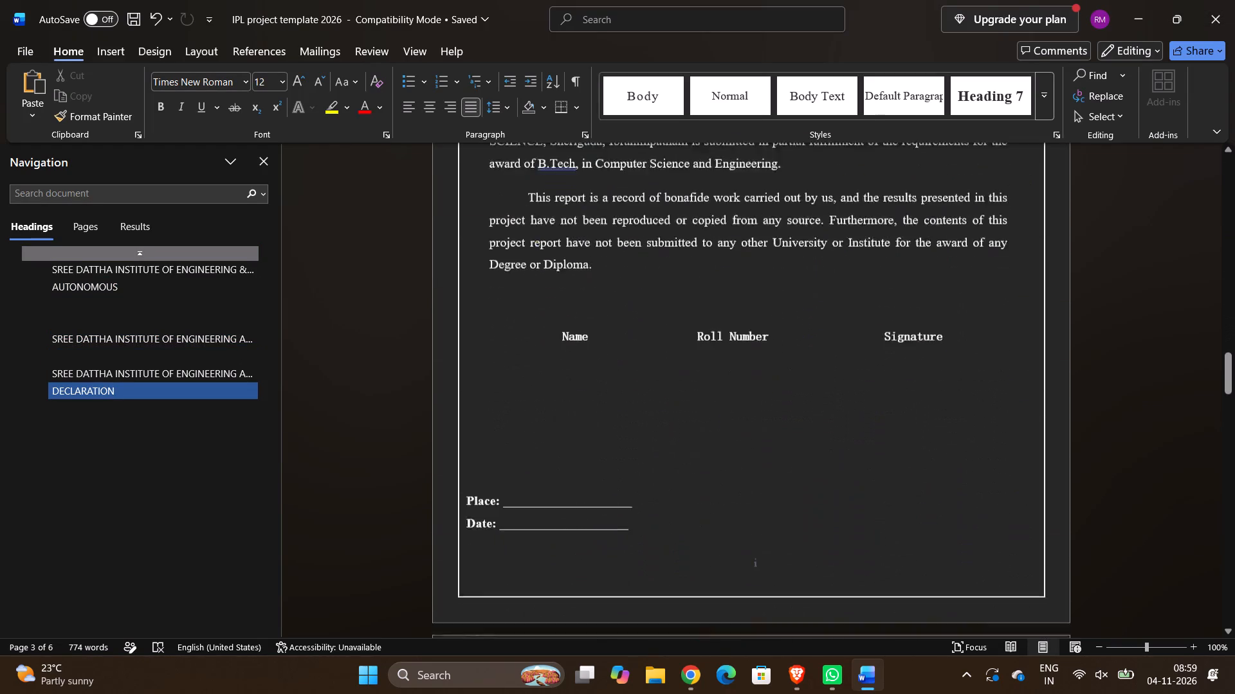
{"action": "scroll", "coordinate": [600, 386], "scroll_direction": "down", "scroll_amount": 3}
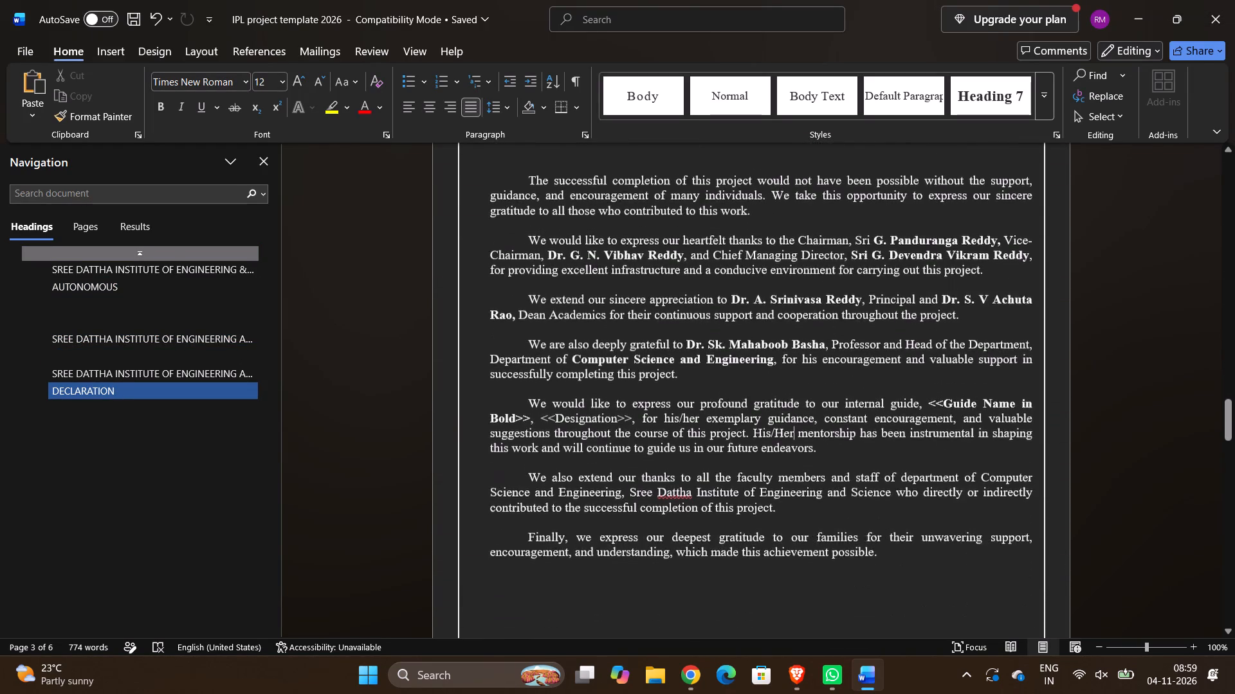
{"action": "scroll", "coordinate": [600, 386], "scroll_direction": "down", "scroll_amount": 5}
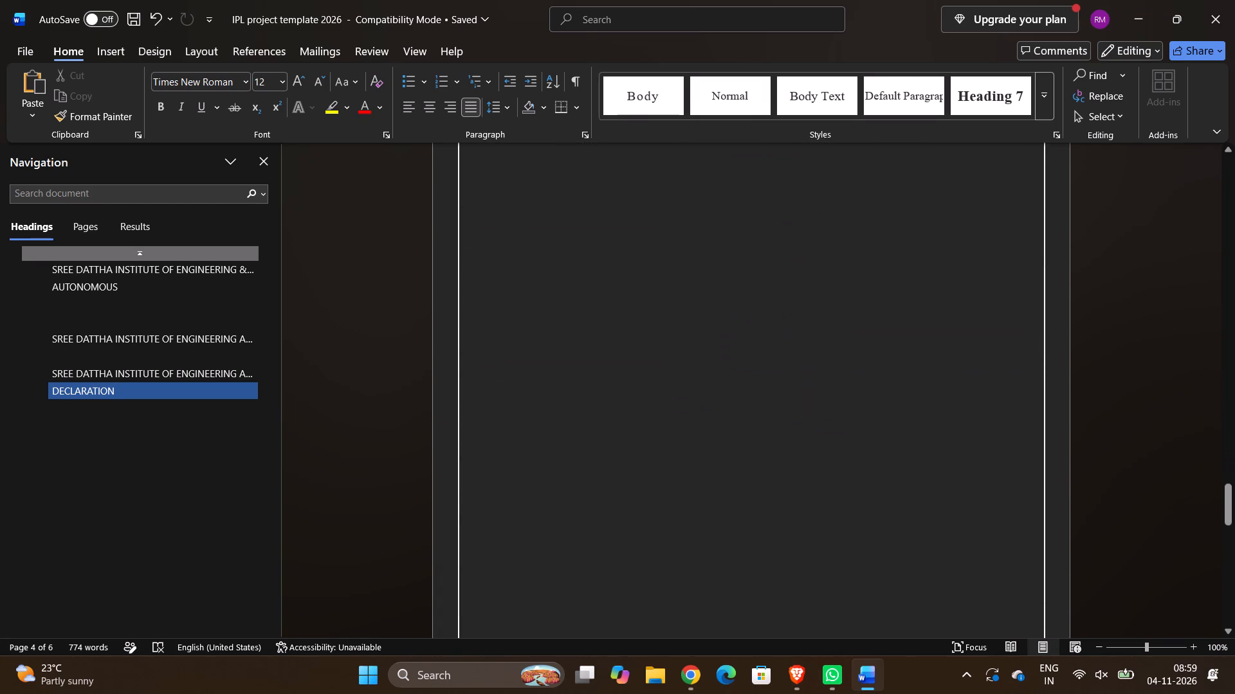
{"action": "scroll", "coordinate": [600, 386], "scroll_direction": "down", "scroll_amount": 4}
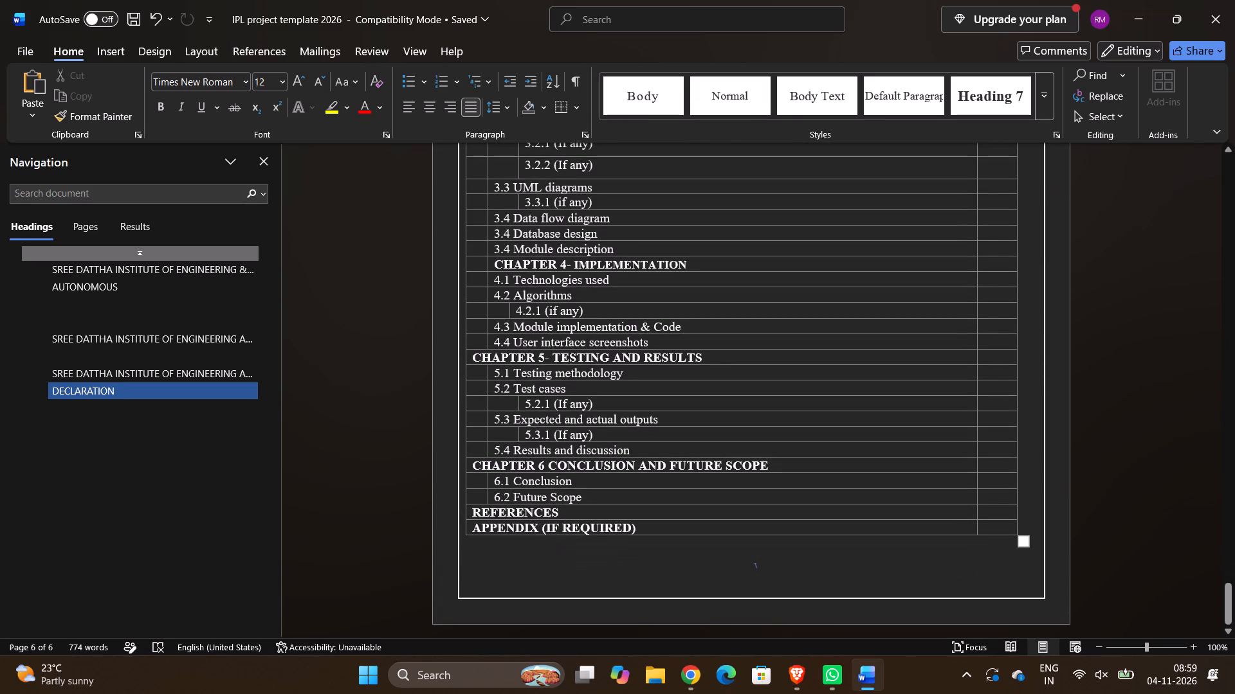
{"action": "scroll", "coordinate": [600, 386], "scroll_direction": "down", "scroll_amount": 1}
{"action": "scroll", "coordinate": [697, 486], "scroll_direction": "down", "scroll_amount": 2}
{"action": "scroll", "coordinate": [976, 542], "scroll_direction": "down", "scroll_amount": 3}
{"action": "scroll", "coordinate": [1177, 494], "scroll_direction": "down", "scroll_amount": 8}
{"action": "scroll", "coordinate": [1177, 494], "scroll_direction": "up", "scroll_amount": 10}
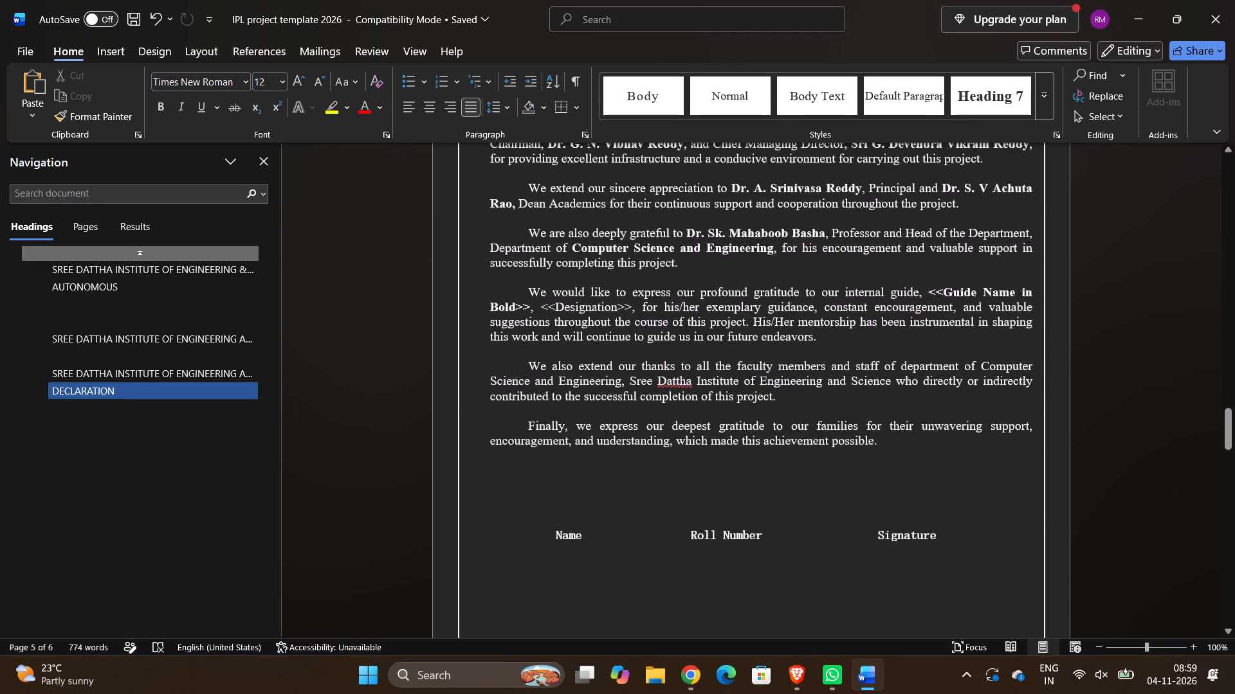
{"action": "scroll", "coordinate": [1177, 494], "scroll_direction": "up", "scroll_amount": 16}
{"action": "scroll", "coordinate": [1177, 494], "scroll_direction": "down", "scroll_amount": 19}
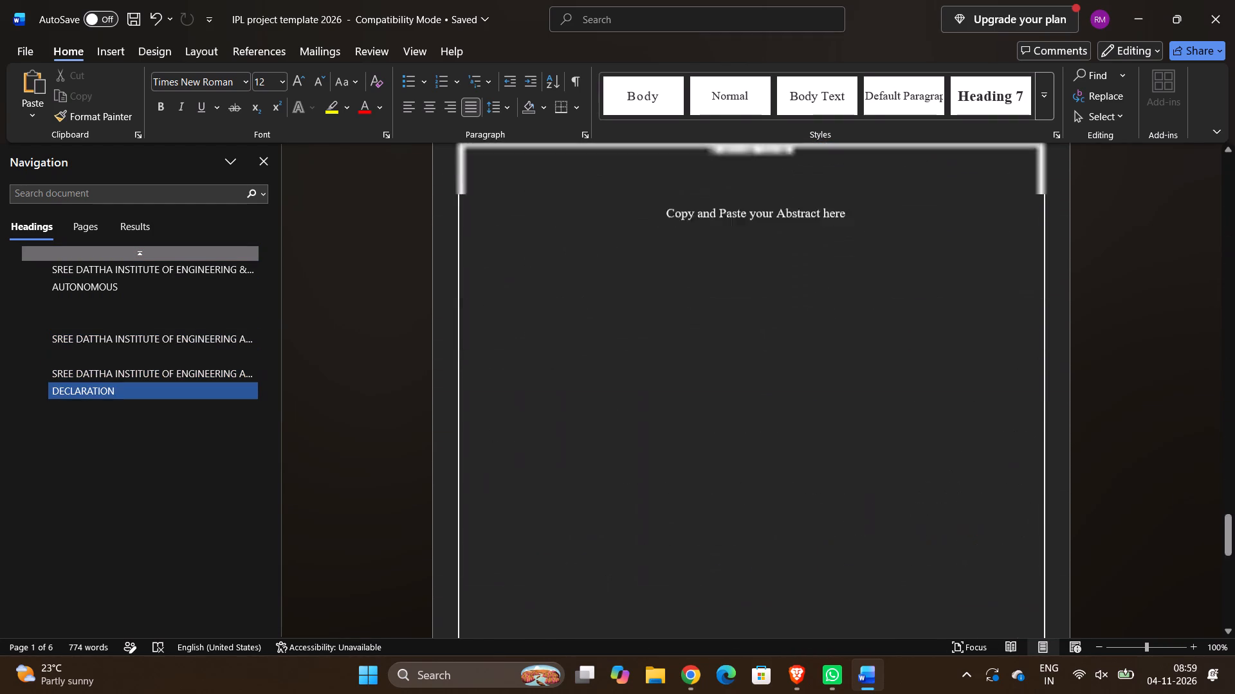
{"action": "scroll", "coordinate": [1177, 494], "scroll_direction": "down", "scroll_amount": 8}
{"action": "scroll", "coordinate": [1177, 494], "scroll_direction": "up", "scroll_amount": 15}
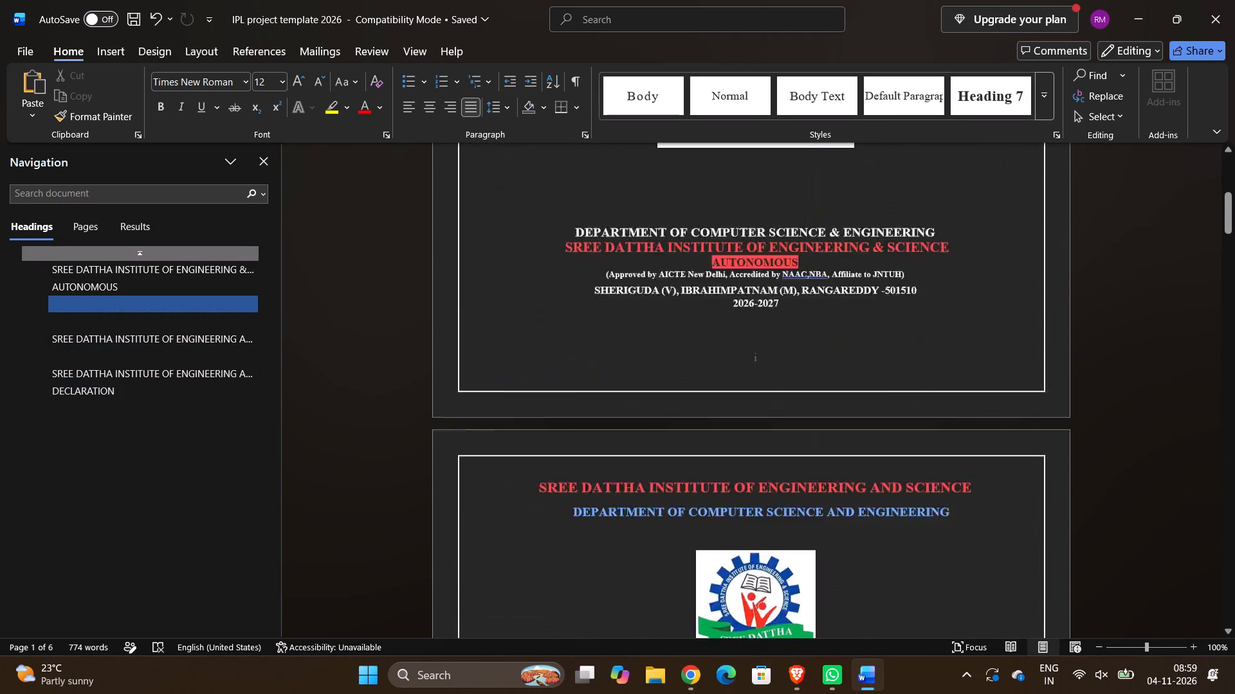
{"action": "scroll", "coordinate": [1177, 494], "scroll_direction": "up", "scroll_amount": 8}
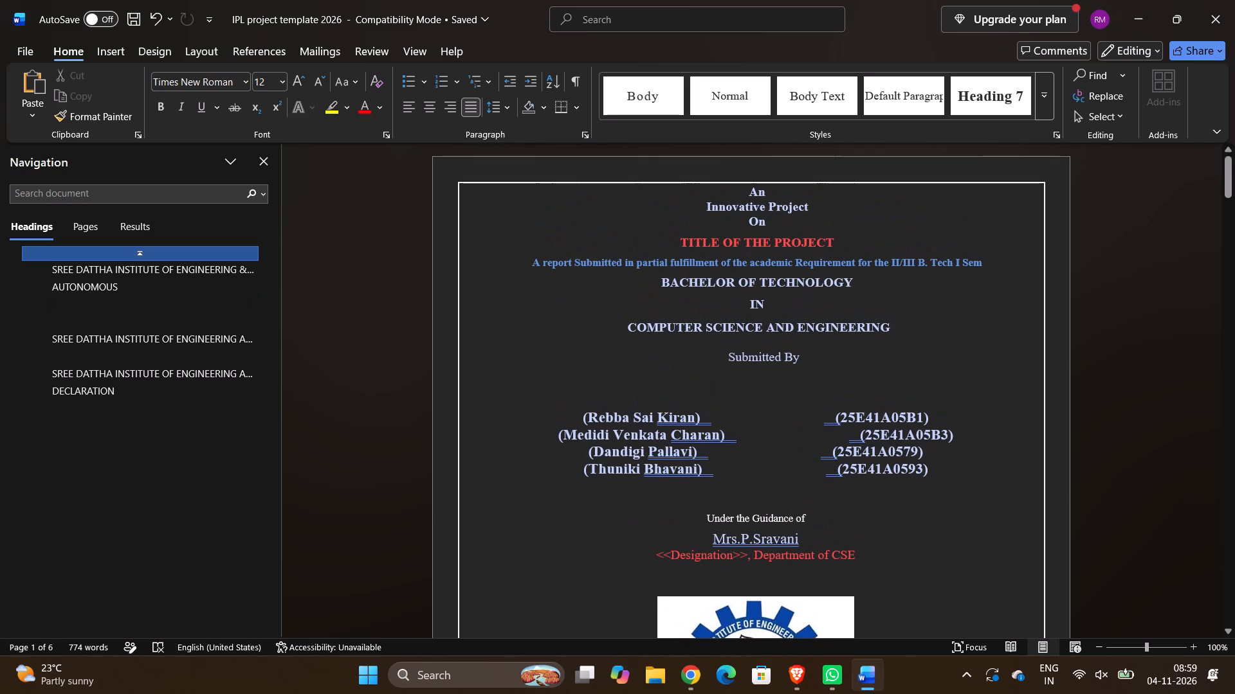
Look through the declaration, acknowledgement, abstract and table of contents pages again to check which parts still need filling in.
{"action": "scroll", "coordinate": [1177, 494], "scroll_direction": "down", "scroll_amount": 9}
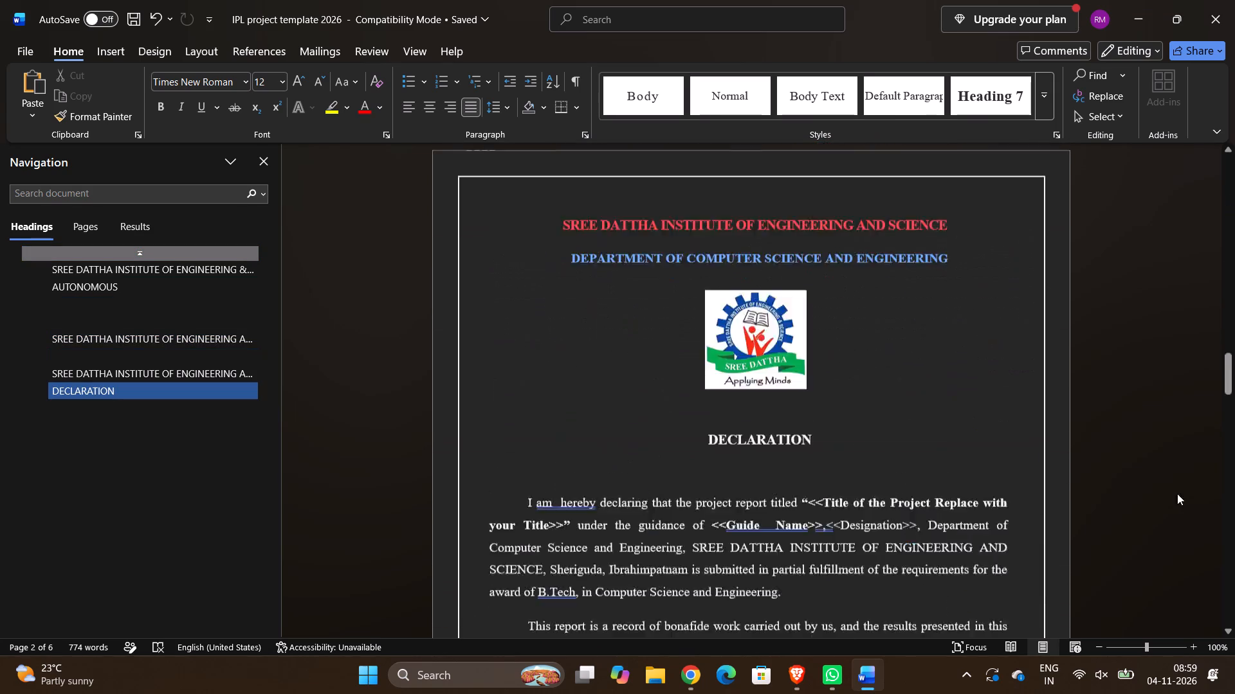
{"action": "scroll", "coordinate": [1177, 494], "scroll_direction": "down", "scroll_amount": 6}
{"action": "scroll", "coordinate": [1177, 494], "scroll_direction": "up", "scroll_amount": 3}
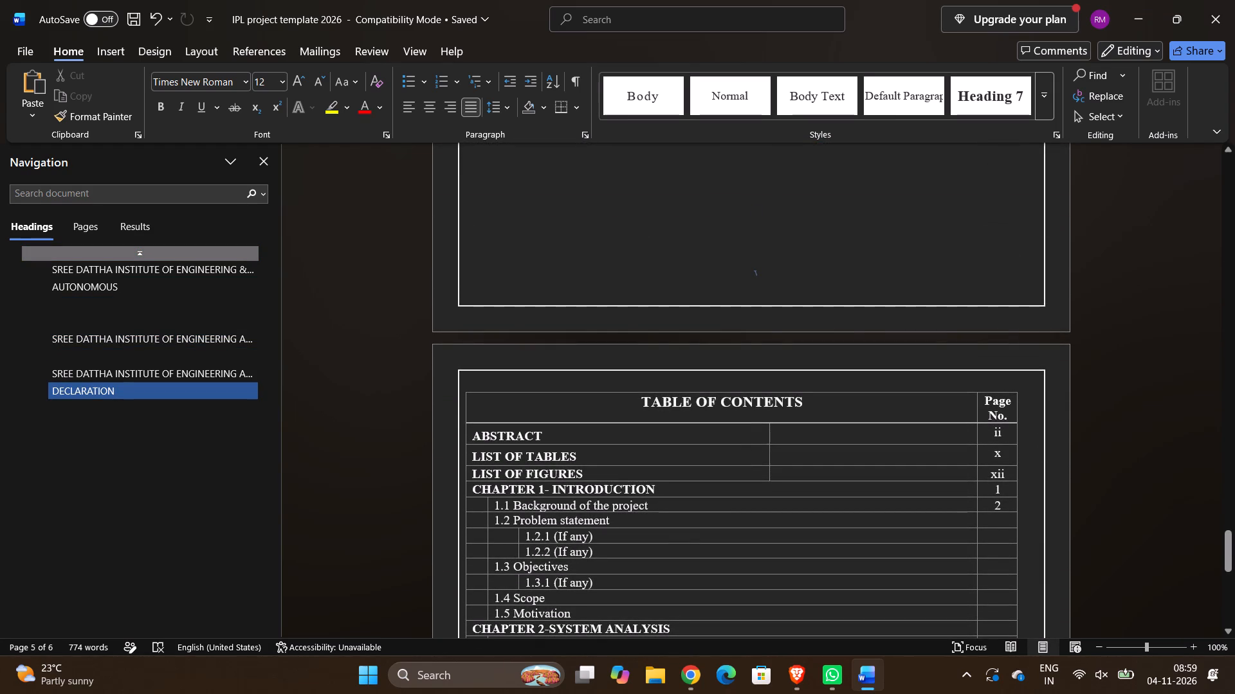
{"action": "scroll", "coordinate": [1177, 494], "scroll_direction": "up", "scroll_amount": 4}
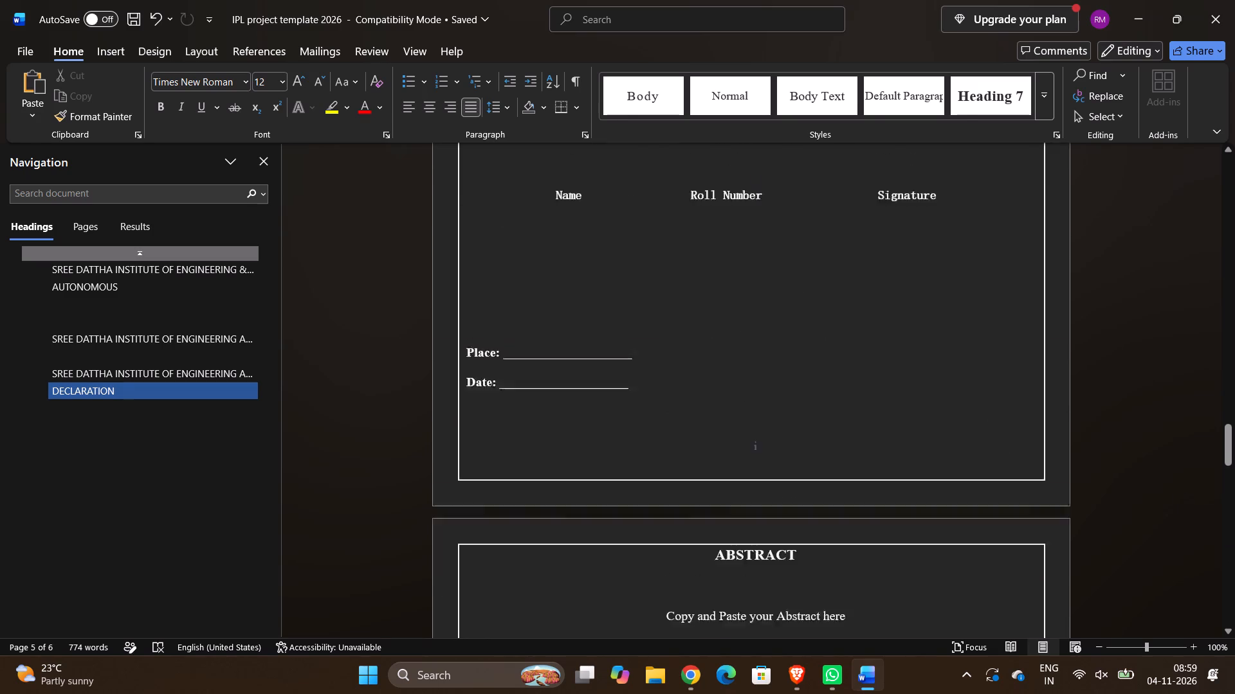
{"action": "scroll", "coordinate": [1177, 494], "scroll_direction": "up", "scroll_amount": 1}
{"action": "scroll", "coordinate": [1177, 494], "scroll_direction": "down", "scroll_amount": 7}
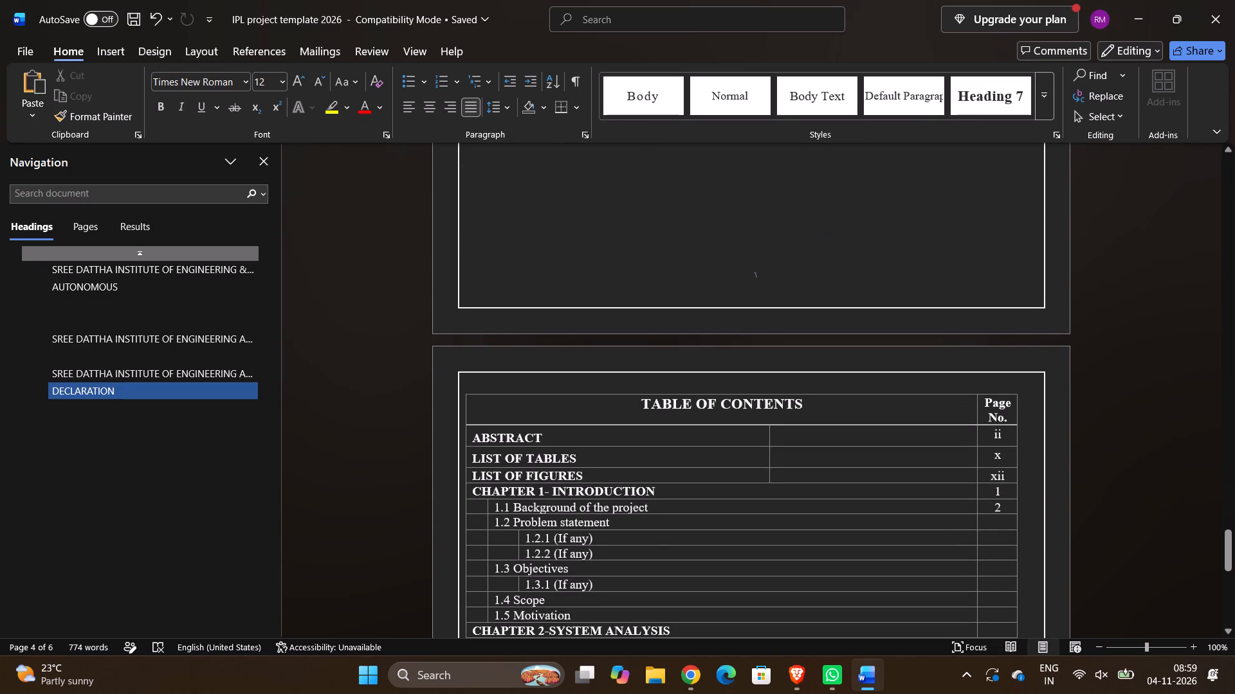
{"action": "scroll", "coordinate": [626, 492], "scroll_direction": "down", "scroll_amount": 1}
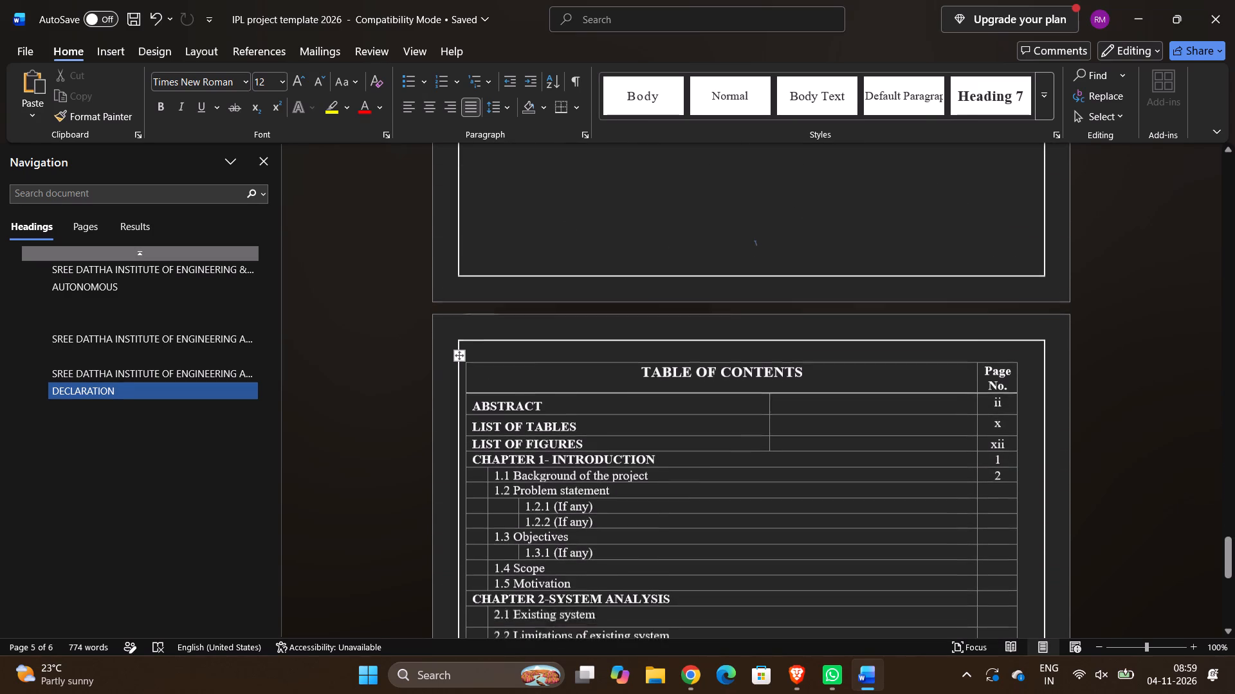
{"action": "scroll", "coordinate": [626, 492], "scroll_direction": "down", "scroll_amount": 3}
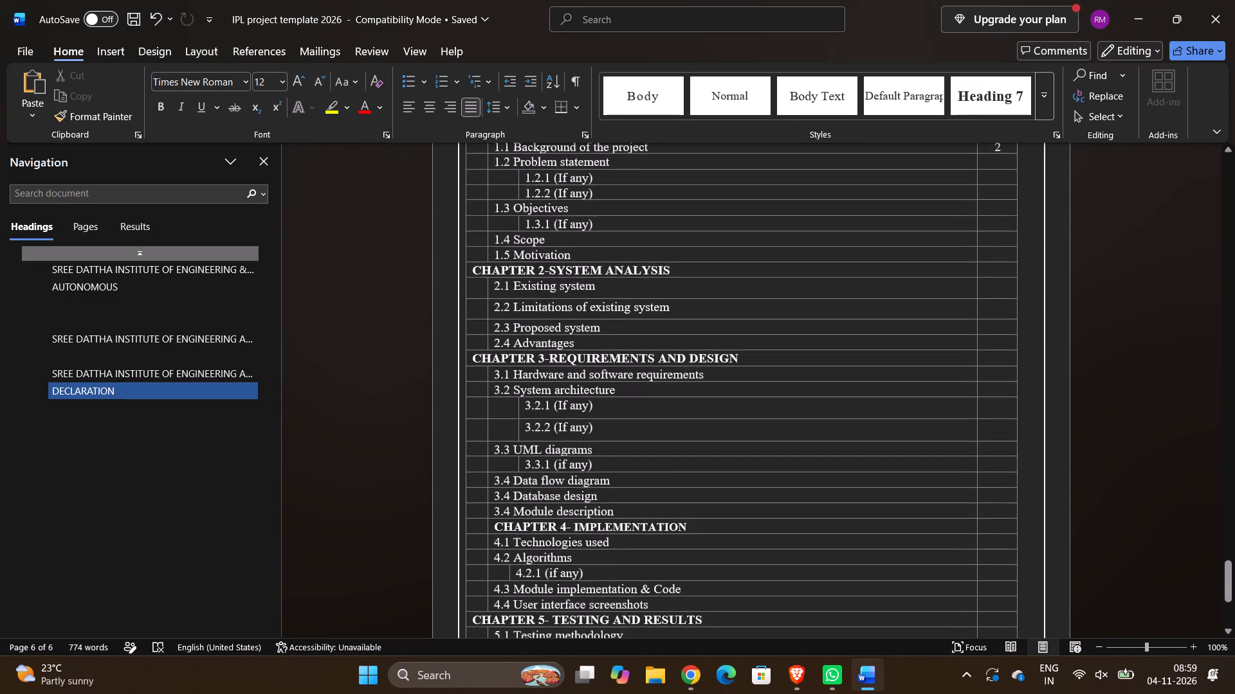
{"action": "scroll", "coordinate": [626, 492], "scroll_direction": "down", "scroll_amount": 2}
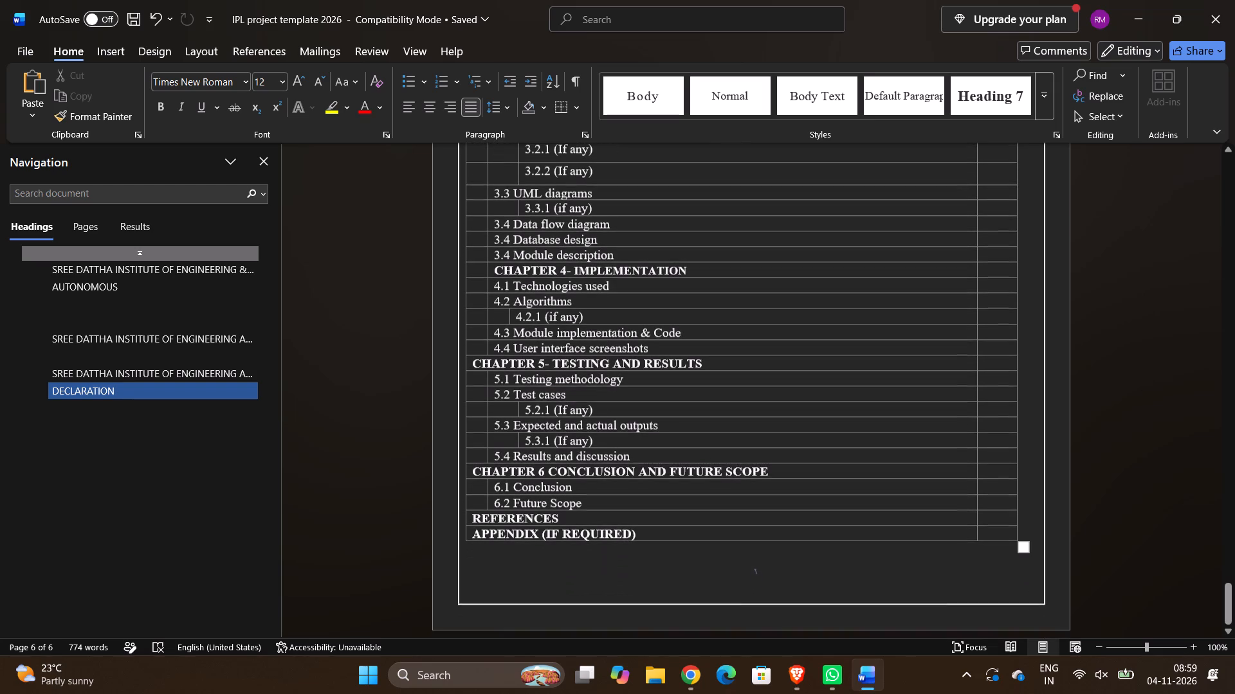
{"action": "scroll", "coordinate": [626, 492], "scroll_direction": "up", "scroll_amount": 8}
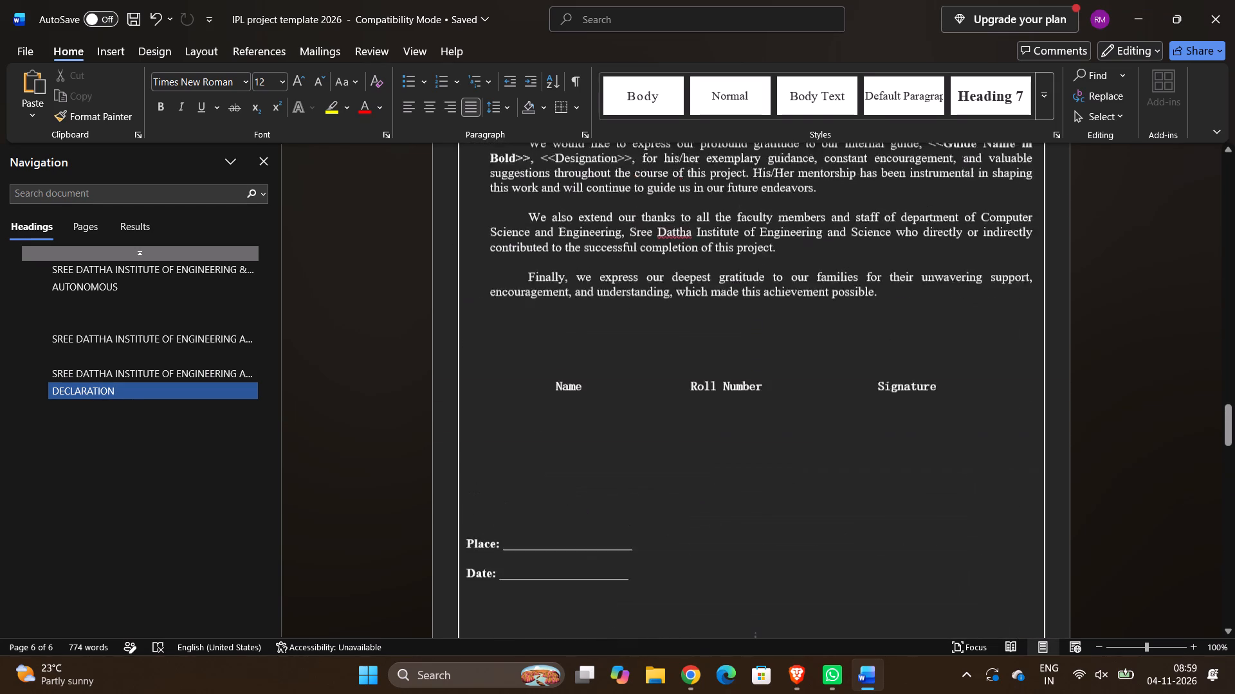
{"action": "scroll", "coordinate": [626, 492], "scroll_direction": "up", "scroll_amount": 4}
{"action": "scroll", "coordinate": [626, 492], "scroll_direction": "down", "scroll_amount": 5}
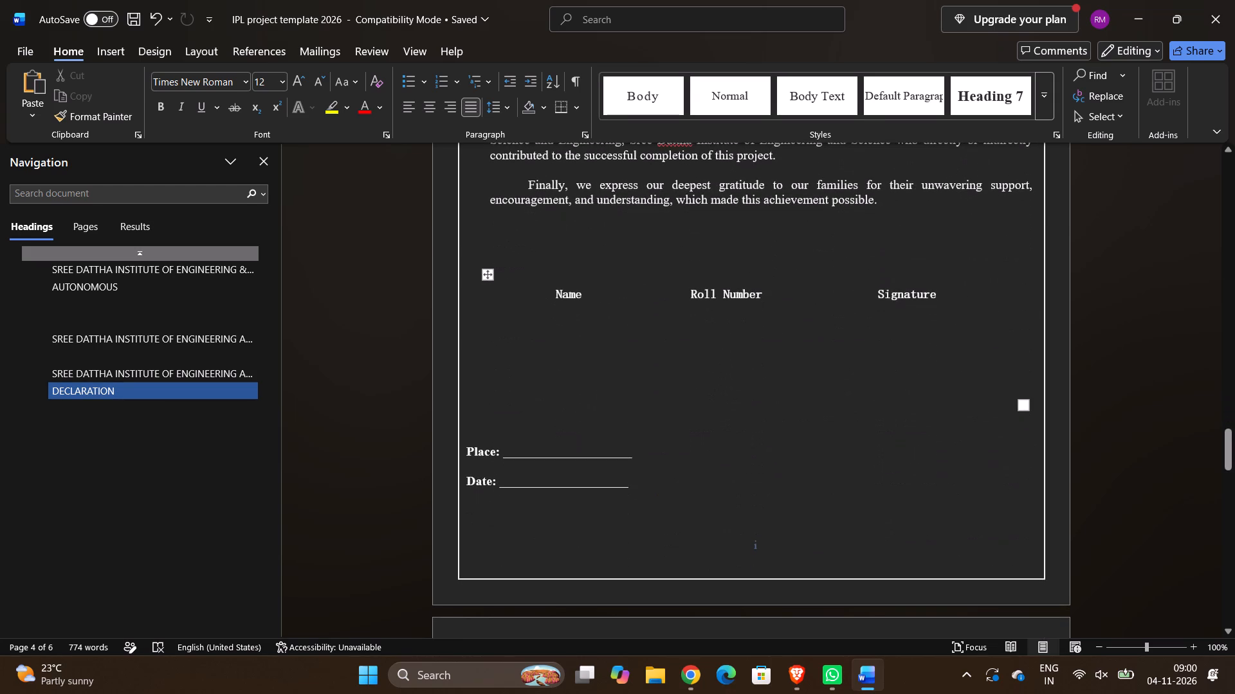
{"action": "scroll", "coordinate": [605, 408], "scroll_direction": "up", "scroll_amount": 1}
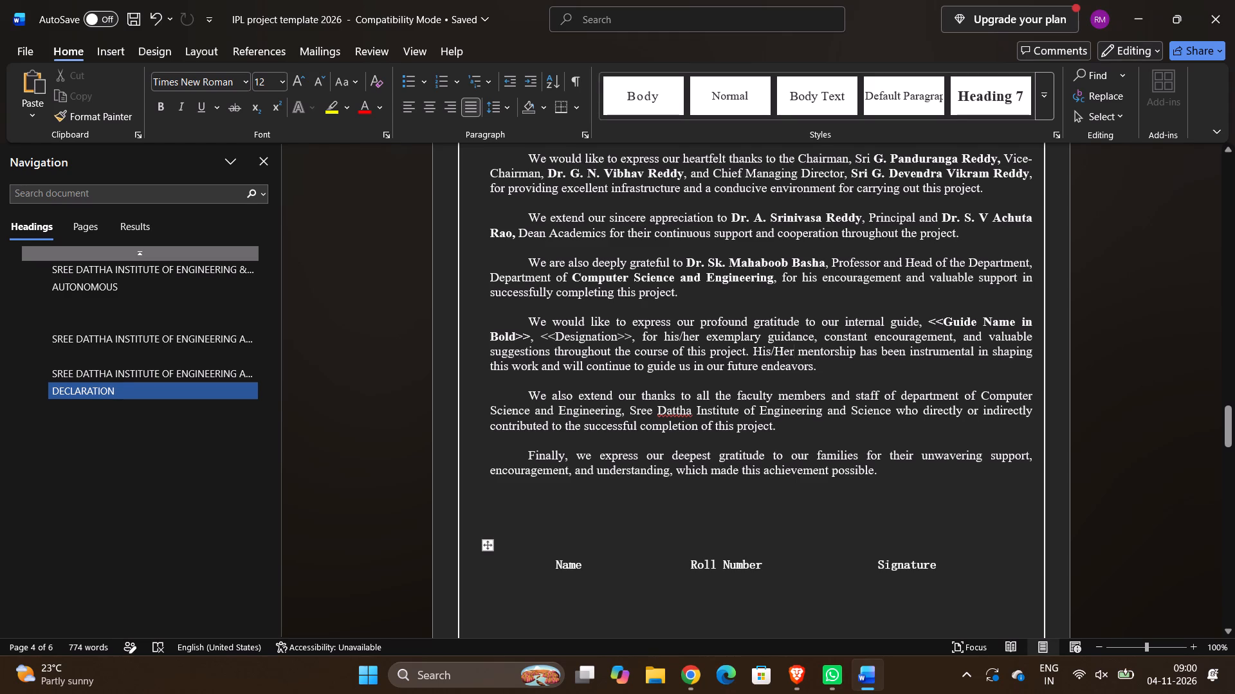
{"action": "left_click_drag", "start_coordinate": [1015, 321], "coordinate": [929, 324]}
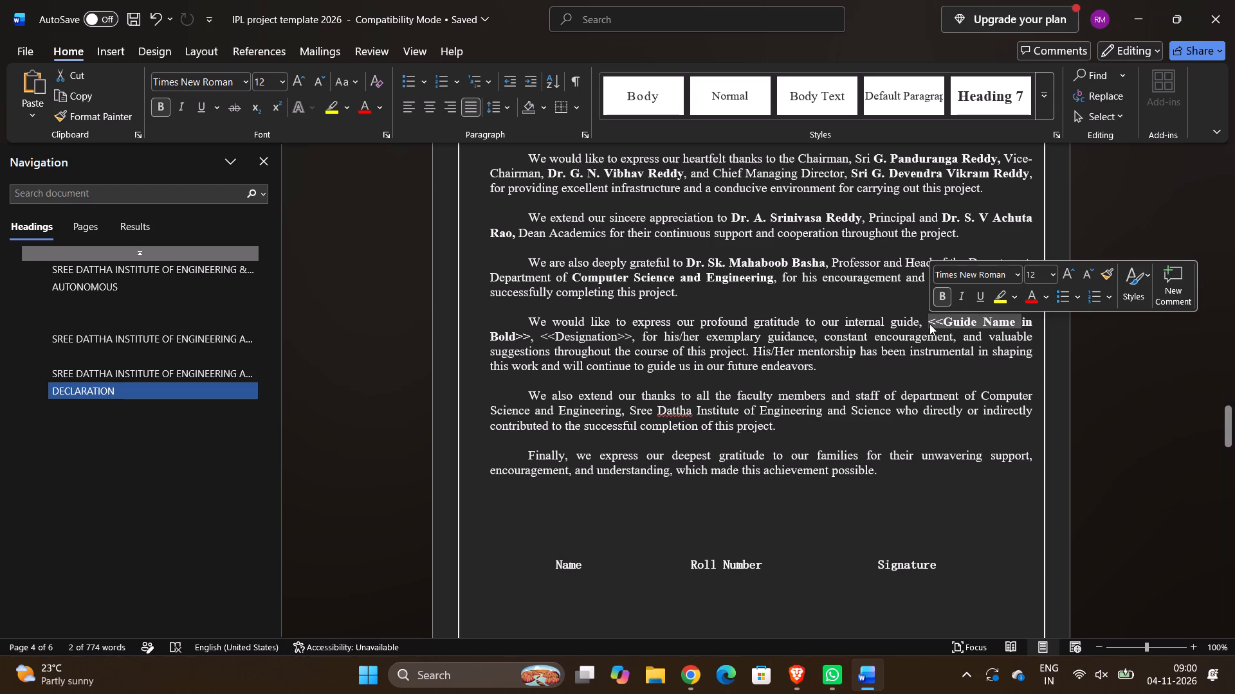
{"action": "key", "text": "BackSpace"}
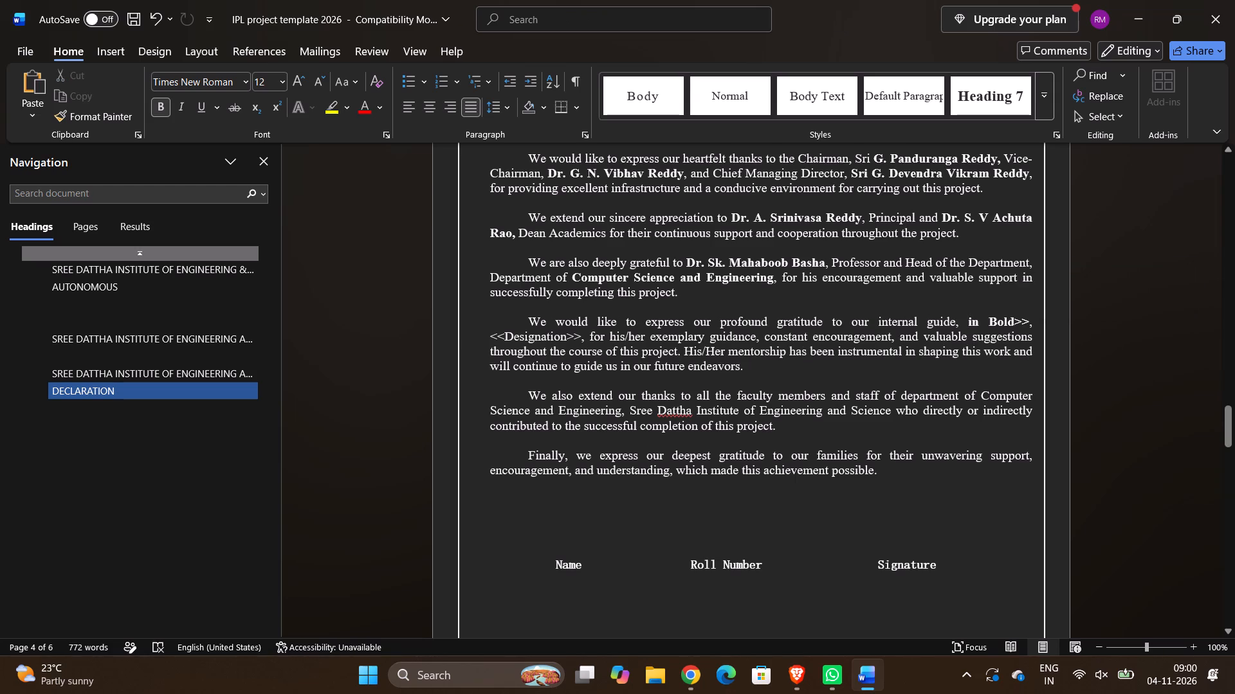
{"action": "left_click", "coordinate": [1030, 321]}
{"action": "key", "text": "BackSpace"}
{"action": "key", "text": "BackSpace"}
{"action": "key", "text": "BackSpace"}
{"action": "key", "text": "BackSpace"}
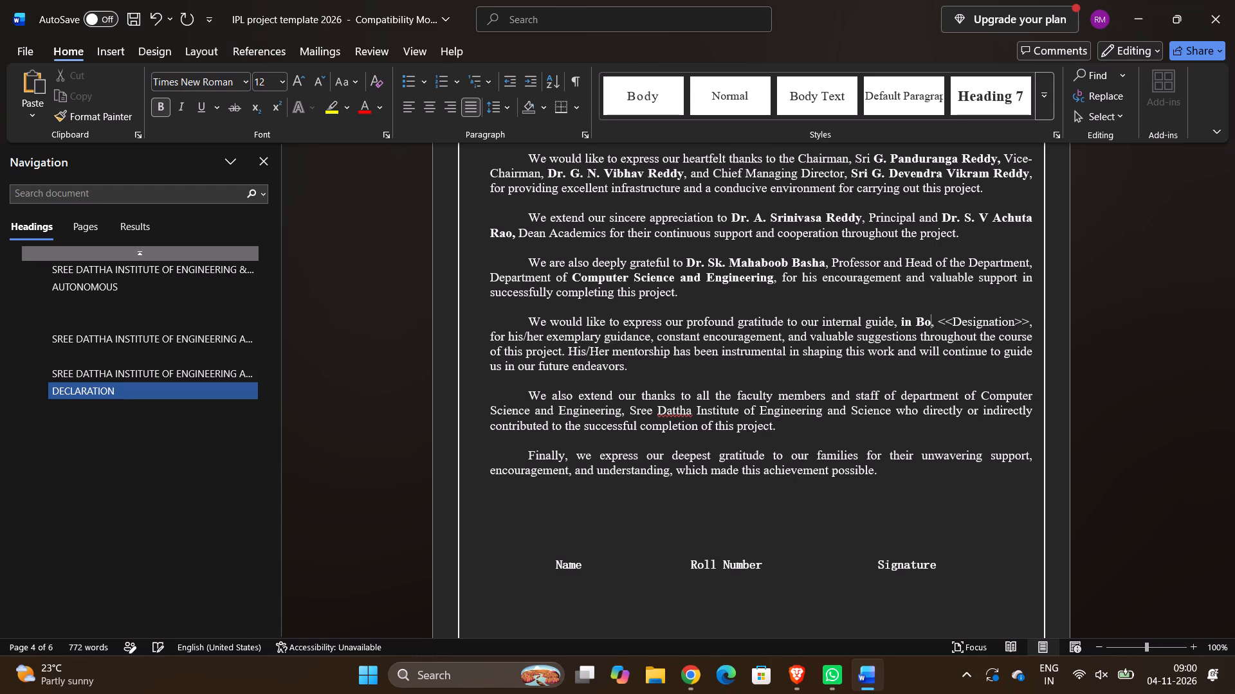
{"action": "key", "text": "BackSpace"}
{"action": "key", "text": "BackSpace"}
{"action": "key", "text": "BackSpace"}
{"action": "key", "text": "BackSpace"}
{"action": "key", "text": "BackSpace"}
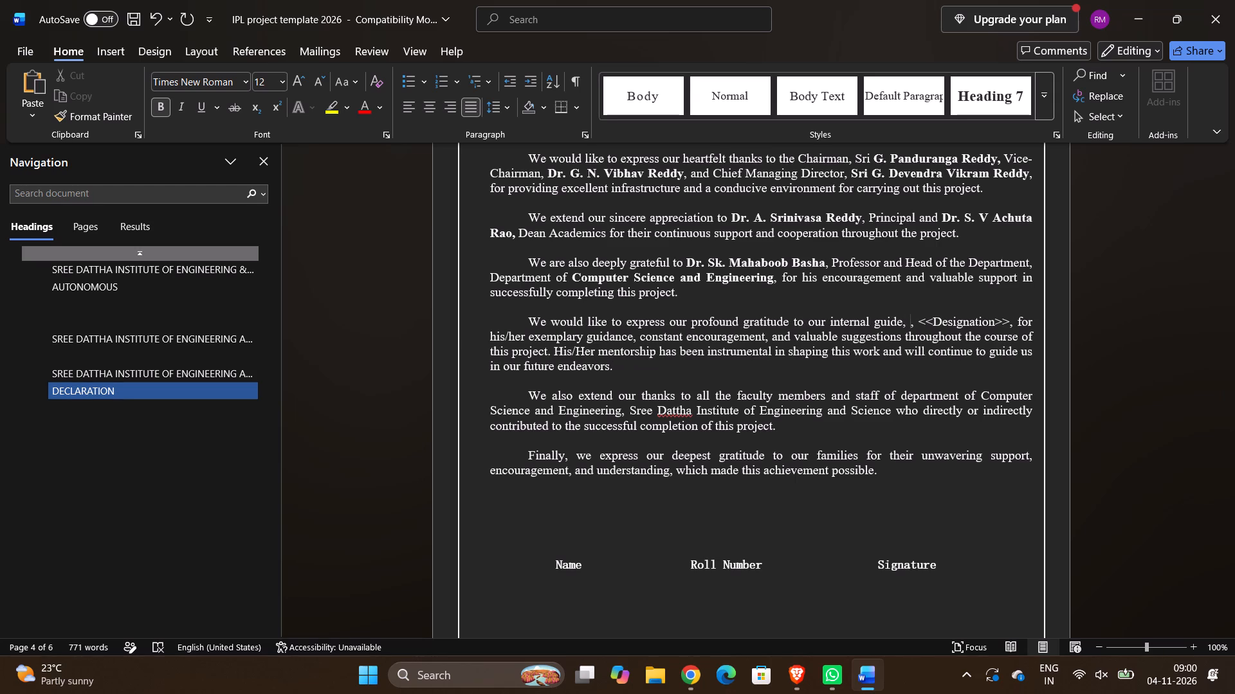
{"action": "key", "text": "ctrl+v"}
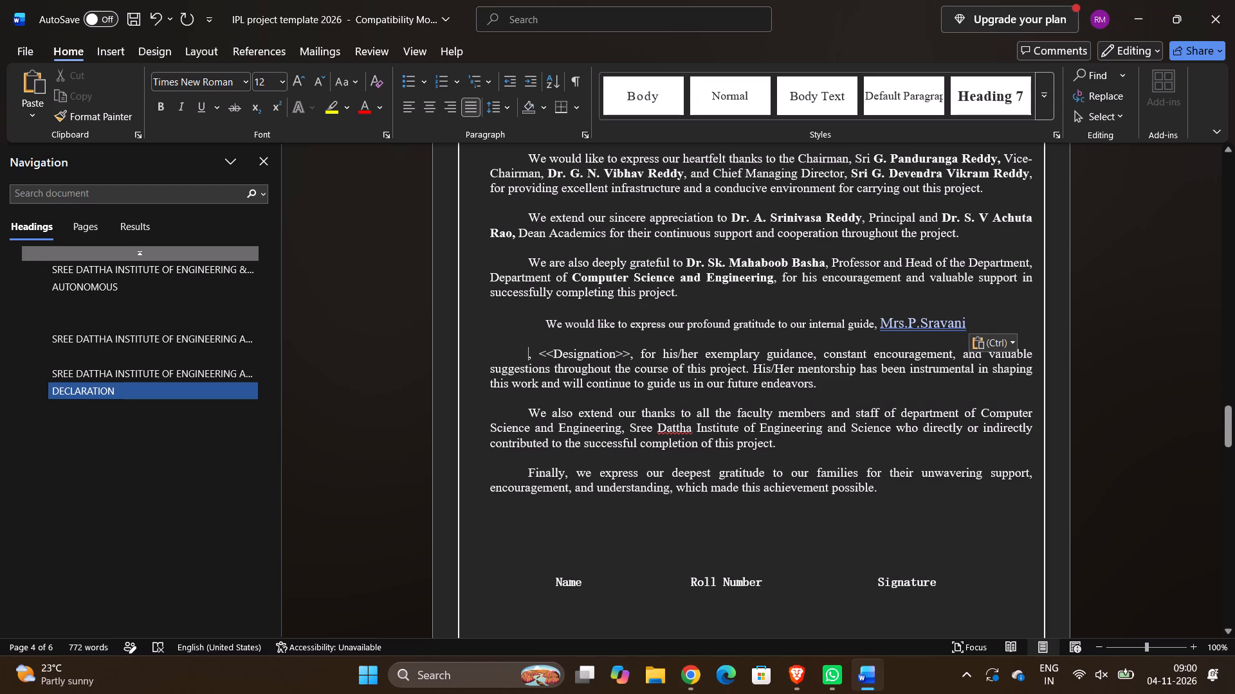
Make the pasted guide name in the acknowledgement bold.
{"action": "left_click_drag", "start_coordinate": [966, 323], "coordinate": [885, 321]}
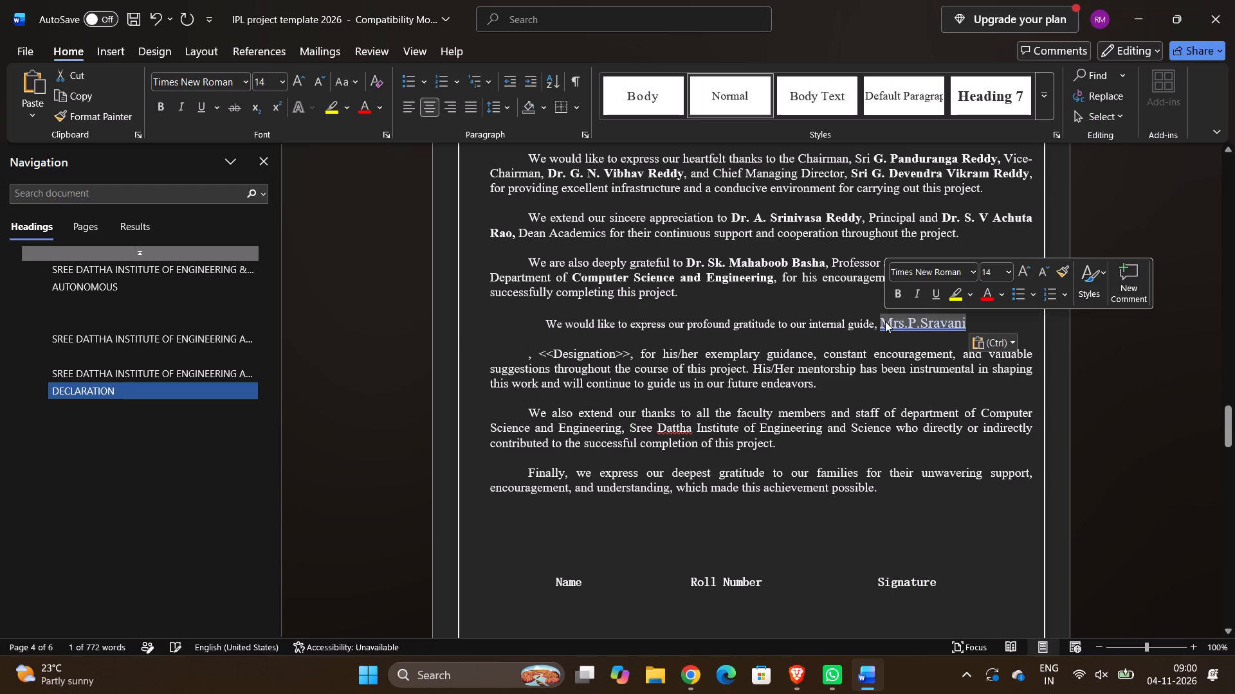
{"action": "left_click", "coordinate": [903, 287]}
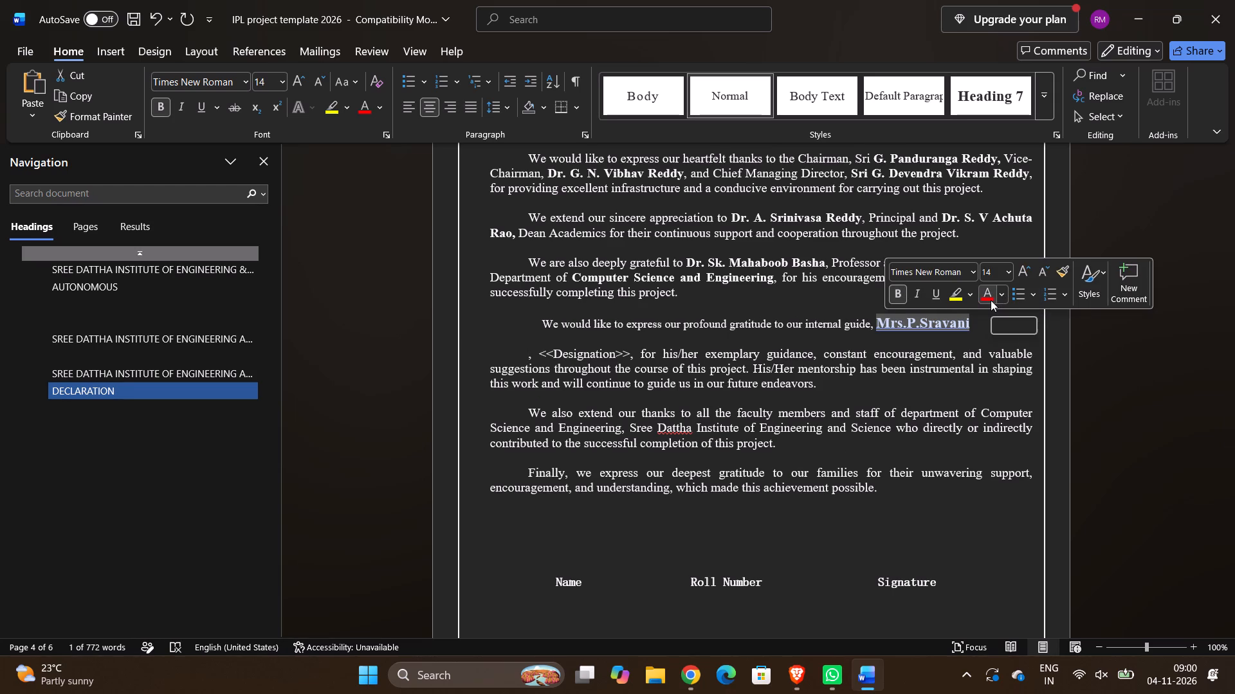
Delete the pasted guide name in the acknowledgement and retype it in bold with its "Mrs." title.
{"action": "left_click", "coordinate": [981, 328]}
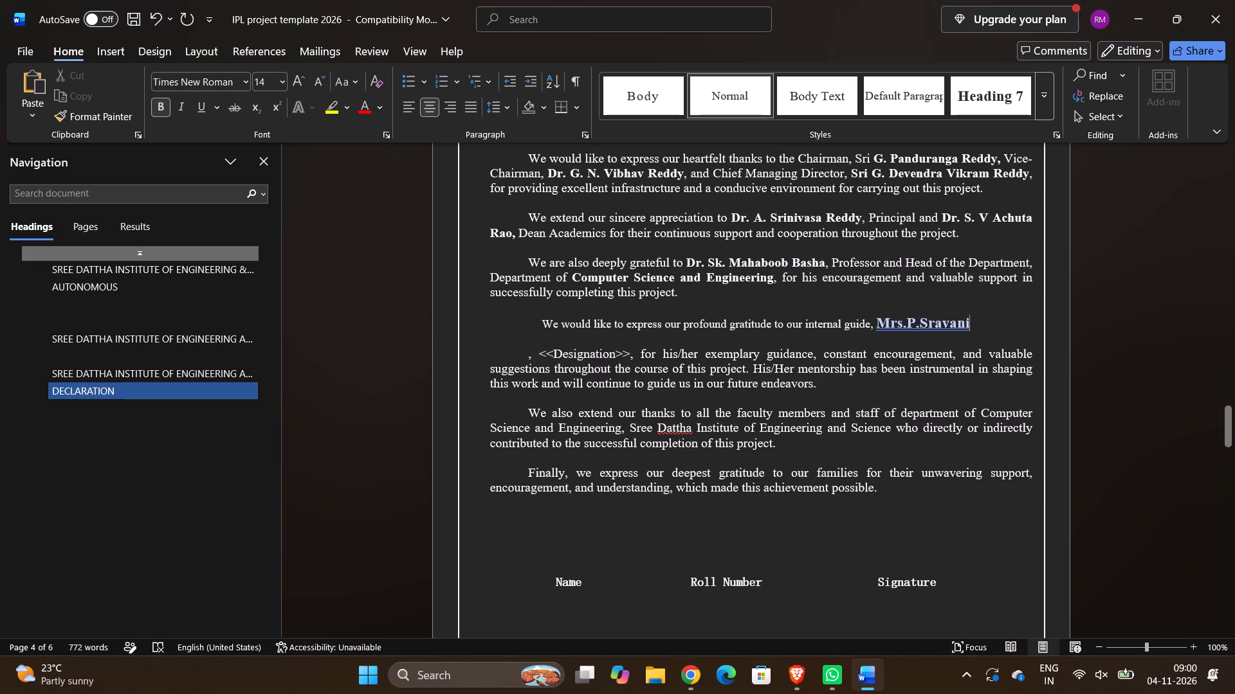
{"action": "key", "text": "BackSpace"}
{"action": "key", "text": "BackSpace"}
{"action": "key", "text": "BackSpace"}
{"action": "key", "text": "BackSpace"}
{"action": "key", "text": "BackSpace"}
{"action": "key", "text": "BackSpace"}
{"action": "key", "text": "BackSpace"}
{"action": "key", "text": "BackSpace"}
{"action": "key", "text": "BackSpace"}
{"action": "key", "text": "BackSpace"}
{"action": "key", "text": "BackSpace"}
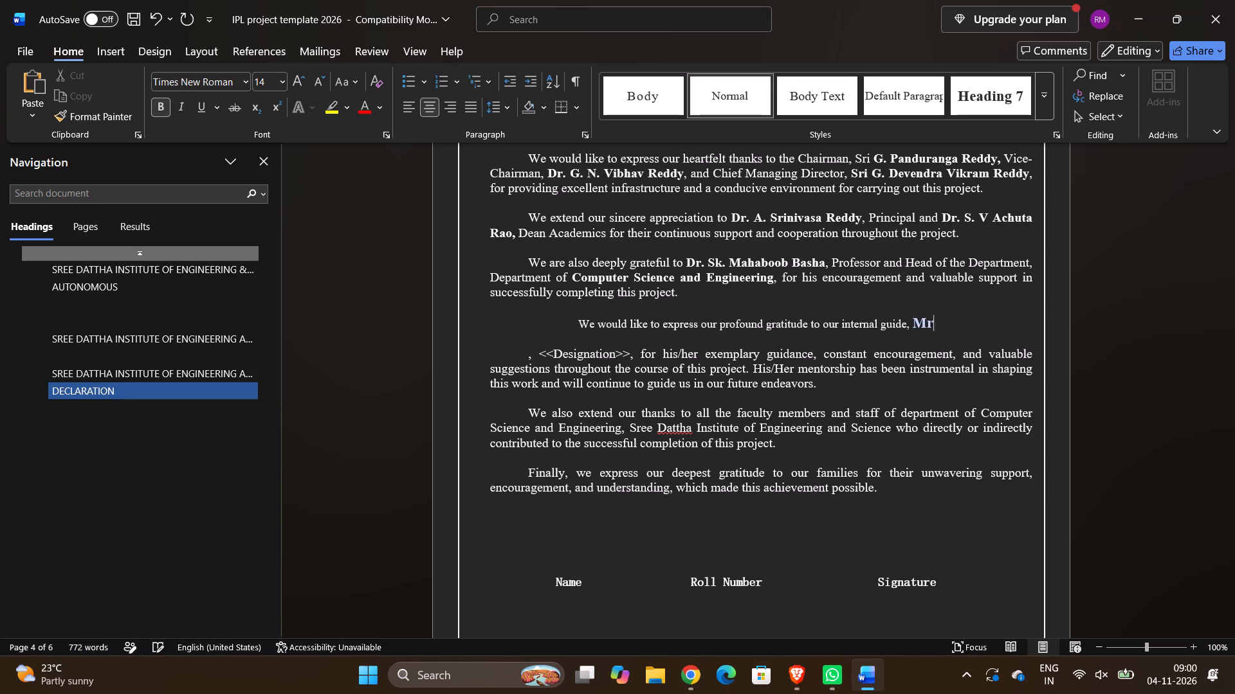
{"action": "key", "text": "BackSpace"}
{"action": "key", "text": "BackSpace"}
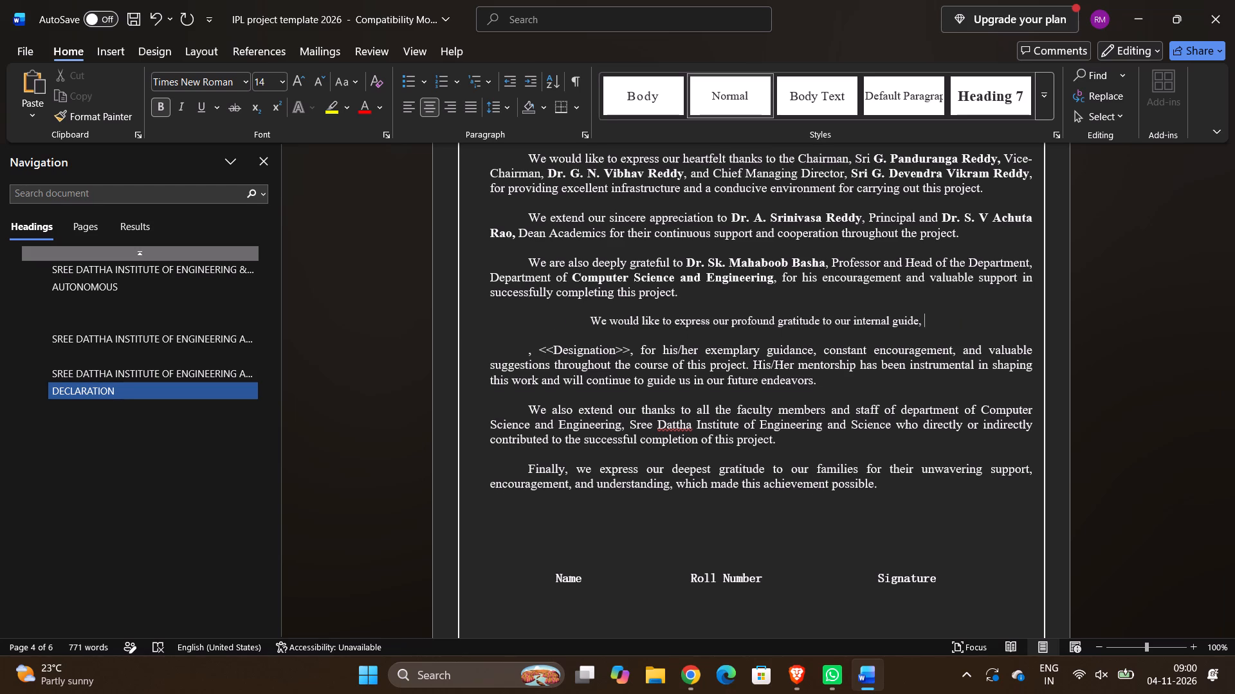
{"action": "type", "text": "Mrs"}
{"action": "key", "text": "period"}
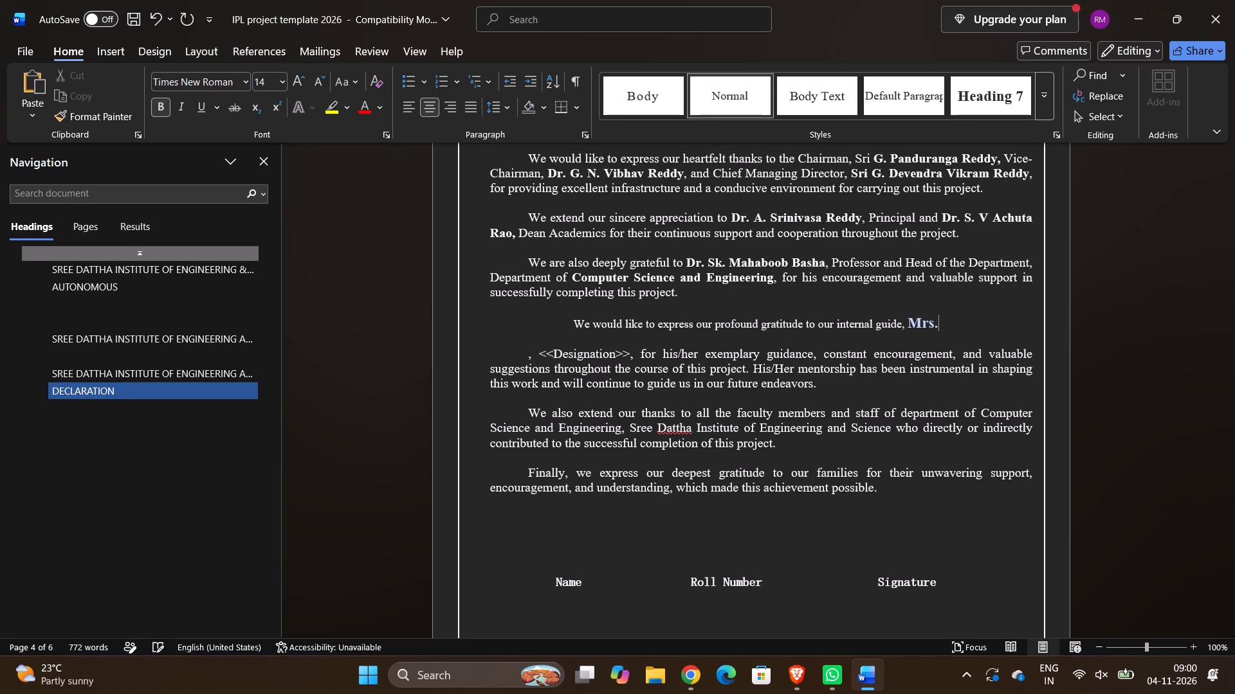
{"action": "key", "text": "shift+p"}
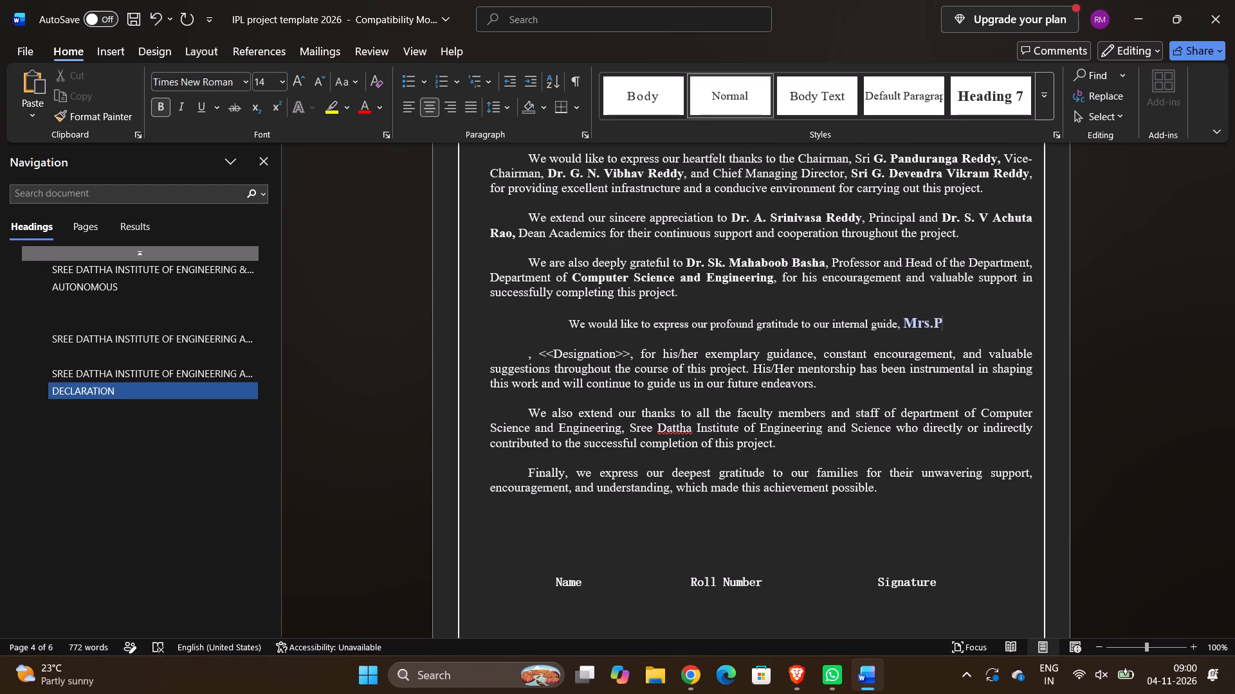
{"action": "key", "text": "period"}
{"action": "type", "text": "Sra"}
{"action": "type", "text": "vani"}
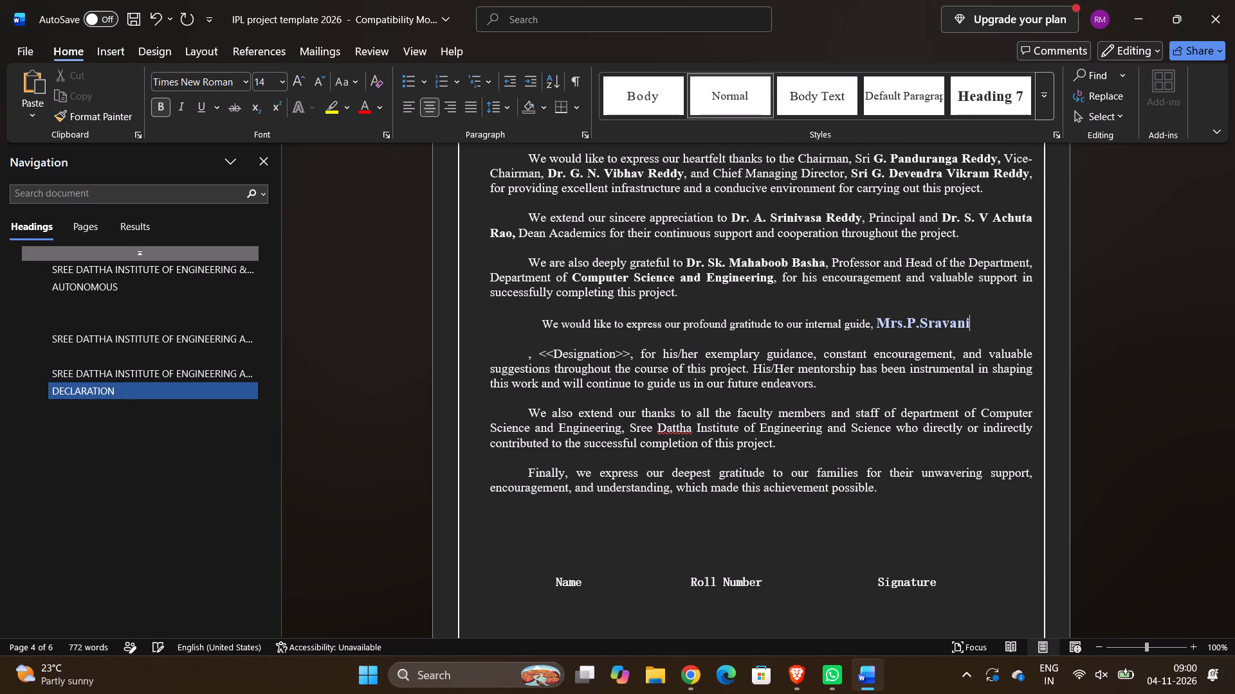
Replace the <<Designation>> placeholder in the acknowledgement's guide paragraph with "Proffesor".
{"action": "left_click", "coordinate": [627, 355]}
{"action": "key", "text": "BackSpace"}
{"action": "key", "text": "BackSpace"}
{"action": "key", "text": "BackSpace"}
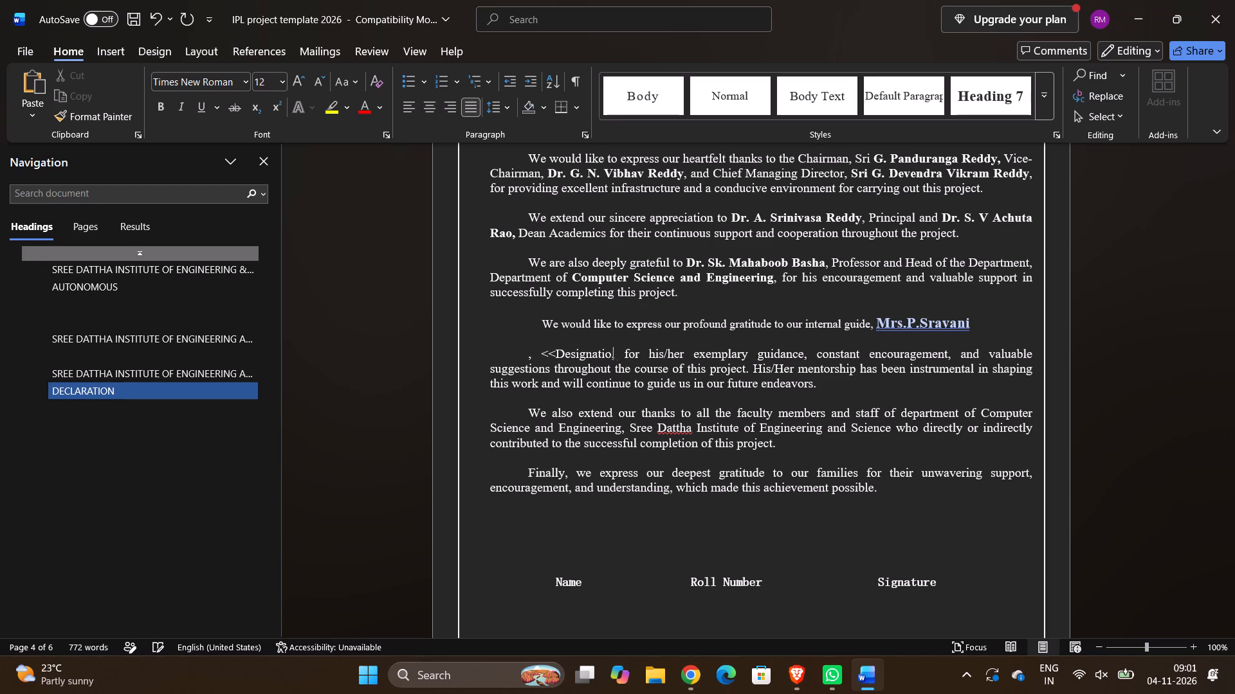
{"action": "key", "text": "BackSpace"}
{"action": "key", "text": "BackSpace"}
{"action": "key", "text": "BackSpace"}
{"action": "key", "text": "BackSpace"}
{"action": "key", "text": "BackSpace"}
{"action": "key", "text": "BackSpace"}
{"action": "key", "text": "BackSpace"}
{"action": "key", "text": "BackSpace"}
{"action": "key", "text": "BackSpace"}
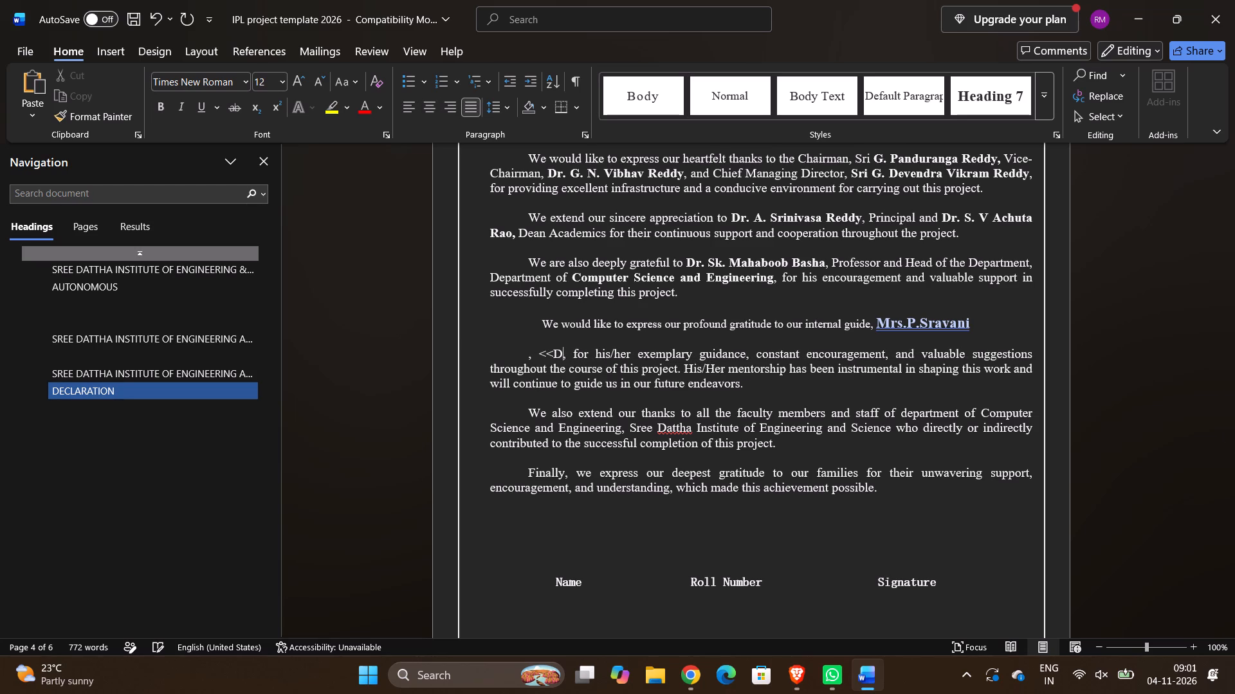
{"action": "key", "text": "BackSpace"}
{"action": "key", "text": "BackSpace"}
{"action": "key", "text": "BackSpace"}
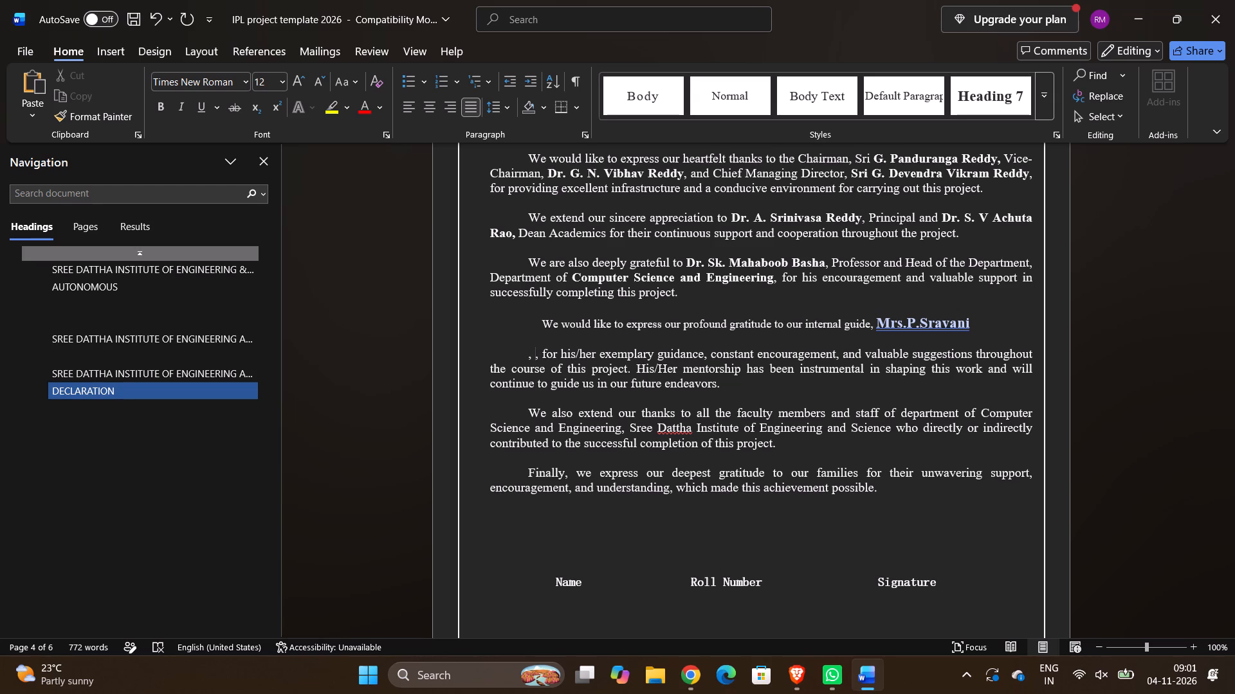
{"action": "type", "text": "Proffesi"}
{"action": "key", "text": "BackSpace"}
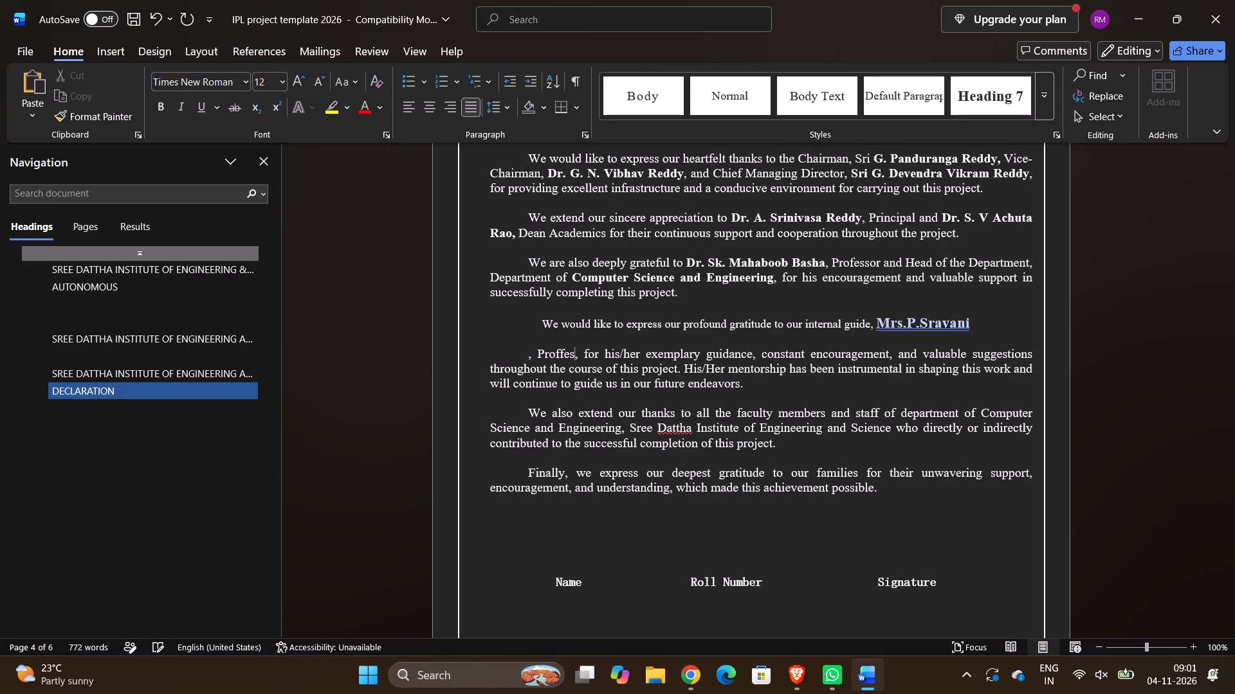
{"action": "type", "text": "or"}
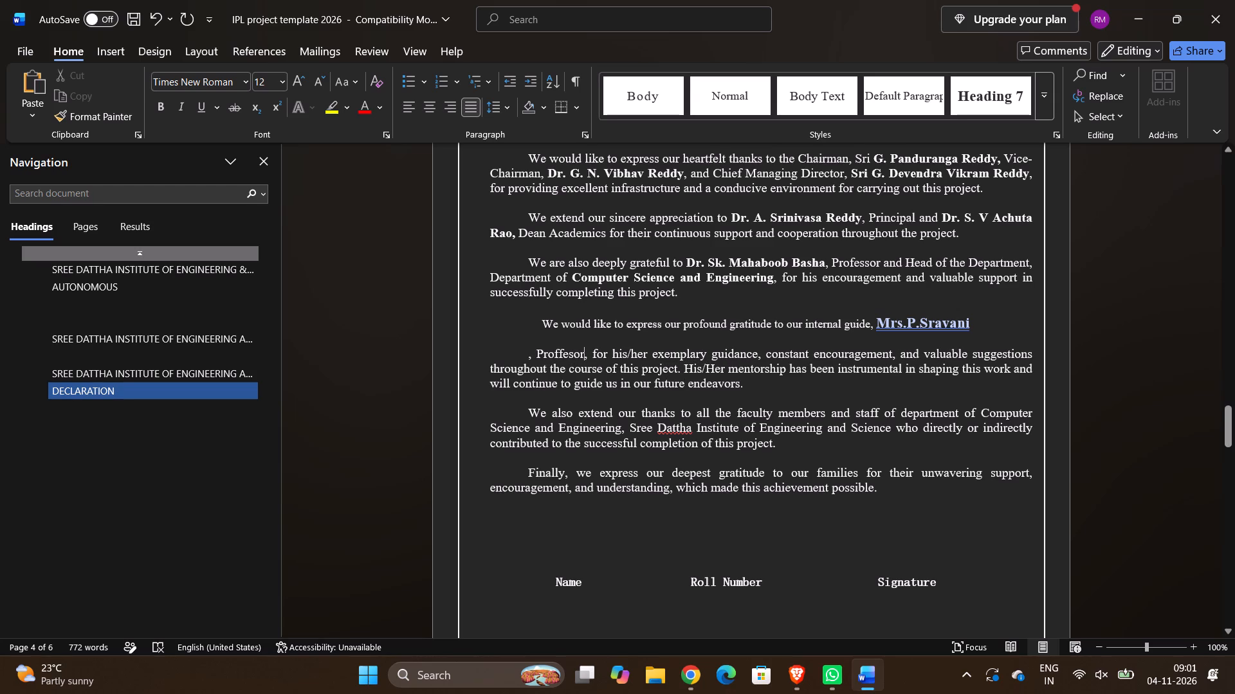
Make the guide's designation "Proffesor" in the acknowledgement bold.
{"action": "left_click_drag", "start_coordinate": [584, 360], "coordinate": [536, 355]}
{"action": "left_click", "coordinate": [550, 322]}
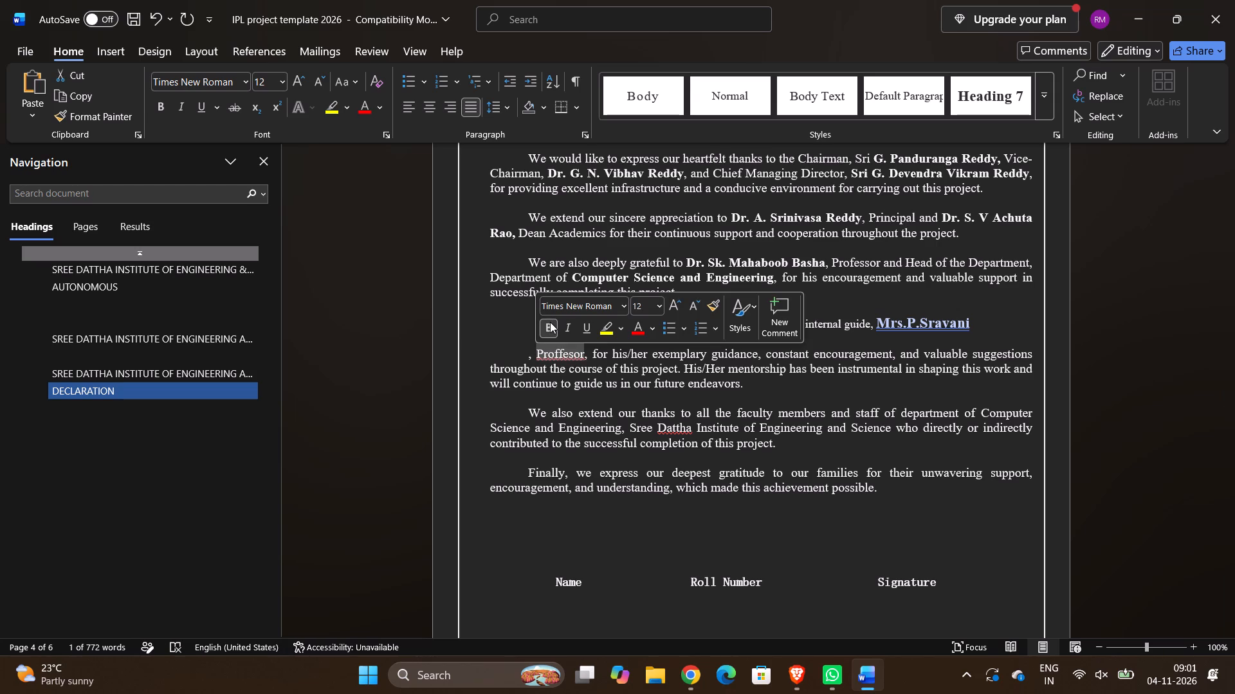
{"action": "left_click", "coordinate": [782, 393]}
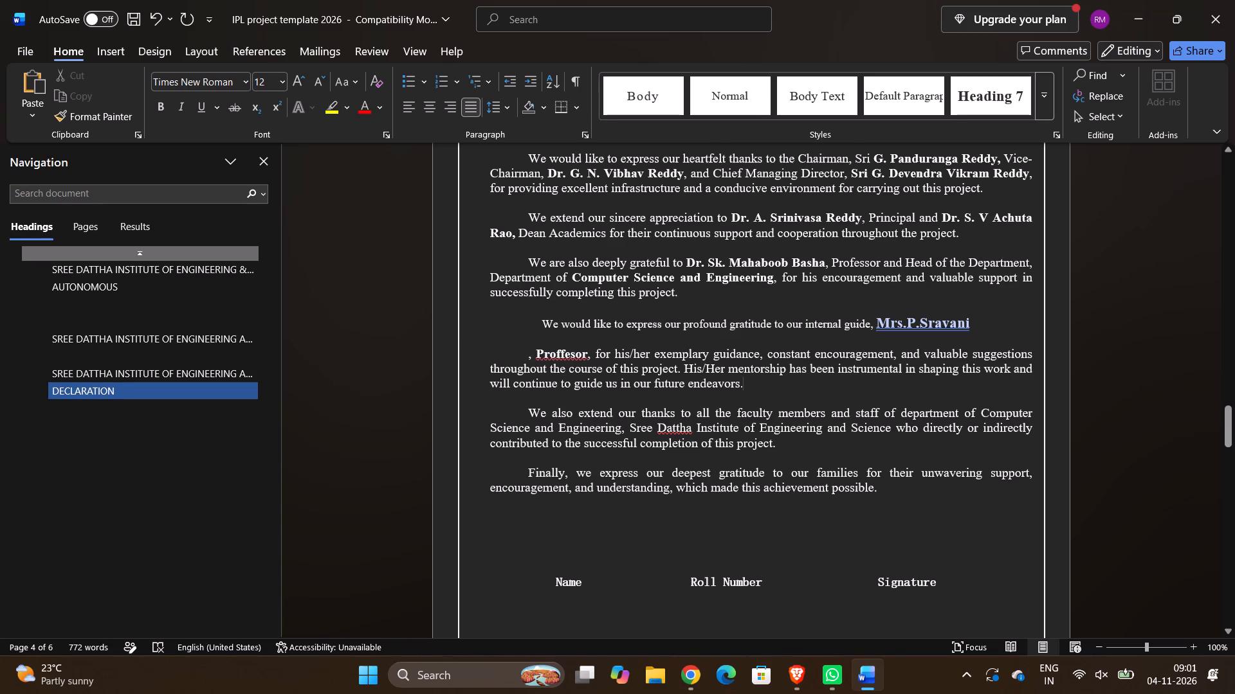
Ignore all spelling flags on "Proffesor" and "Dattha" in the acknowledgement.
{"action": "right_click", "coordinate": [556, 355]}
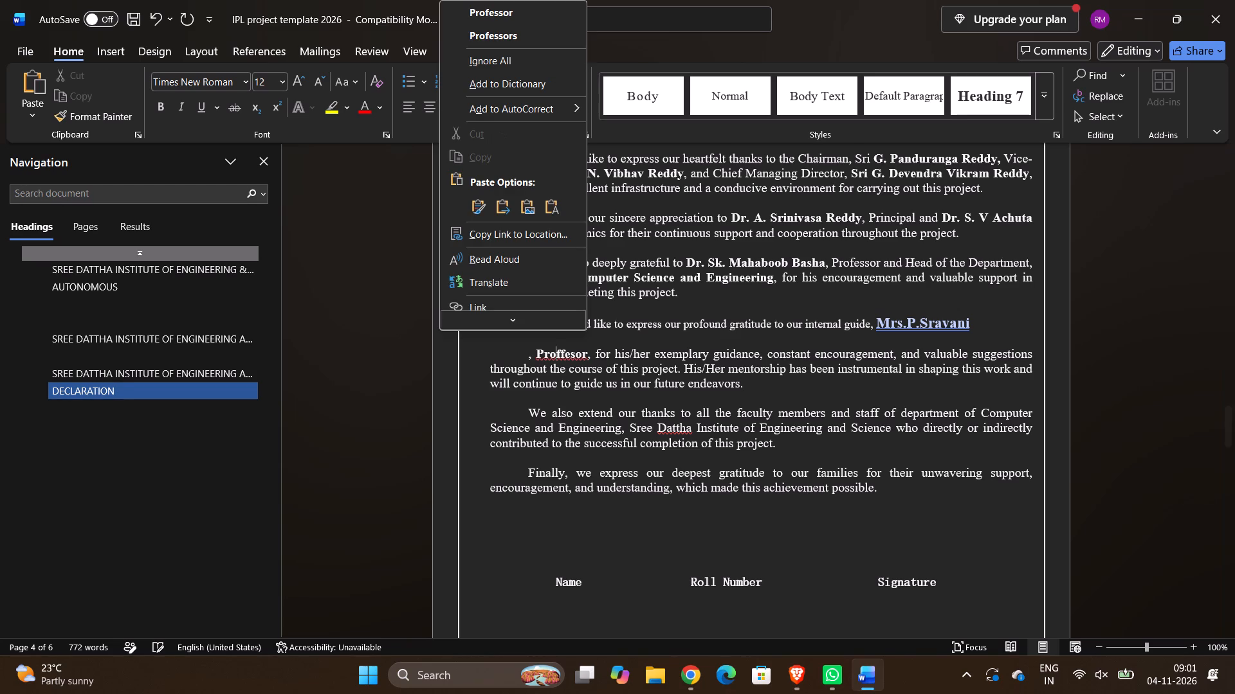
{"action": "left_click", "coordinate": [526, 58]}
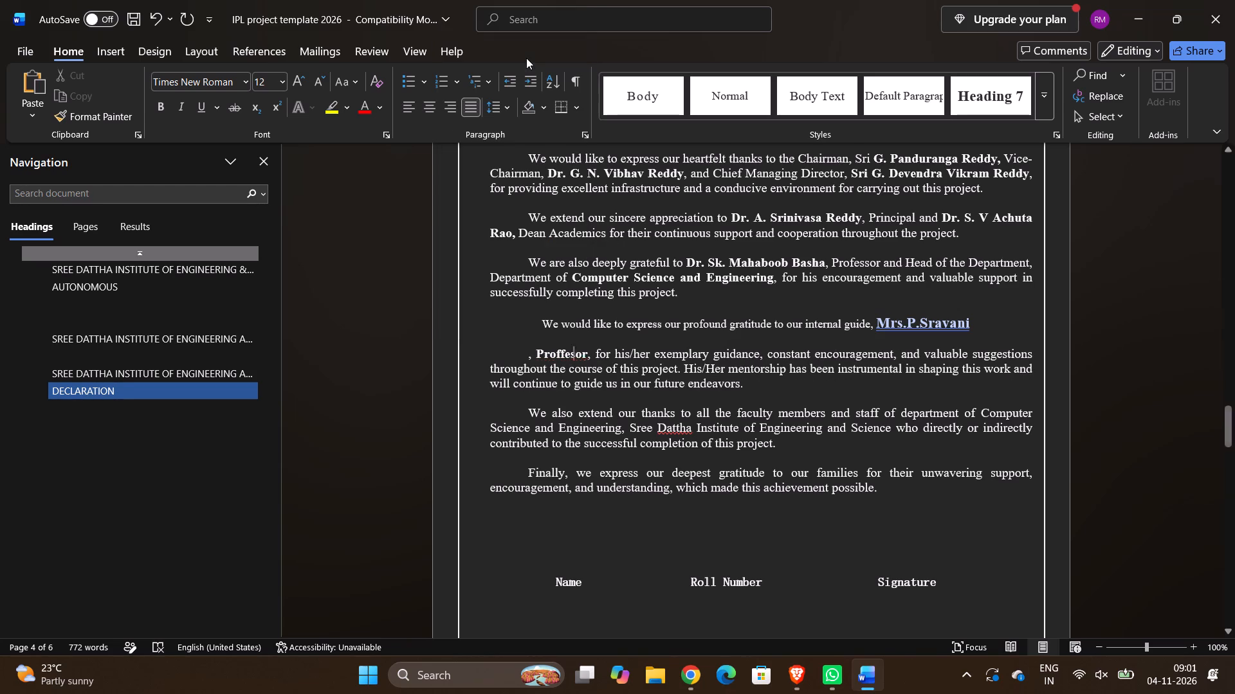
{"action": "right_click", "coordinate": [679, 429]}
{"action": "left_click", "coordinate": [643, 136]}
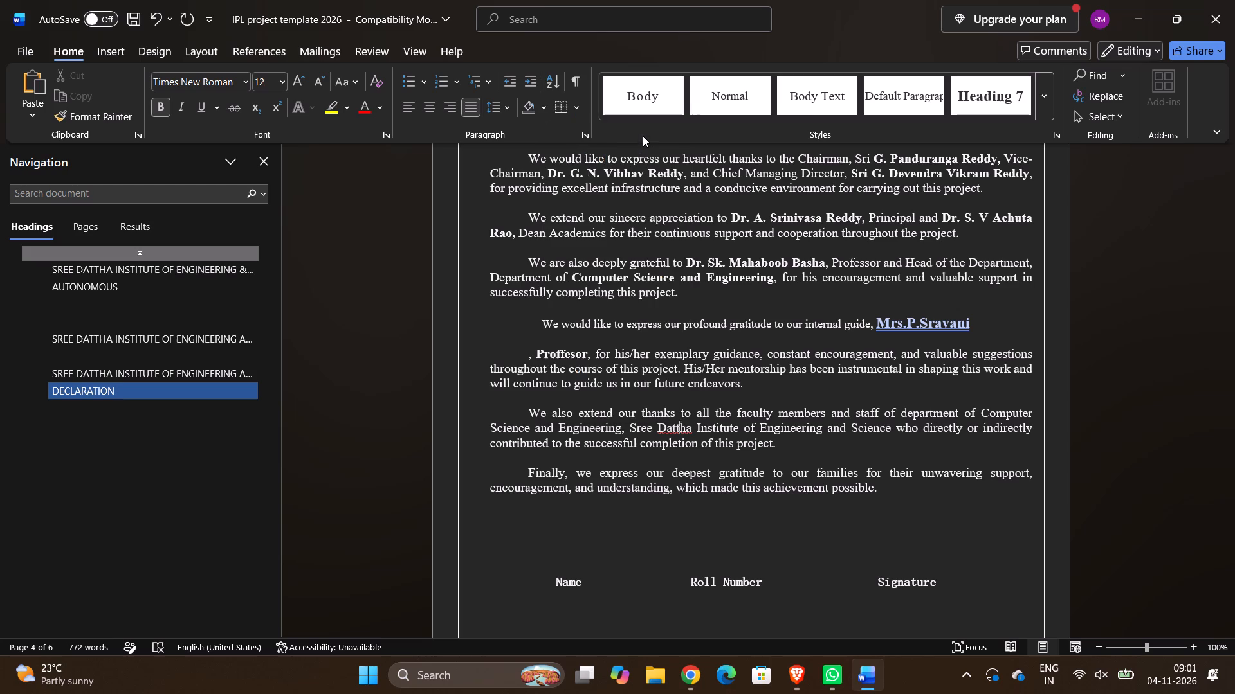
Check over the edited acknowledgement page and save the document.
{"action": "scroll", "coordinate": [823, 407], "scroll_direction": "down", "scroll_amount": 2}
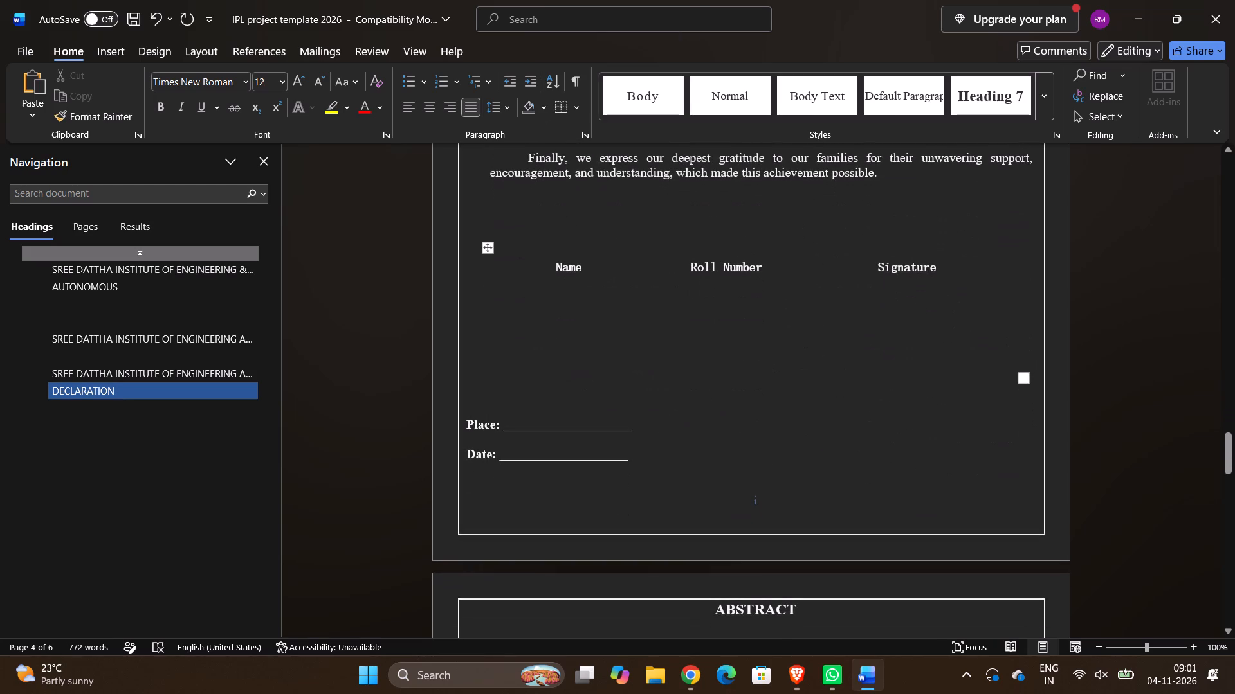
{"action": "scroll", "coordinate": [823, 407], "scroll_direction": "up", "scroll_amount": 2}
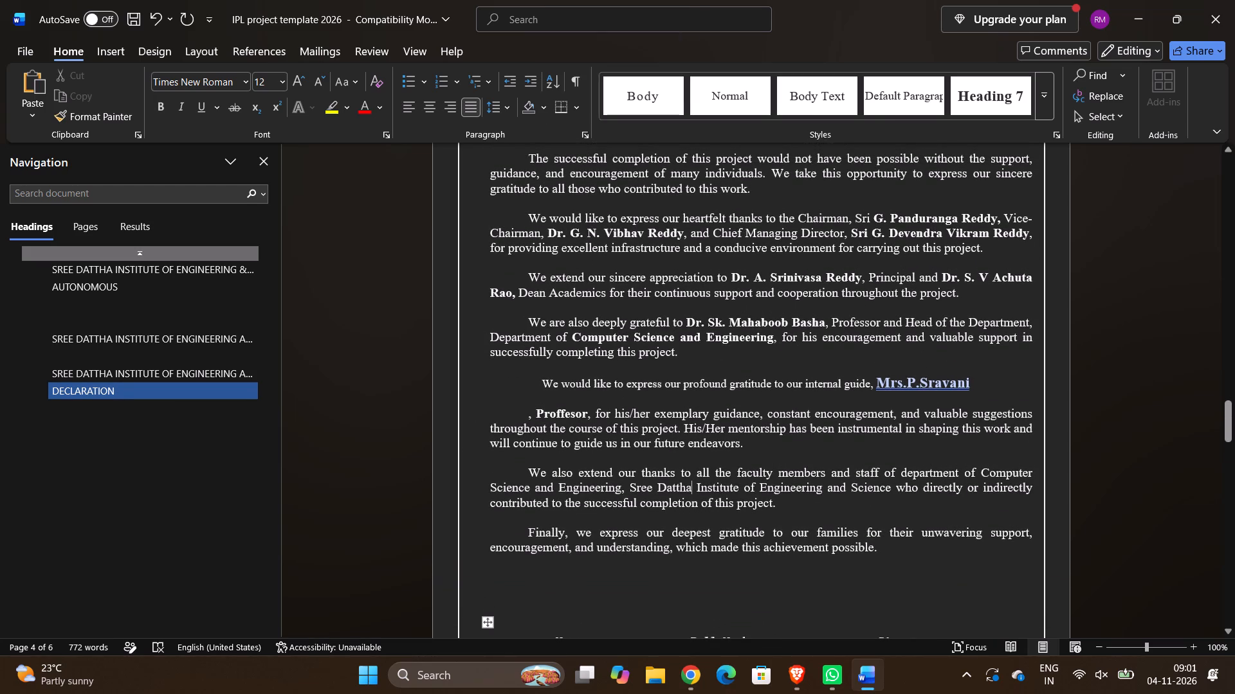
{"action": "scroll", "coordinate": [903, 427], "scroll_direction": "up", "scroll_amount": 2}
{"action": "scroll", "coordinate": [903, 427], "scroll_direction": "down", "scroll_amount": 4}
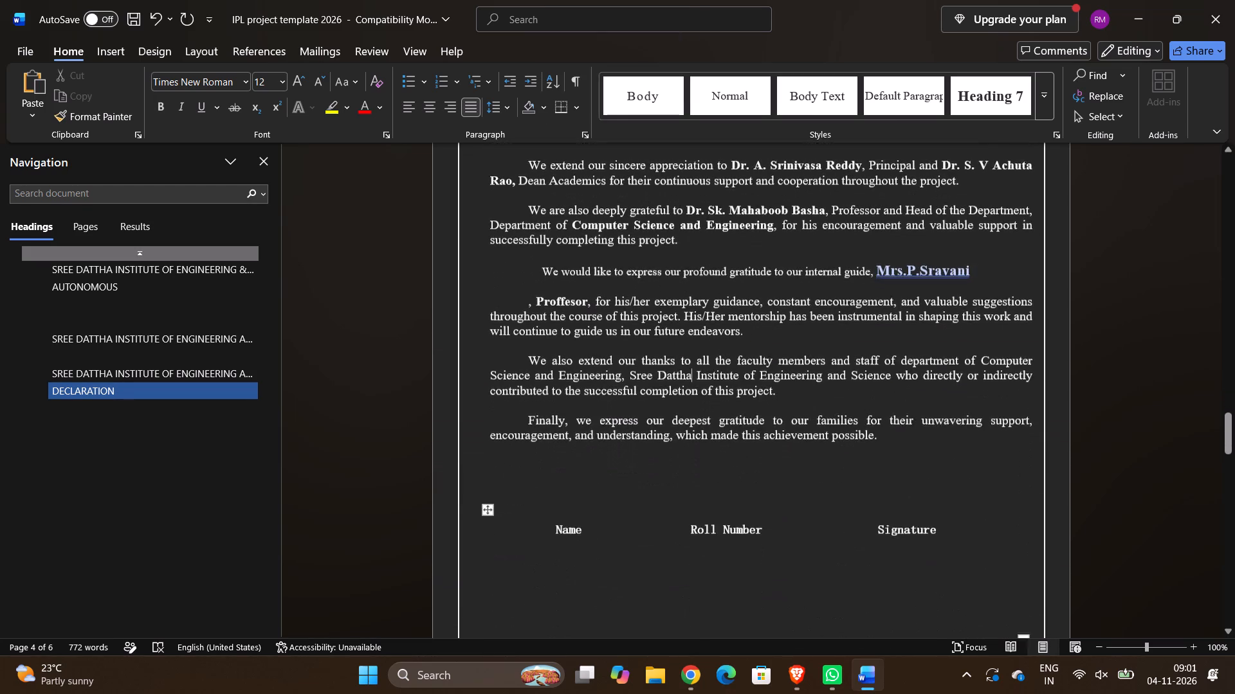
{"action": "scroll", "coordinate": [903, 427], "scroll_direction": "down", "scroll_amount": 1}
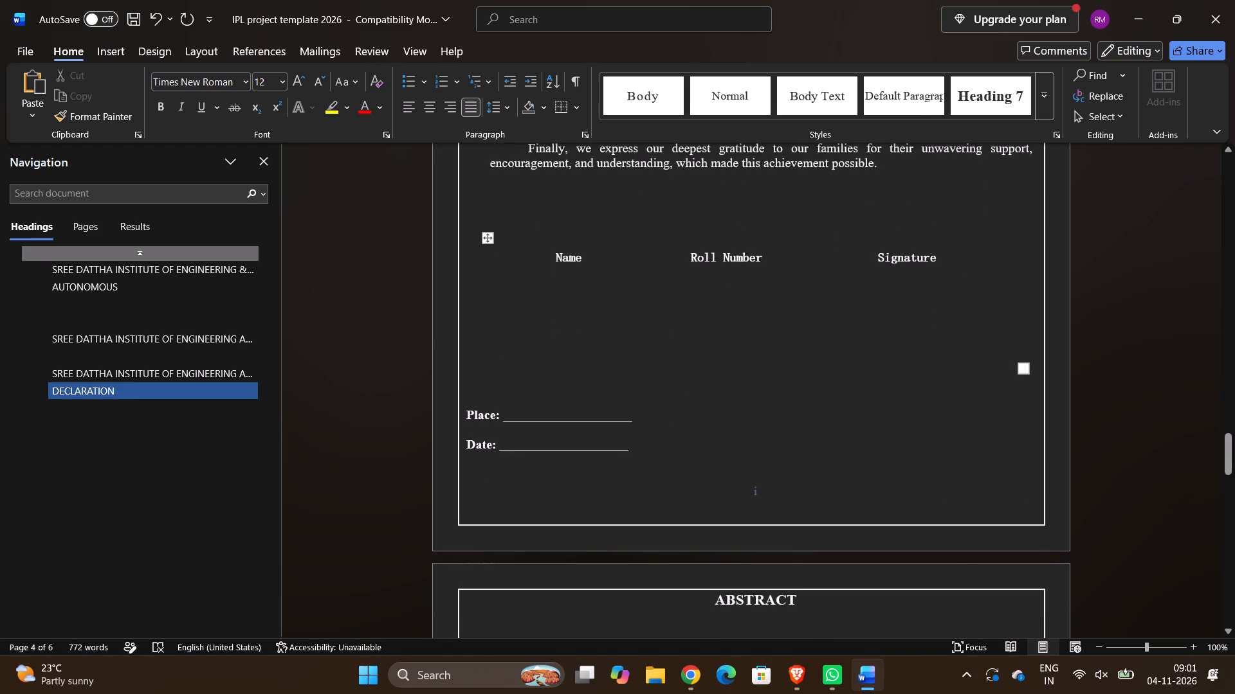
{"action": "key", "text": "ctrl+s"}
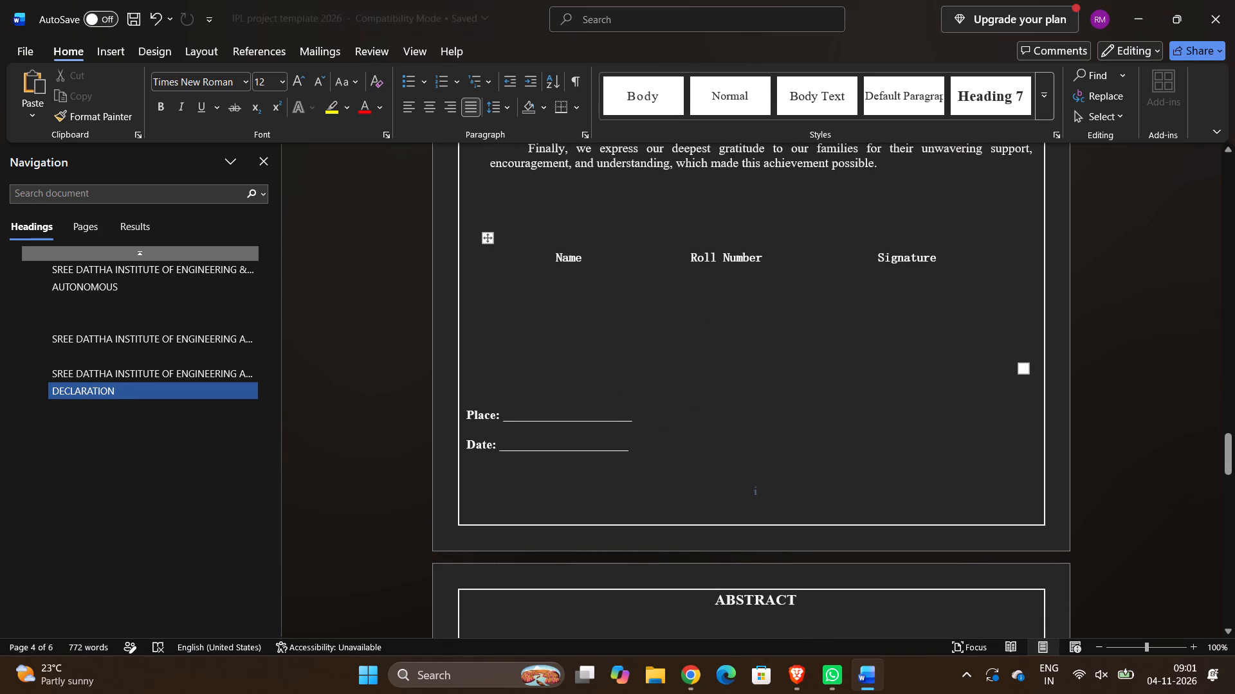
{"action": "left_click", "coordinate": [32, 60]}
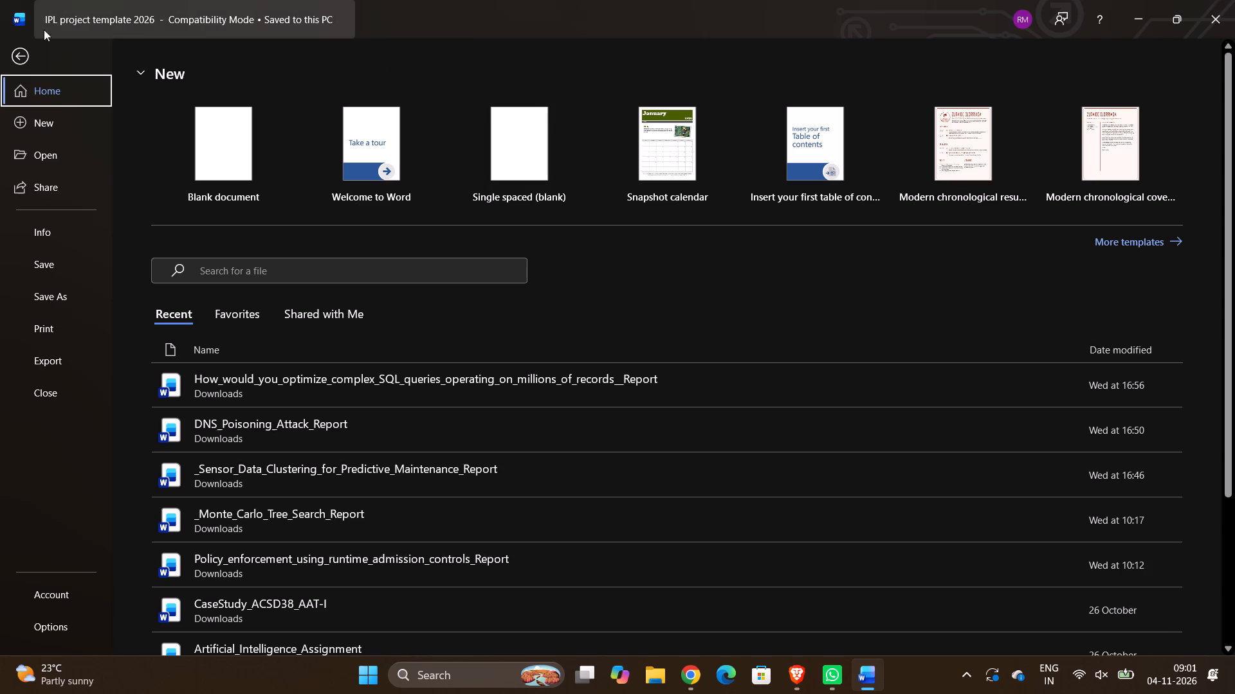
{"action": "left_click", "coordinate": [19, 48]}
Delete the "Copy and Paste your Abstract here" placeholder under the ABSTRACT heading.
{"action": "scroll", "coordinate": [576, 385], "scroll_direction": "down", "scroll_amount": 2}
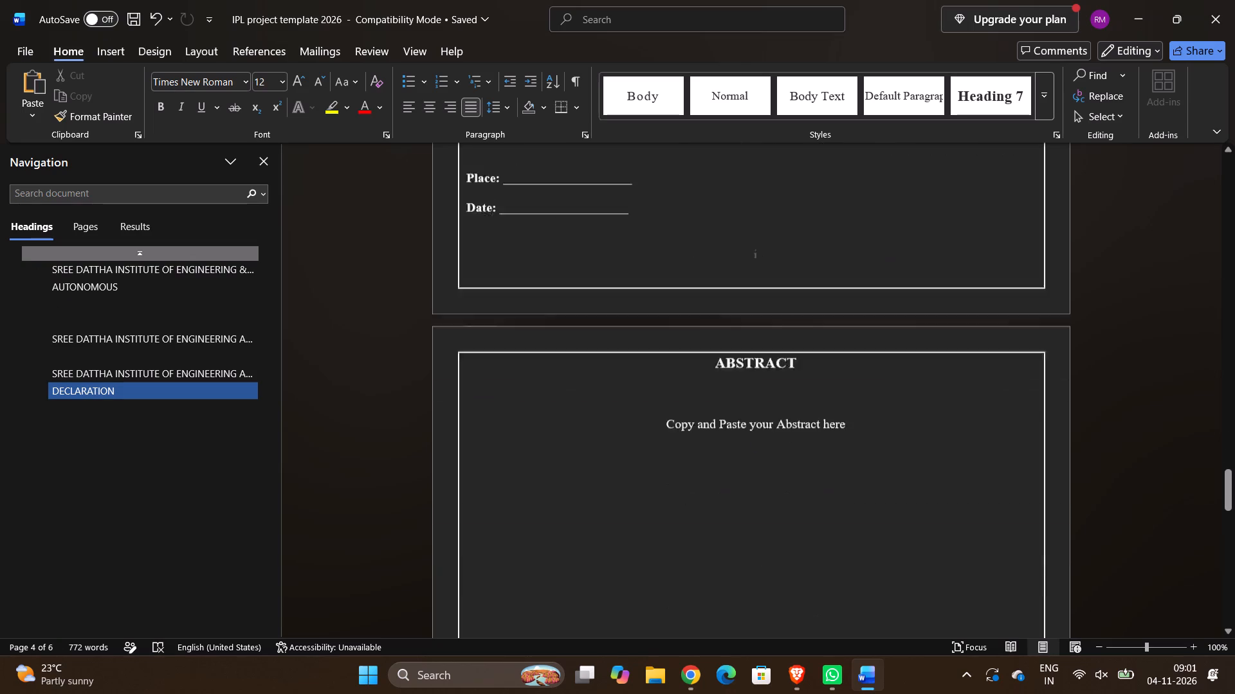
{"action": "scroll", "coordinate": [576, 385], "scroll_direction": "down", "scroll_amount": 1}
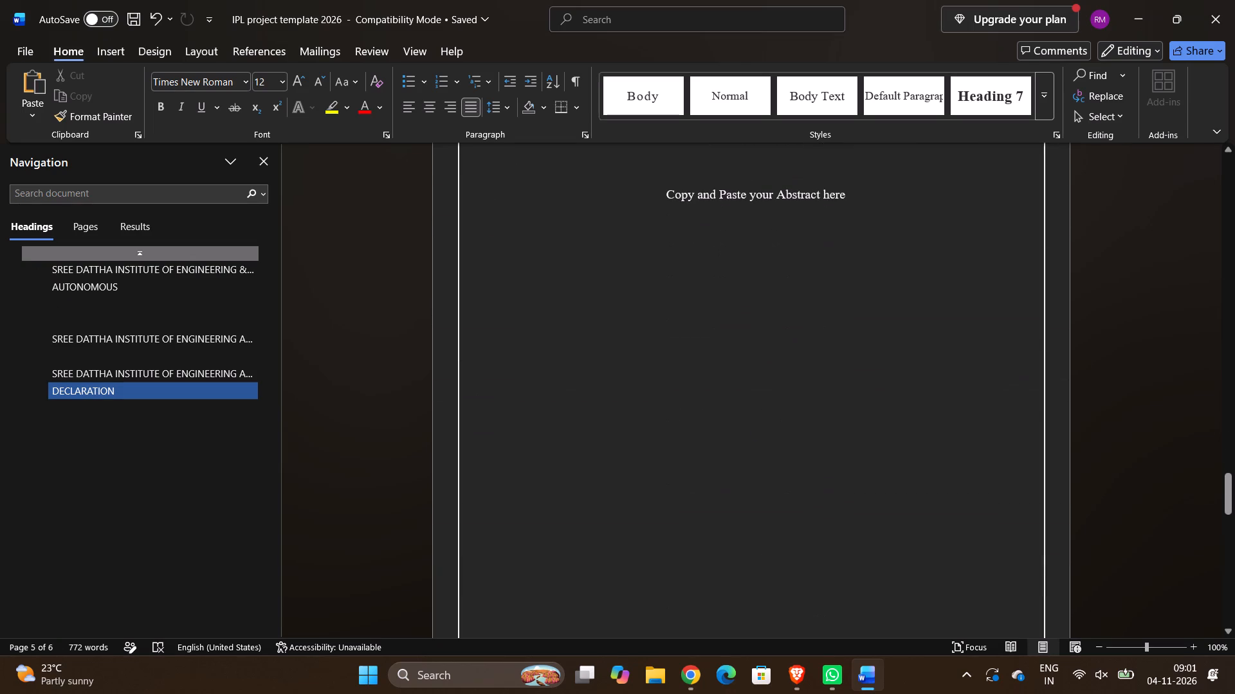
{"action": "left_click", "coordinate": [854, 199]}
{"action": "key", "text": "BackSpace"}
{"action": "key", "text": "BackSpace"}
{"action": "key", "text": "BackSpace"}
{"action": "key", "text": "BackSpace"}
{"action": "key", "text": "BackSpace"}
{"action": "key", "text": "BackSpace"}
{"action": "key", "text": "BackSpace"}
{"action": "key", "text": "BackSpace"}
{"action": "key", "text": "BackSpace"}
{"action": "key", "text": "BackSpace"}
{"action": "key", "text": "BackSpace"}
{"action": "key", "text": "BackSpace"}
{"action": "key", "text": "BackSpace"}
{"action": "key", "text": "BackSpace"}
{"action": "key", "text": "BackSpace"}
{"action": "key", "text": "BackSpace"}
{"action": "key", "text": "BackSpace"}
{"action": "key", "text": "BackSpace"}
{"action": "key", "text": "BackSpace"}
{"action": "key", "text": "BackSpace"}
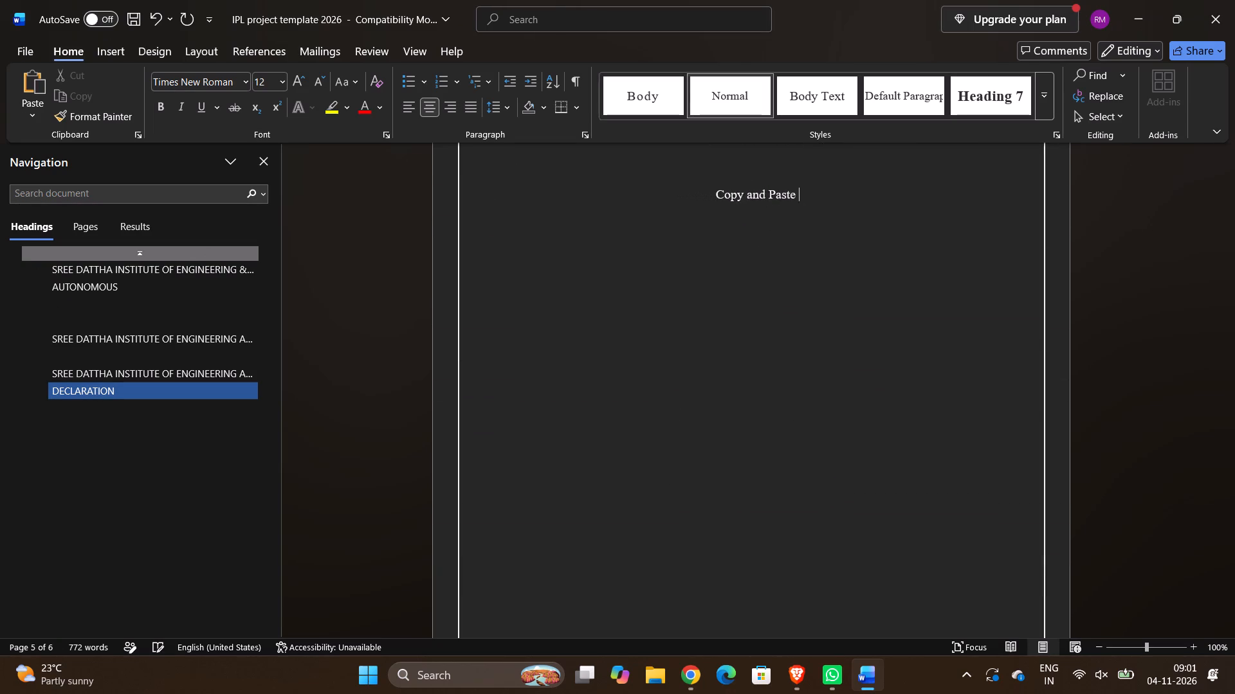
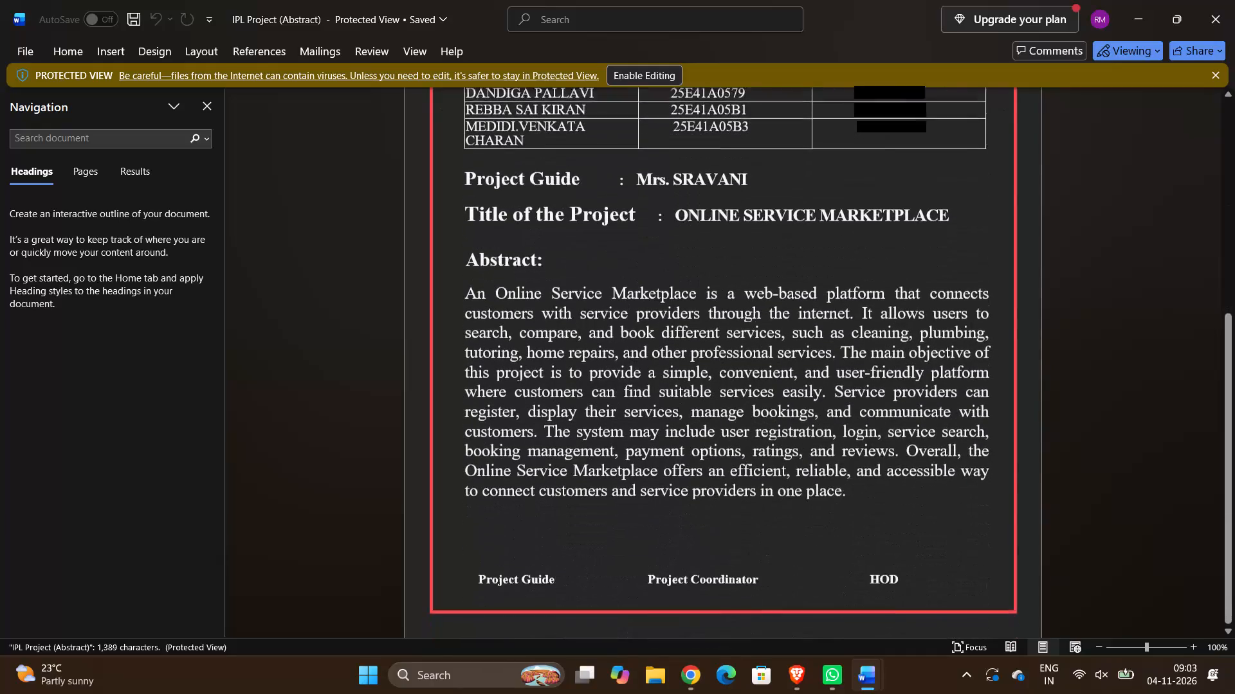
Look over the protected IPL Project (Abstract) document and enable editing in it.
{"action": "scroll", "coordinate": [666, 502], "scroll_direction": "down", "scroll_amount": 3}
{"action": "scroll", "coordinate": [666, 502], "scroll_direction": "up", "scroll_amount": 3}
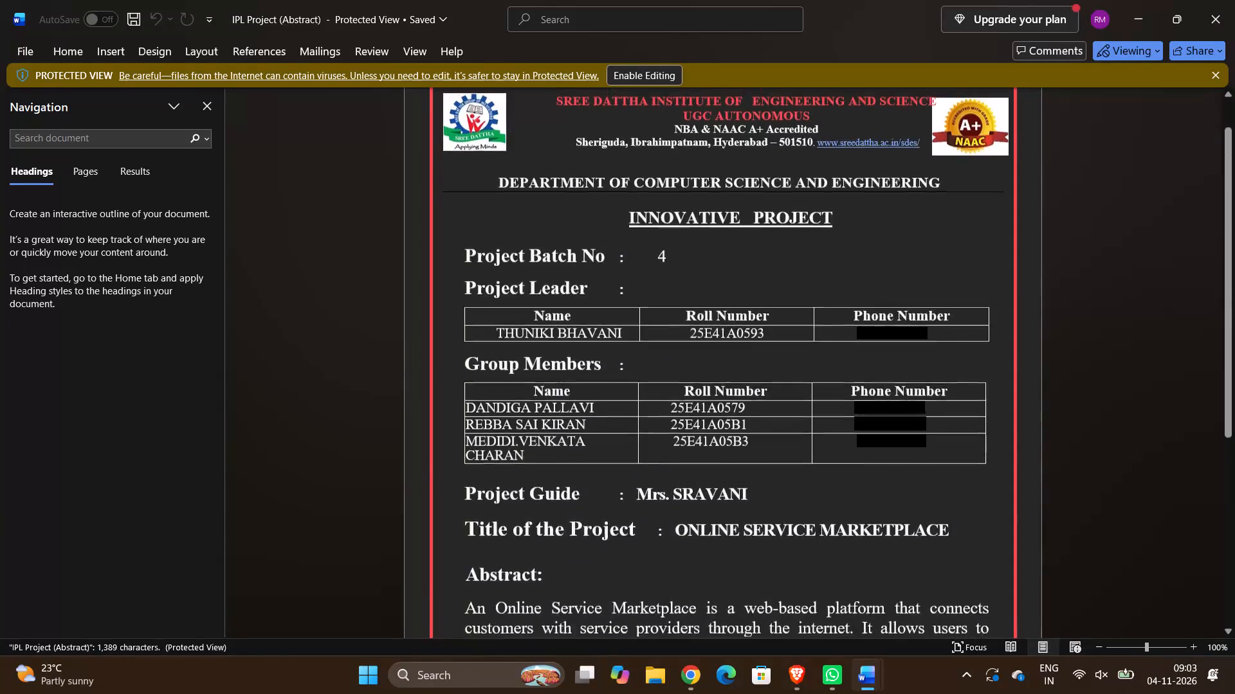
{"action": "scroll", "coordinate": [666, 502], "scroll_direction": "down", "scroll_amount": 2}
{"action": "scroll", "coordinate": [666, 502], "scroll_direction": "up", "scroll_amount": 3}
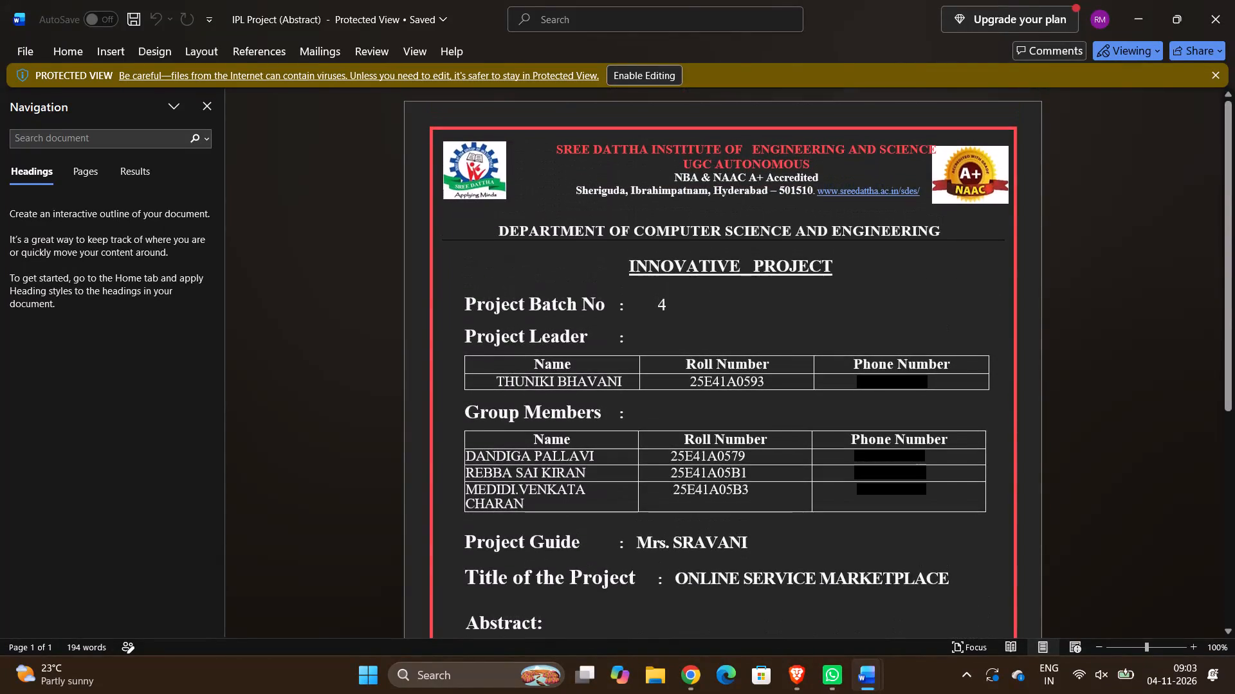
{"action": "scroll", "coordinate": [666, 502], "scroll_direction": "up", "scroll_amount": 1}
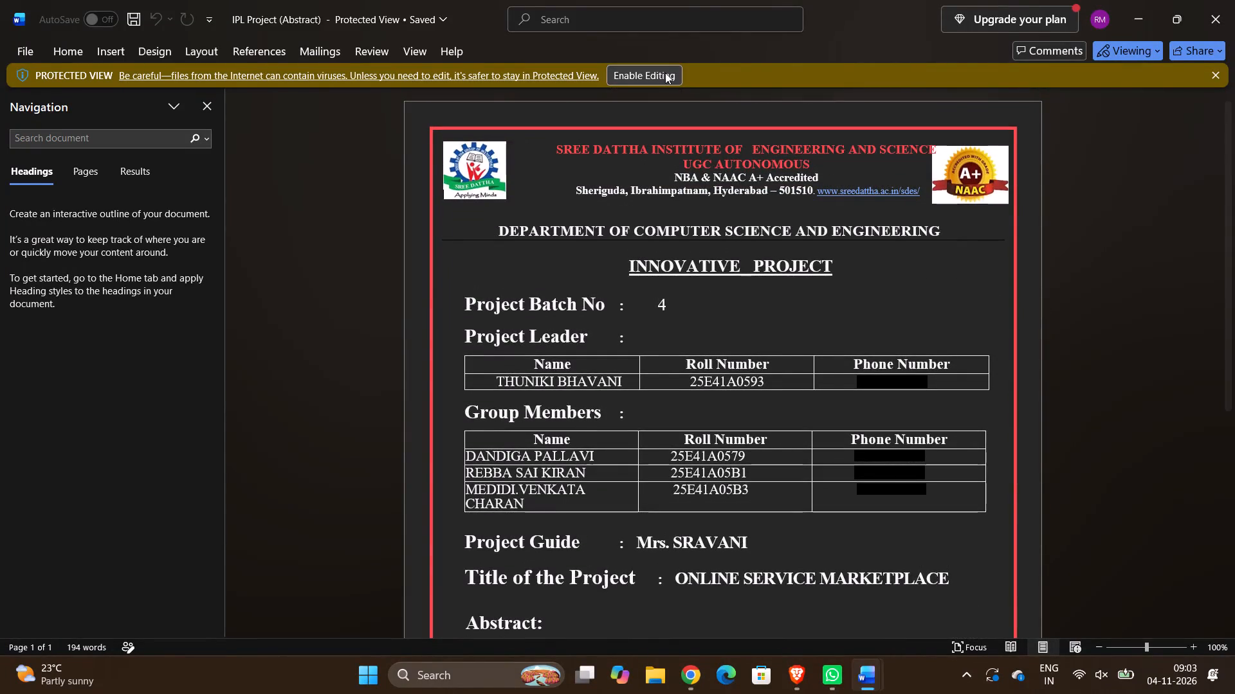
{"action": "left_click", "coordinate": [665, 73]}
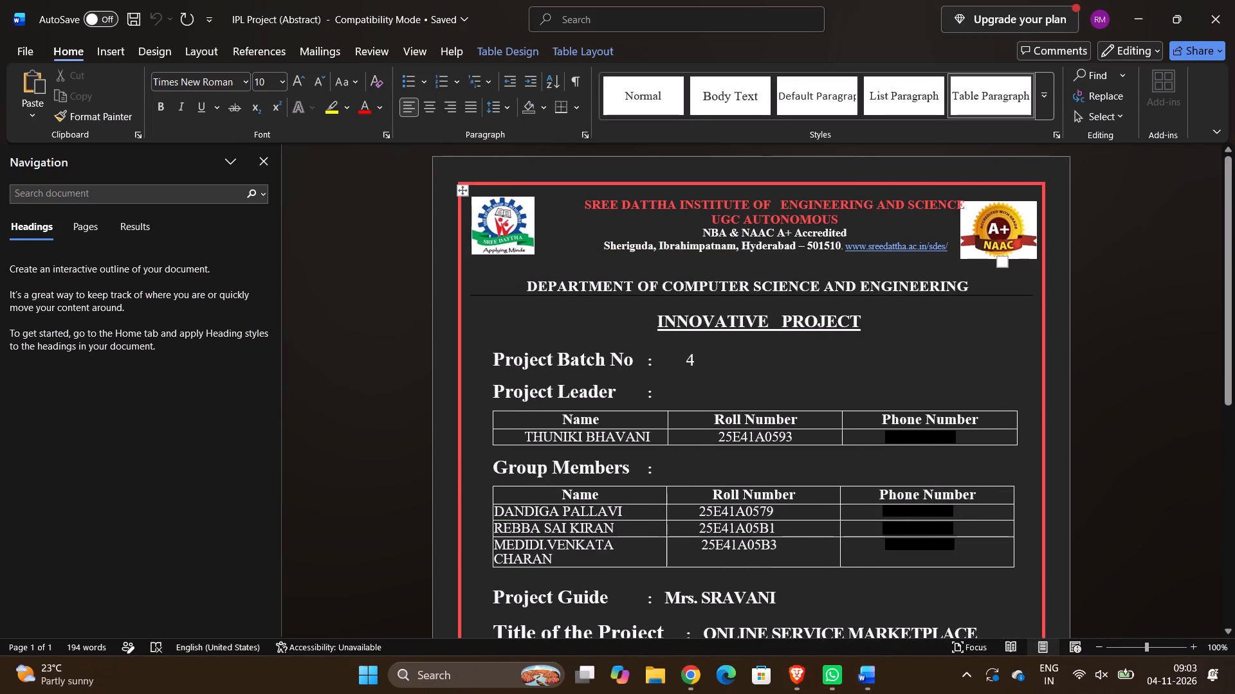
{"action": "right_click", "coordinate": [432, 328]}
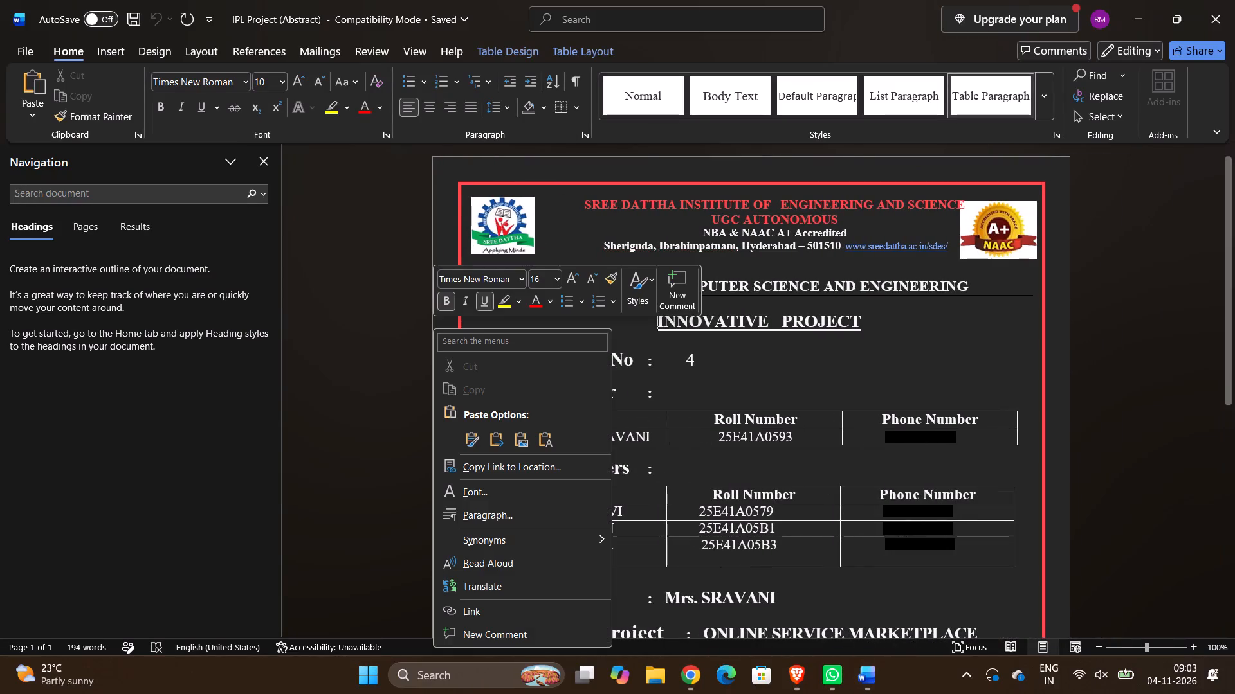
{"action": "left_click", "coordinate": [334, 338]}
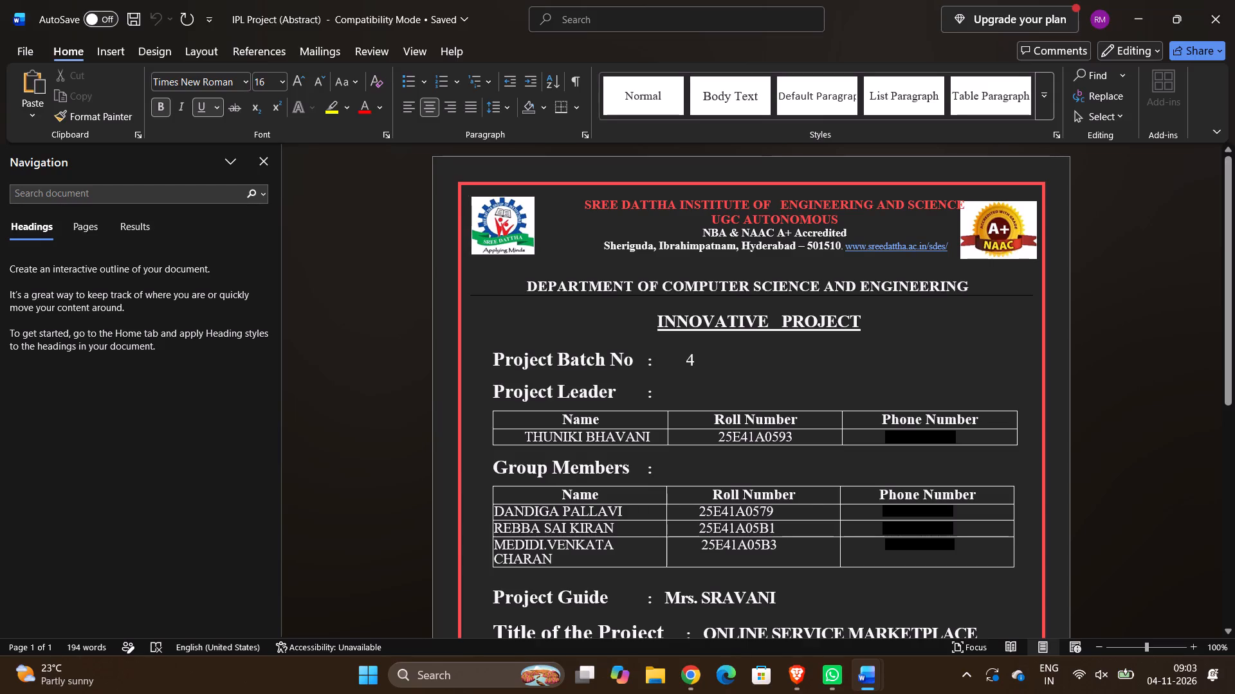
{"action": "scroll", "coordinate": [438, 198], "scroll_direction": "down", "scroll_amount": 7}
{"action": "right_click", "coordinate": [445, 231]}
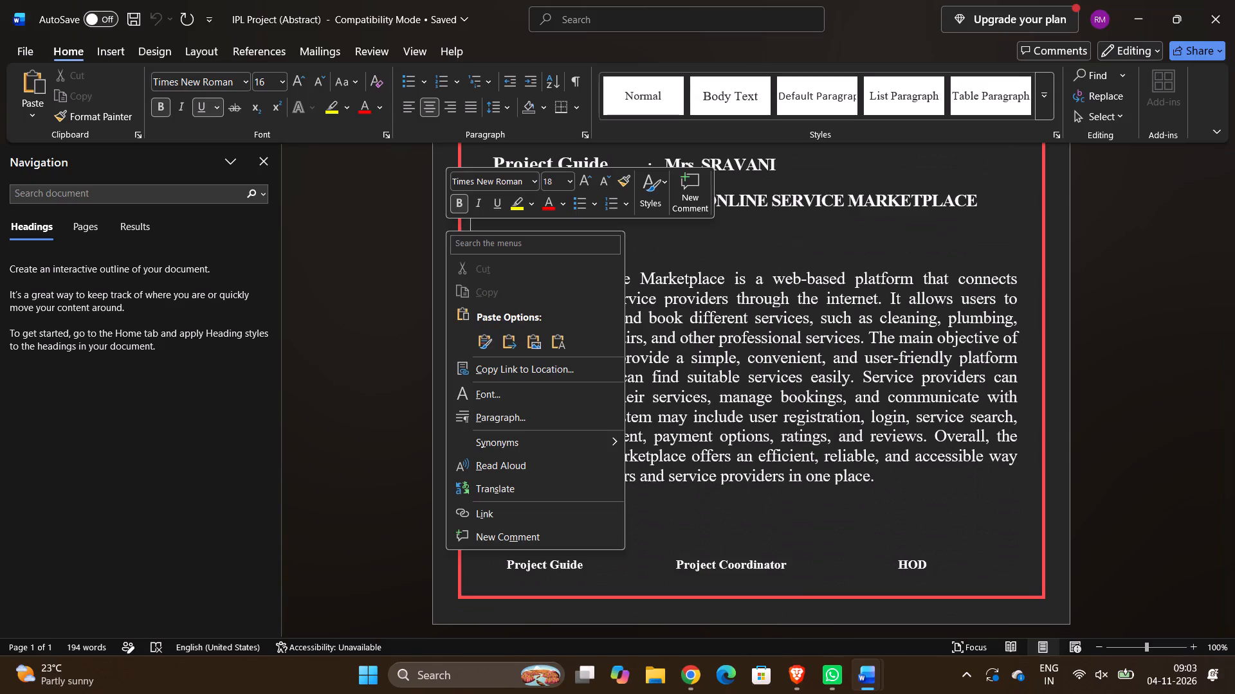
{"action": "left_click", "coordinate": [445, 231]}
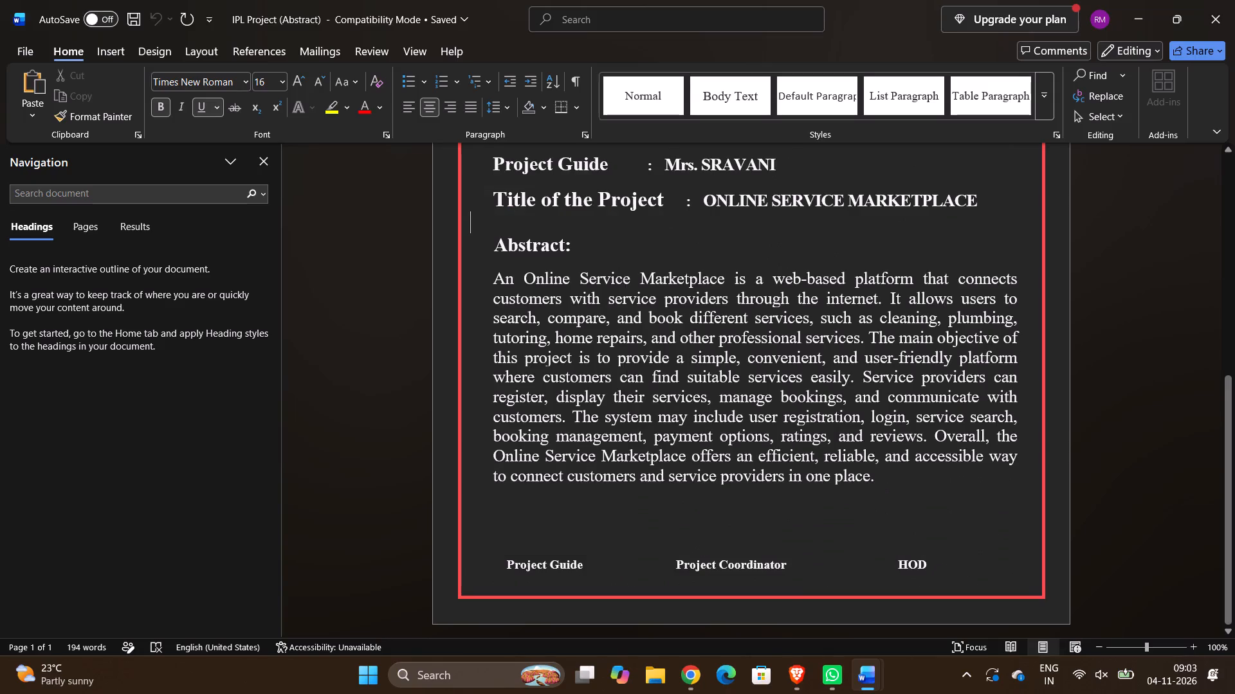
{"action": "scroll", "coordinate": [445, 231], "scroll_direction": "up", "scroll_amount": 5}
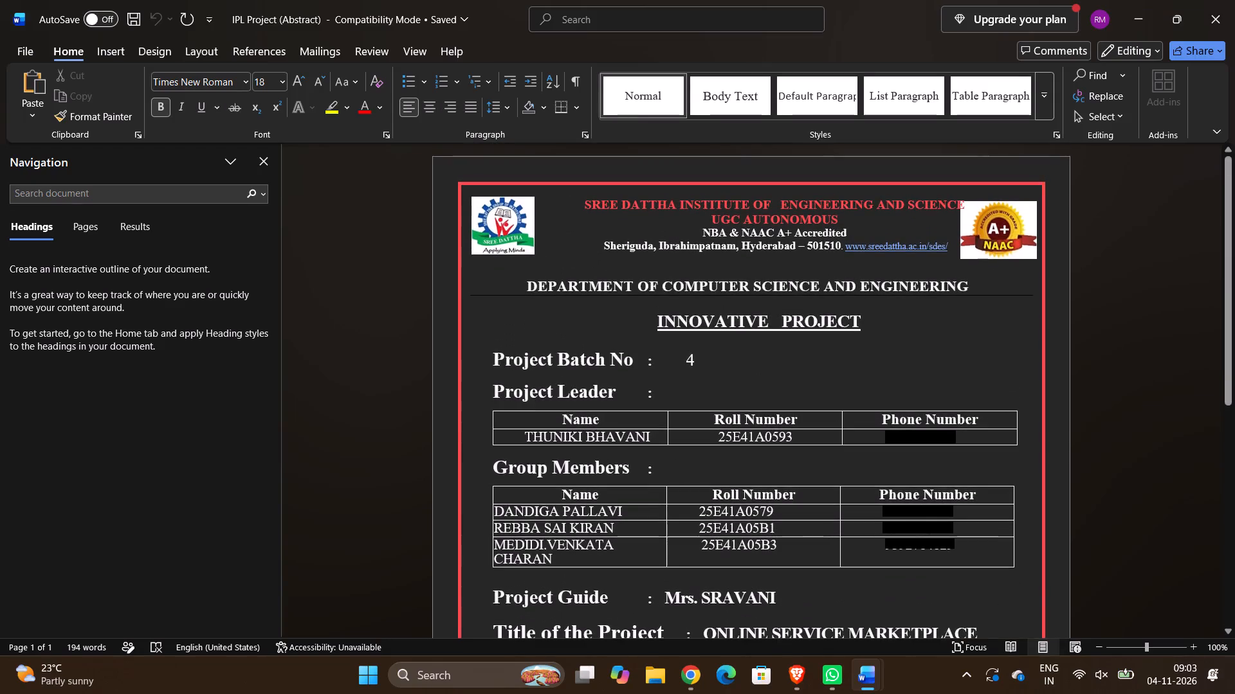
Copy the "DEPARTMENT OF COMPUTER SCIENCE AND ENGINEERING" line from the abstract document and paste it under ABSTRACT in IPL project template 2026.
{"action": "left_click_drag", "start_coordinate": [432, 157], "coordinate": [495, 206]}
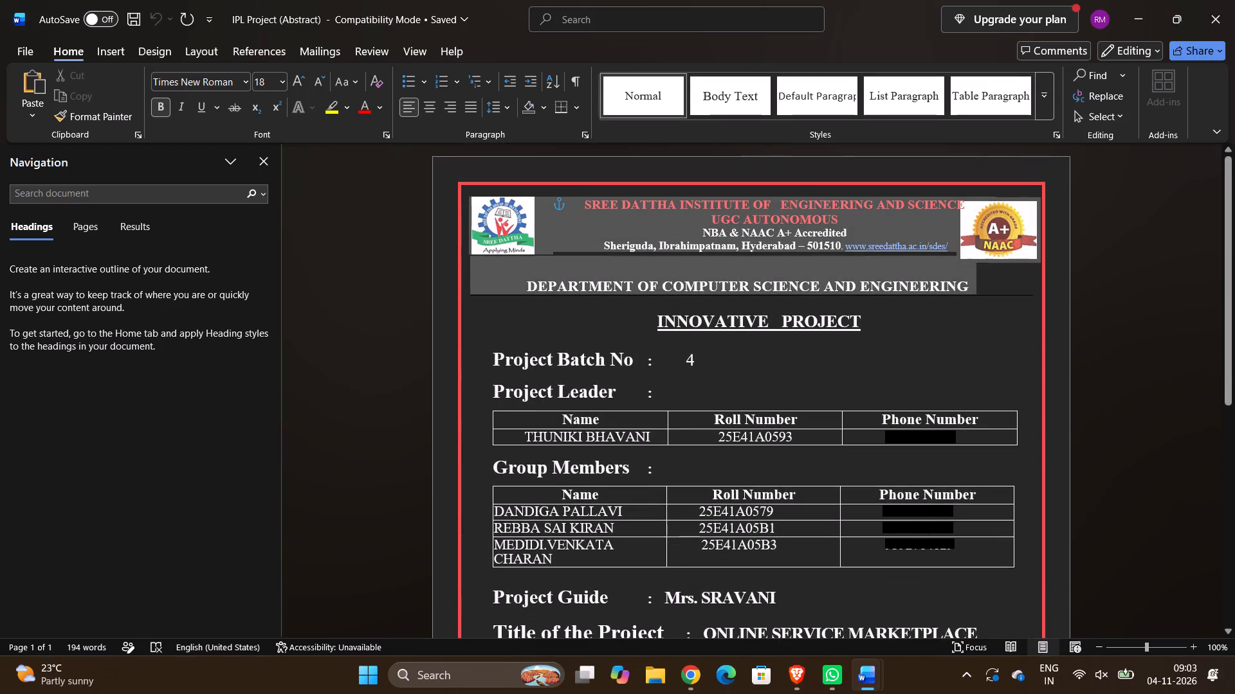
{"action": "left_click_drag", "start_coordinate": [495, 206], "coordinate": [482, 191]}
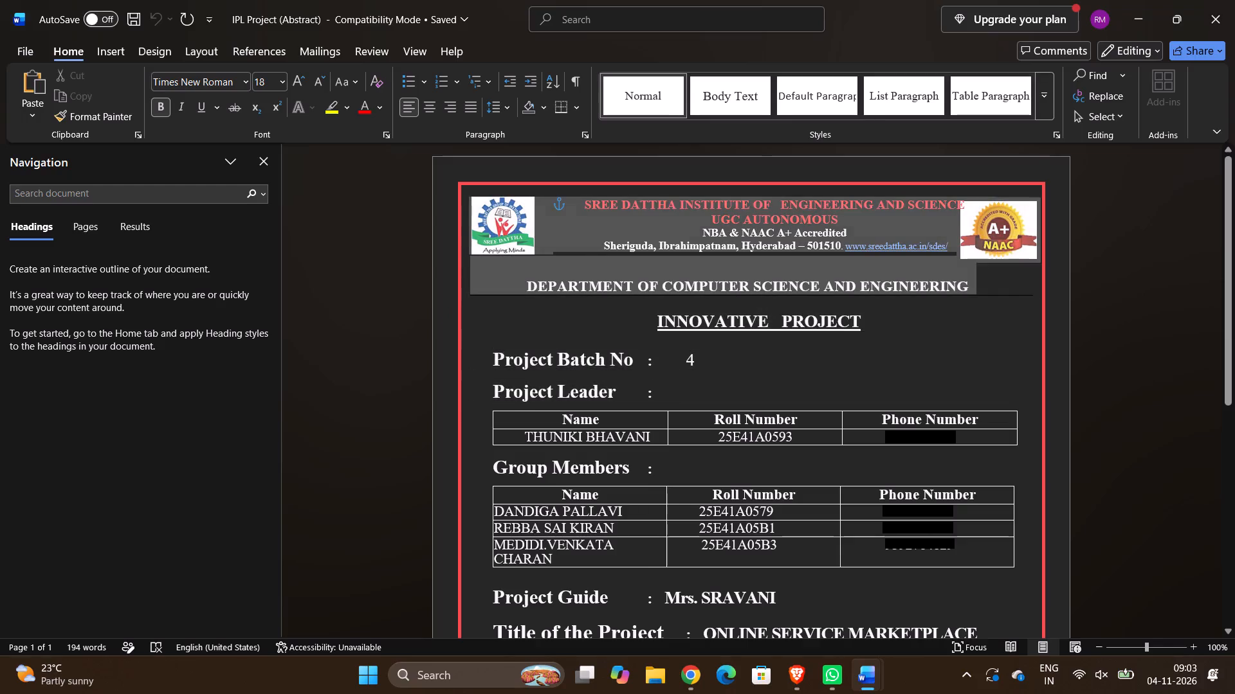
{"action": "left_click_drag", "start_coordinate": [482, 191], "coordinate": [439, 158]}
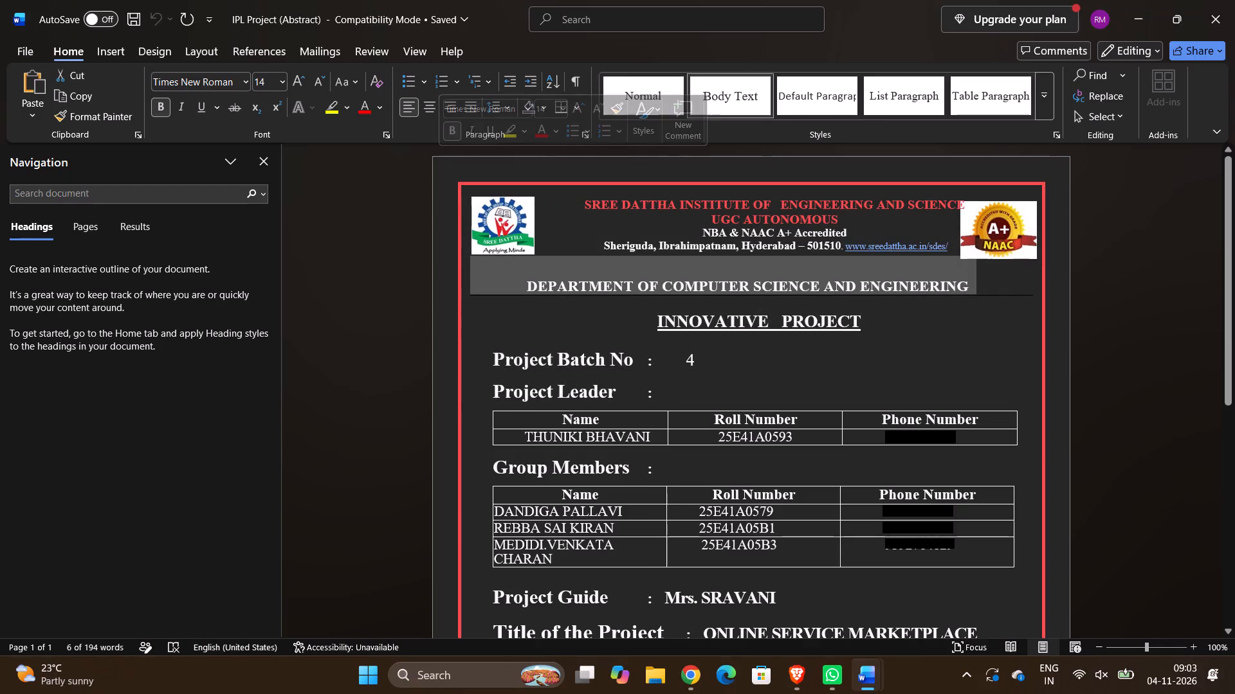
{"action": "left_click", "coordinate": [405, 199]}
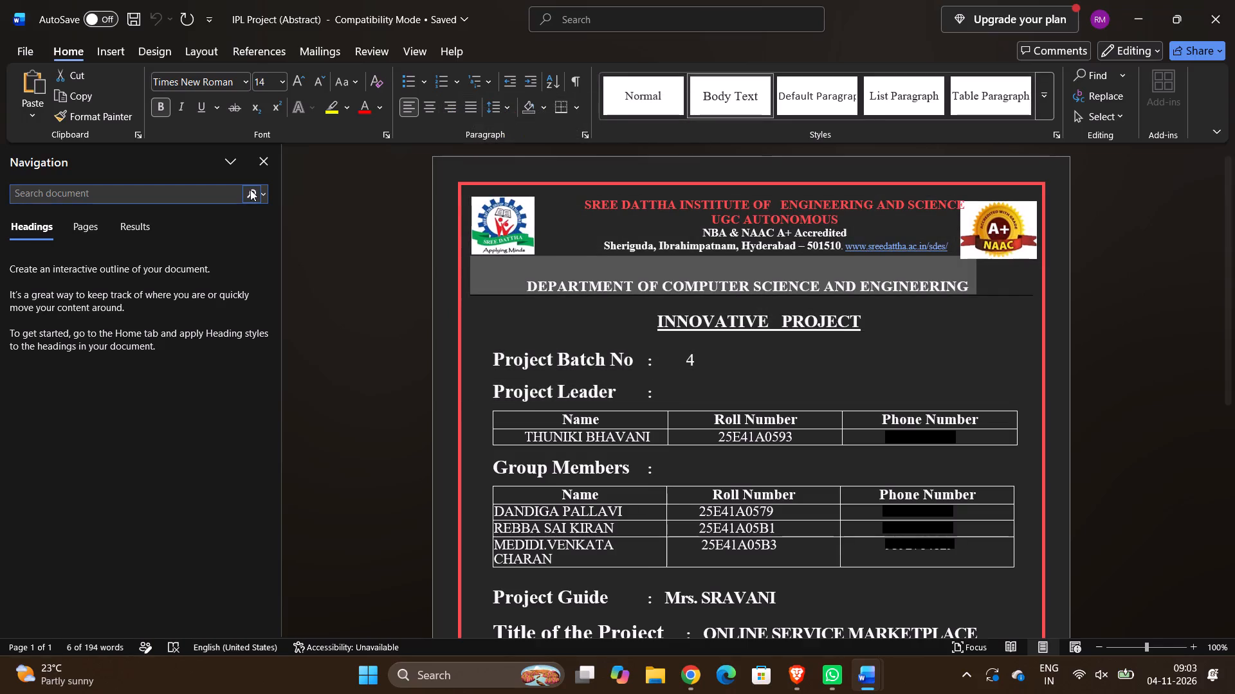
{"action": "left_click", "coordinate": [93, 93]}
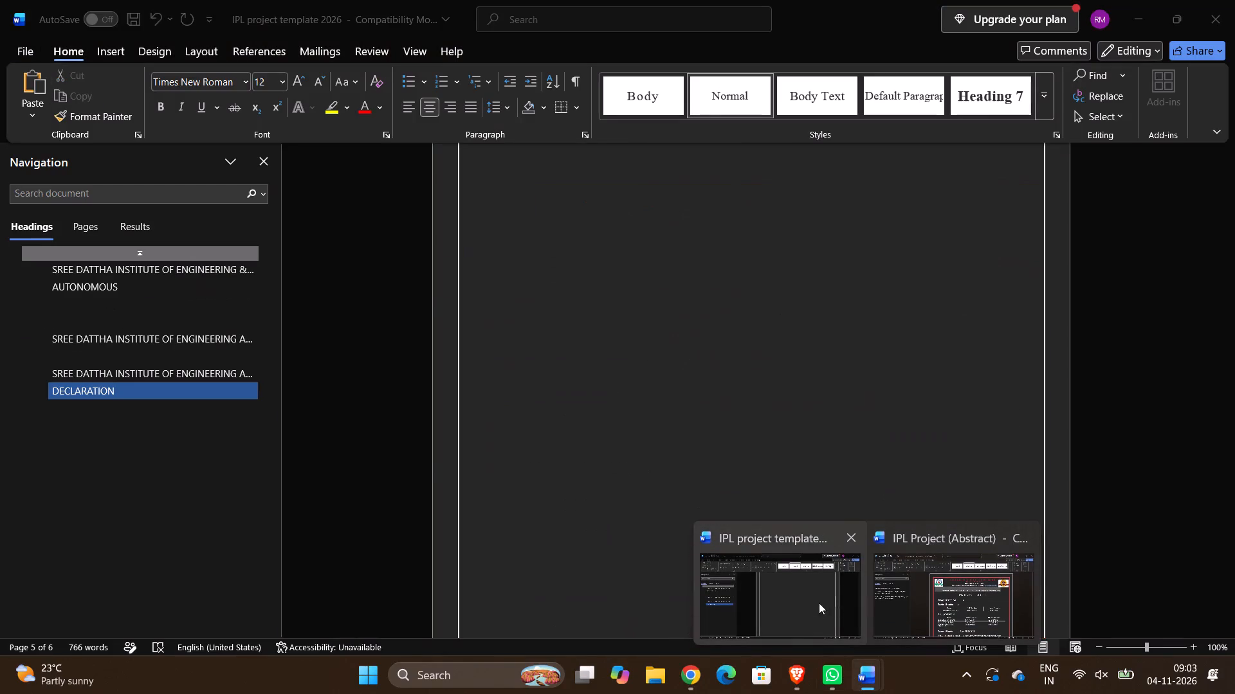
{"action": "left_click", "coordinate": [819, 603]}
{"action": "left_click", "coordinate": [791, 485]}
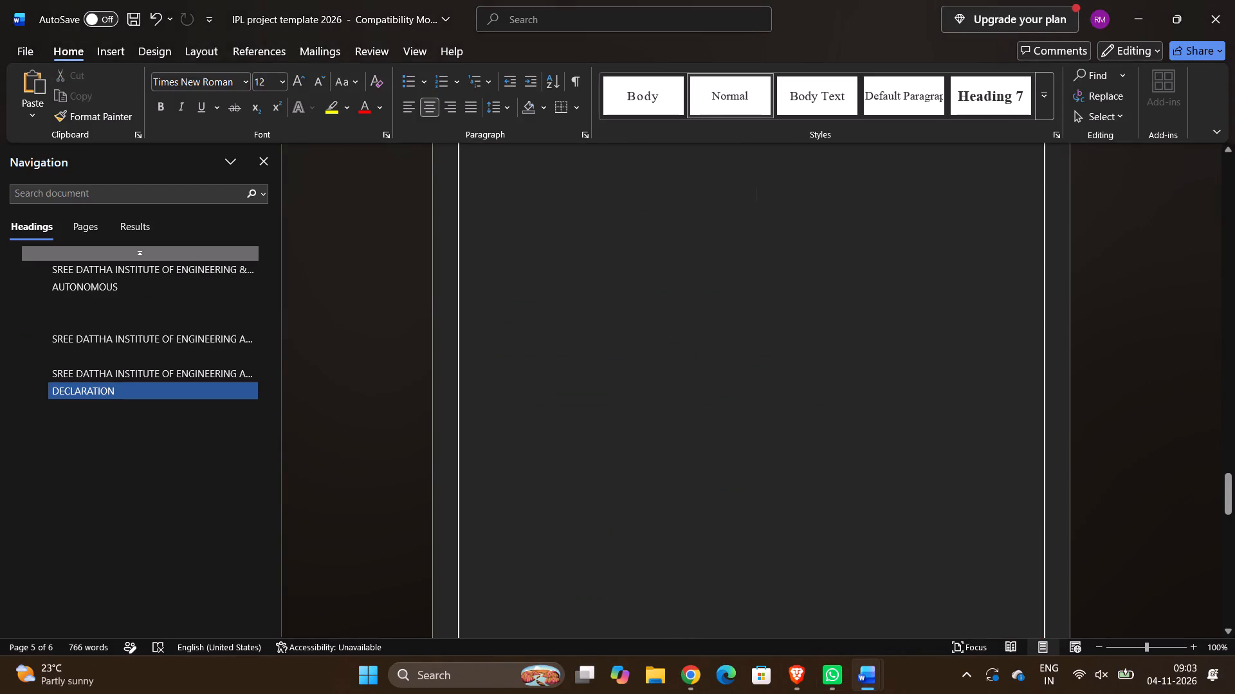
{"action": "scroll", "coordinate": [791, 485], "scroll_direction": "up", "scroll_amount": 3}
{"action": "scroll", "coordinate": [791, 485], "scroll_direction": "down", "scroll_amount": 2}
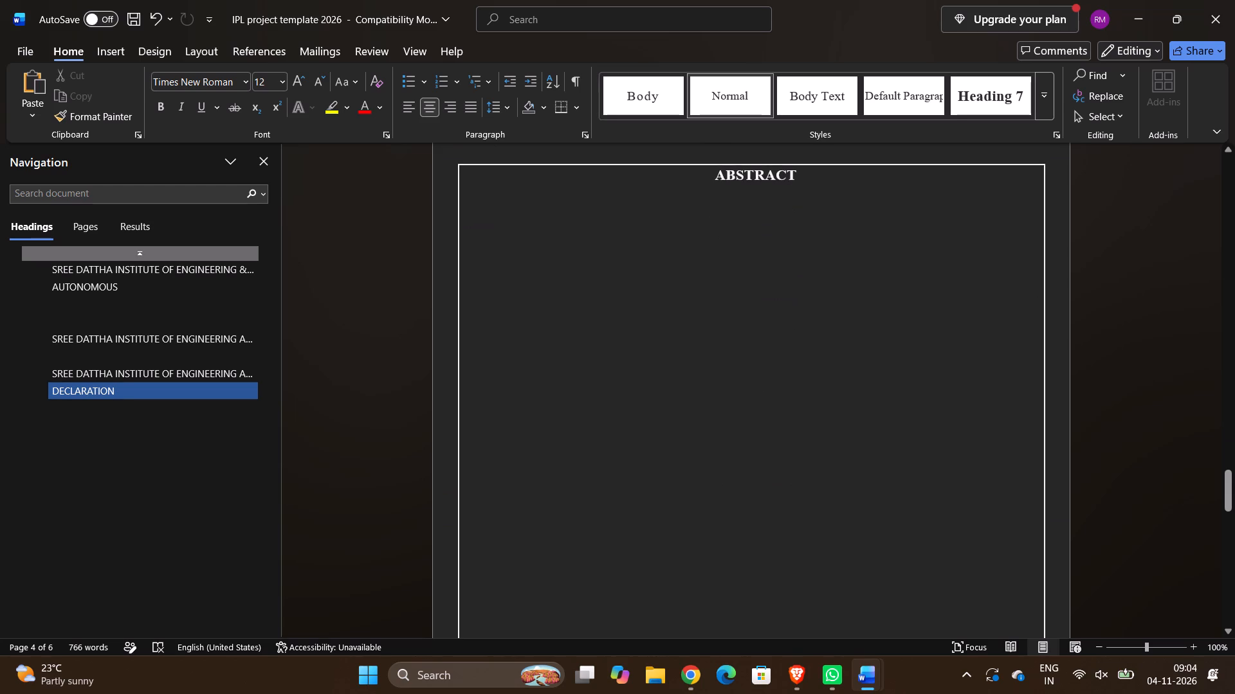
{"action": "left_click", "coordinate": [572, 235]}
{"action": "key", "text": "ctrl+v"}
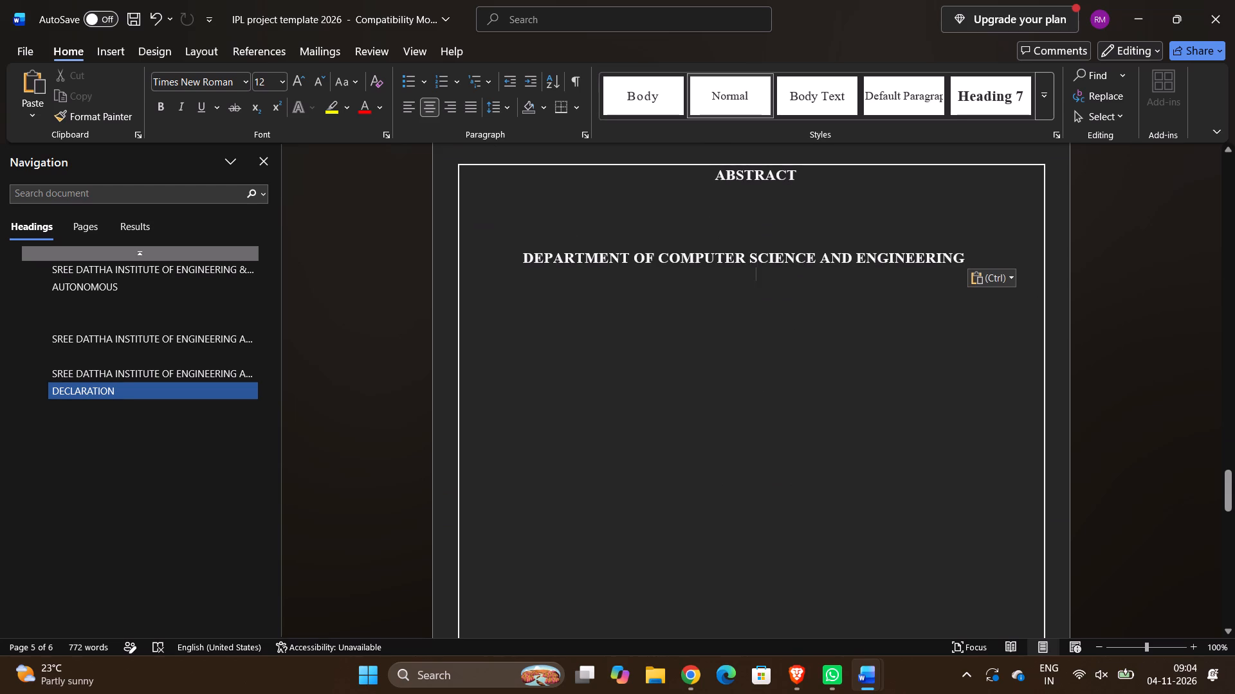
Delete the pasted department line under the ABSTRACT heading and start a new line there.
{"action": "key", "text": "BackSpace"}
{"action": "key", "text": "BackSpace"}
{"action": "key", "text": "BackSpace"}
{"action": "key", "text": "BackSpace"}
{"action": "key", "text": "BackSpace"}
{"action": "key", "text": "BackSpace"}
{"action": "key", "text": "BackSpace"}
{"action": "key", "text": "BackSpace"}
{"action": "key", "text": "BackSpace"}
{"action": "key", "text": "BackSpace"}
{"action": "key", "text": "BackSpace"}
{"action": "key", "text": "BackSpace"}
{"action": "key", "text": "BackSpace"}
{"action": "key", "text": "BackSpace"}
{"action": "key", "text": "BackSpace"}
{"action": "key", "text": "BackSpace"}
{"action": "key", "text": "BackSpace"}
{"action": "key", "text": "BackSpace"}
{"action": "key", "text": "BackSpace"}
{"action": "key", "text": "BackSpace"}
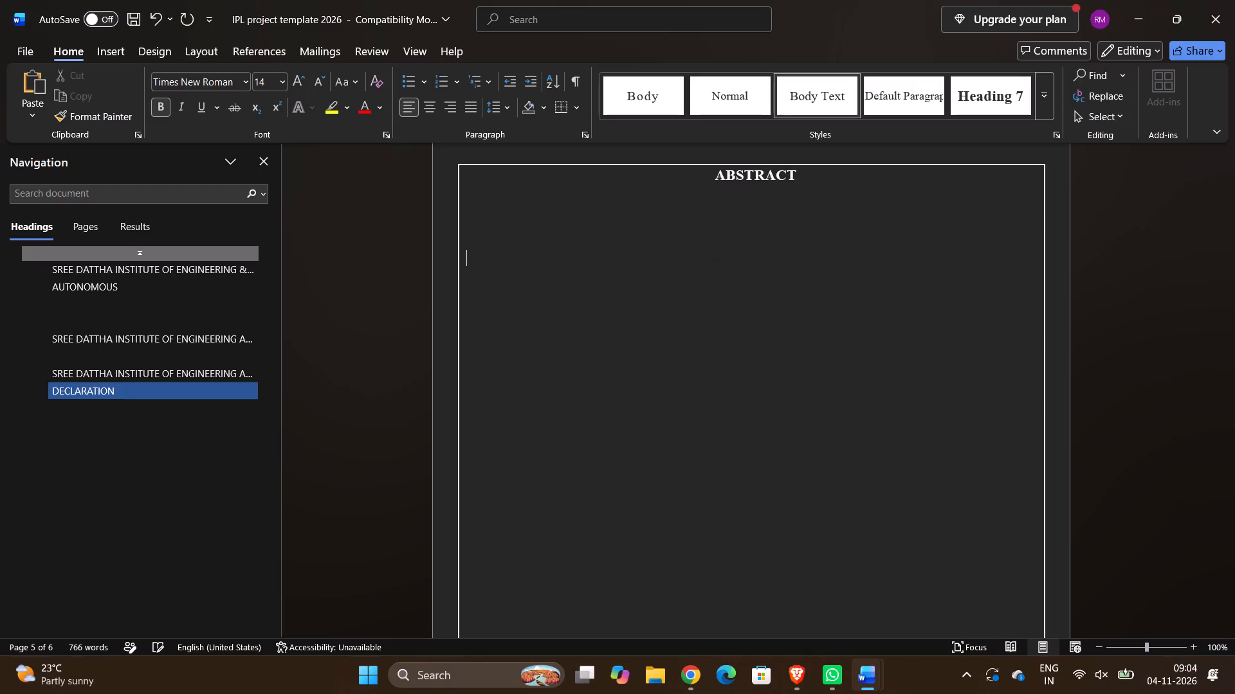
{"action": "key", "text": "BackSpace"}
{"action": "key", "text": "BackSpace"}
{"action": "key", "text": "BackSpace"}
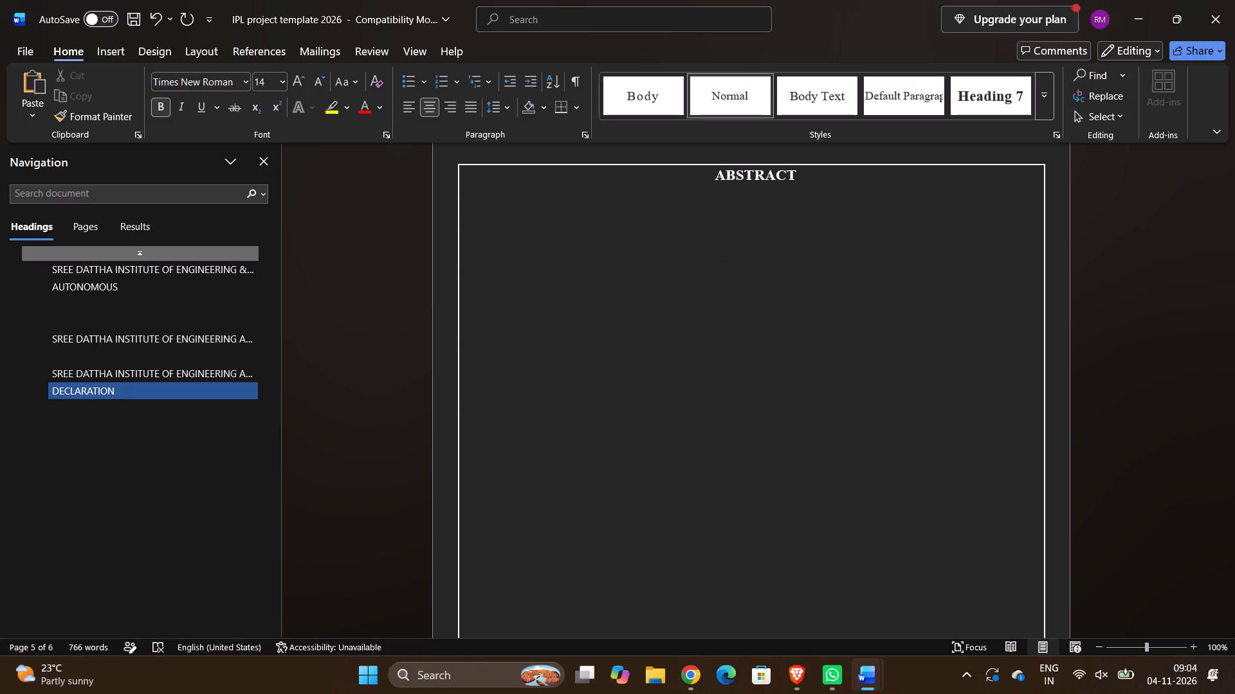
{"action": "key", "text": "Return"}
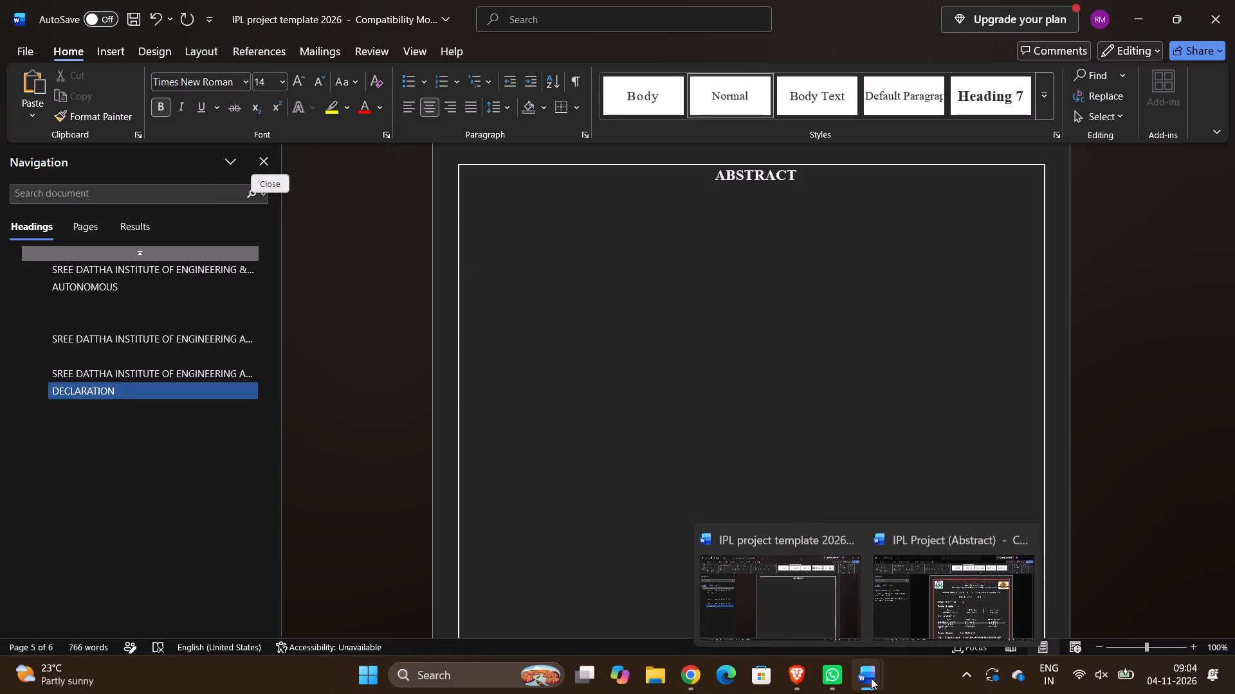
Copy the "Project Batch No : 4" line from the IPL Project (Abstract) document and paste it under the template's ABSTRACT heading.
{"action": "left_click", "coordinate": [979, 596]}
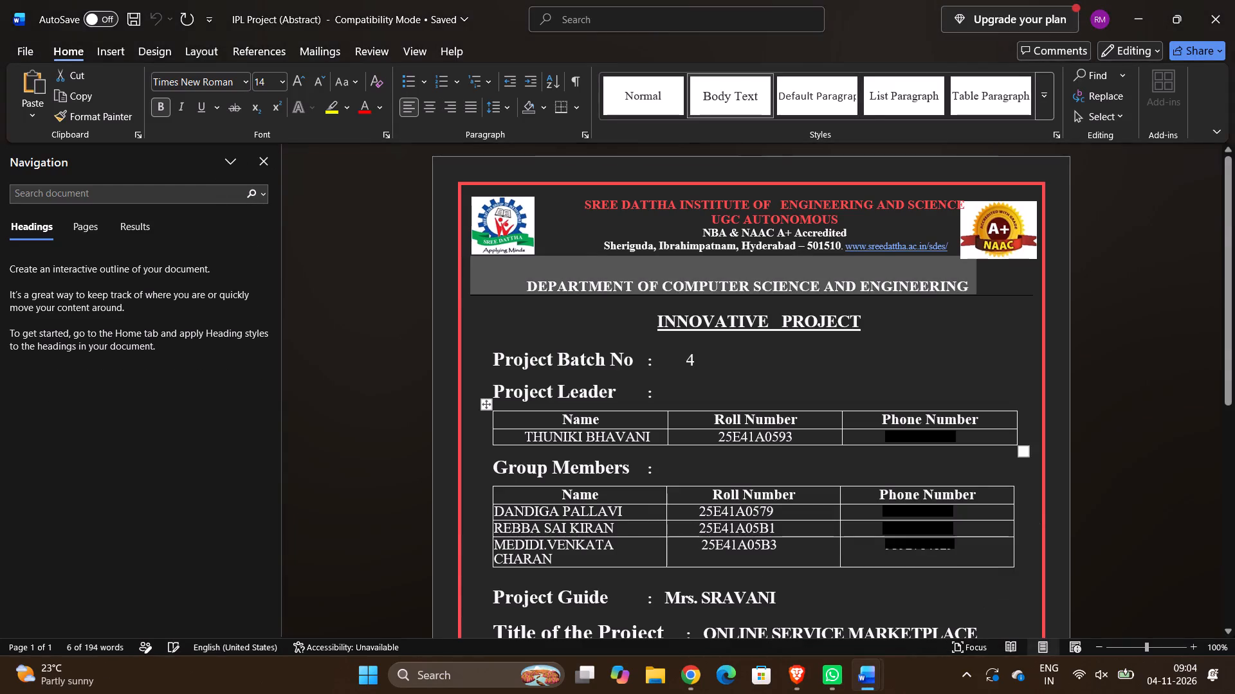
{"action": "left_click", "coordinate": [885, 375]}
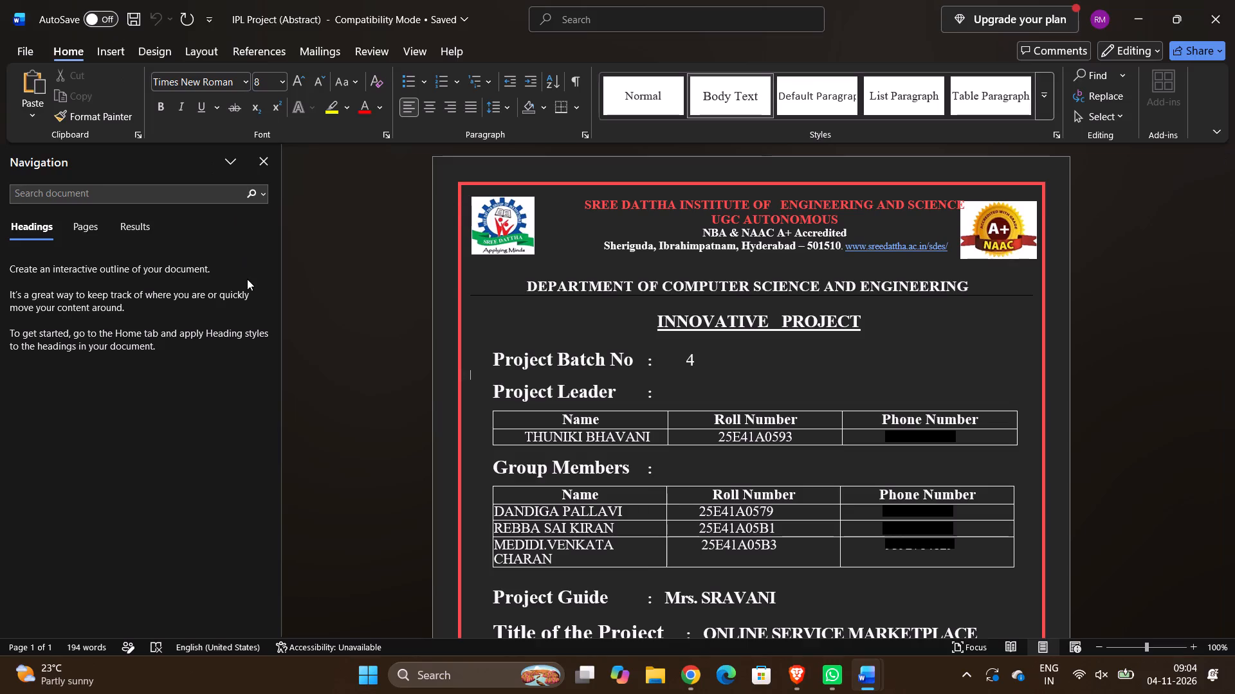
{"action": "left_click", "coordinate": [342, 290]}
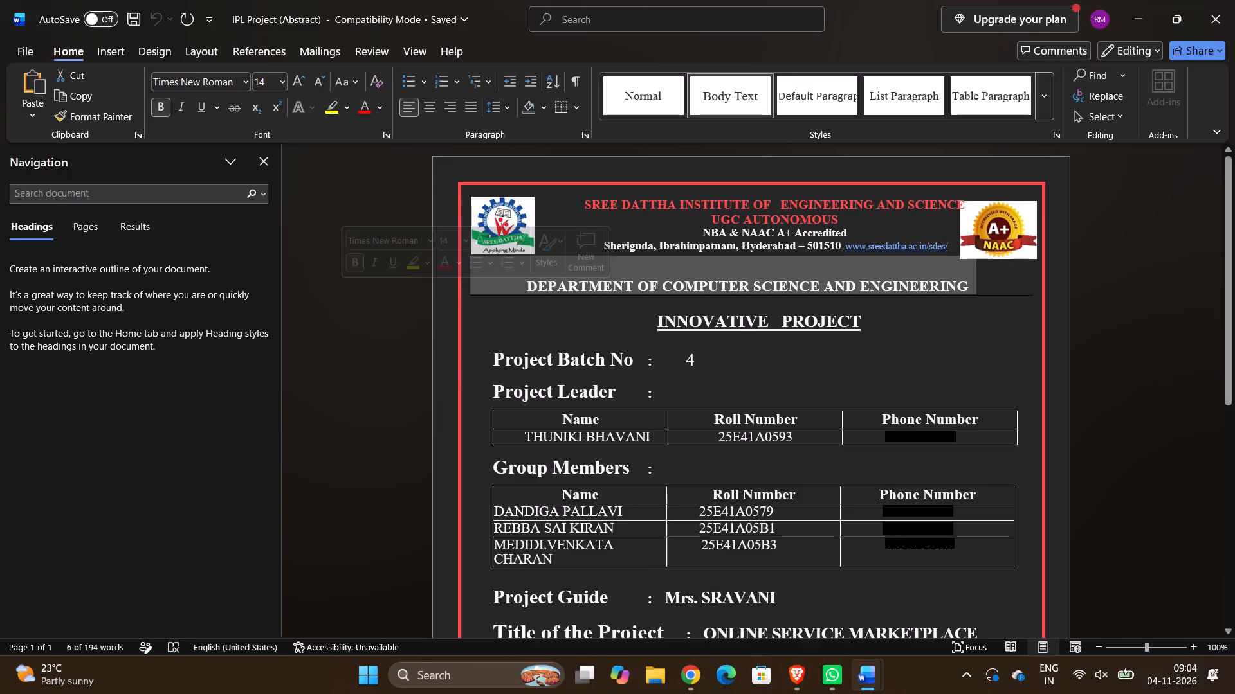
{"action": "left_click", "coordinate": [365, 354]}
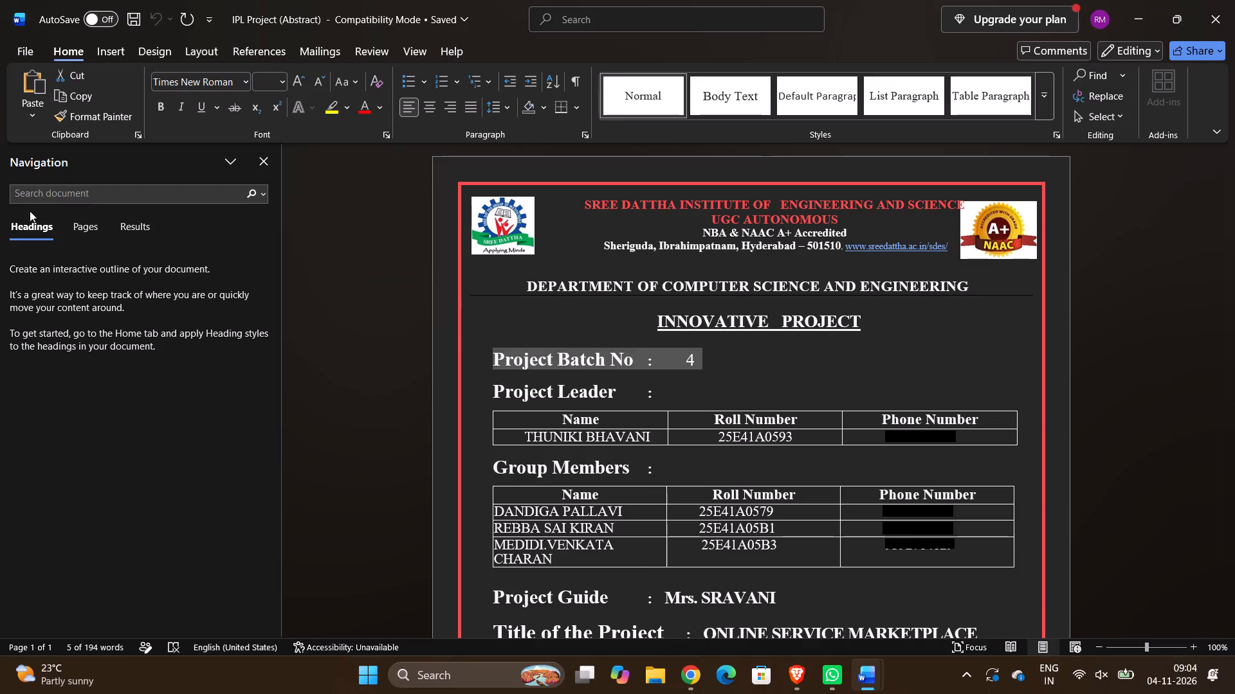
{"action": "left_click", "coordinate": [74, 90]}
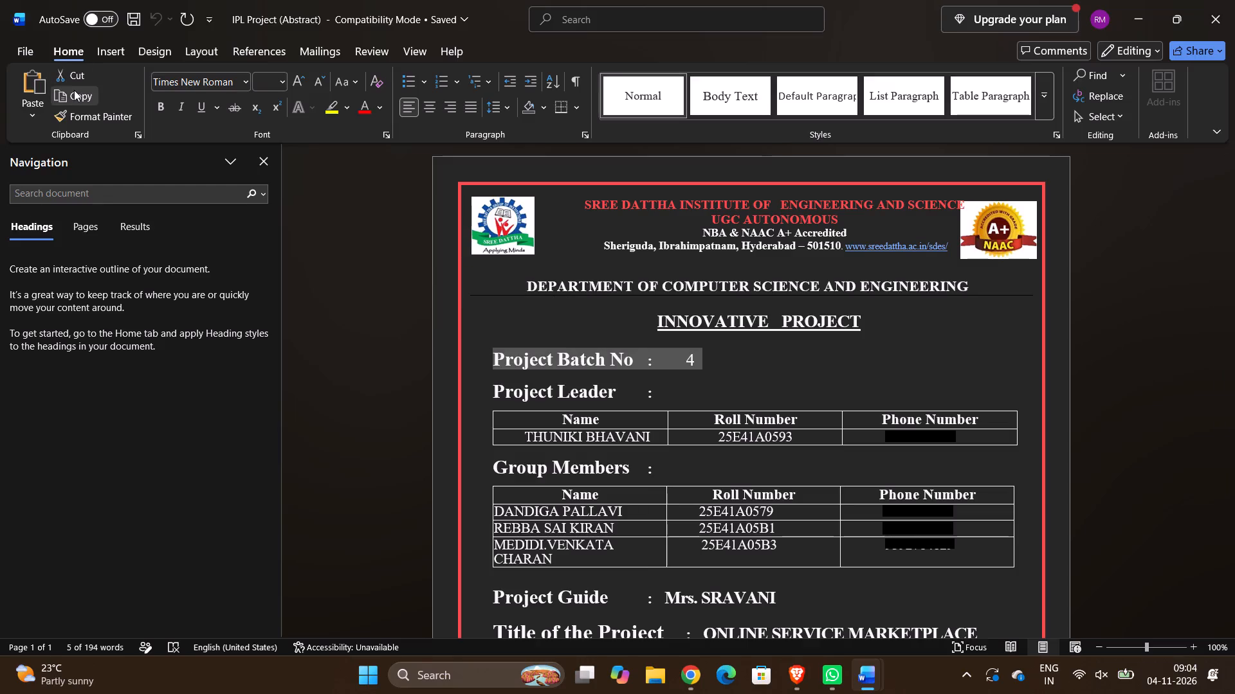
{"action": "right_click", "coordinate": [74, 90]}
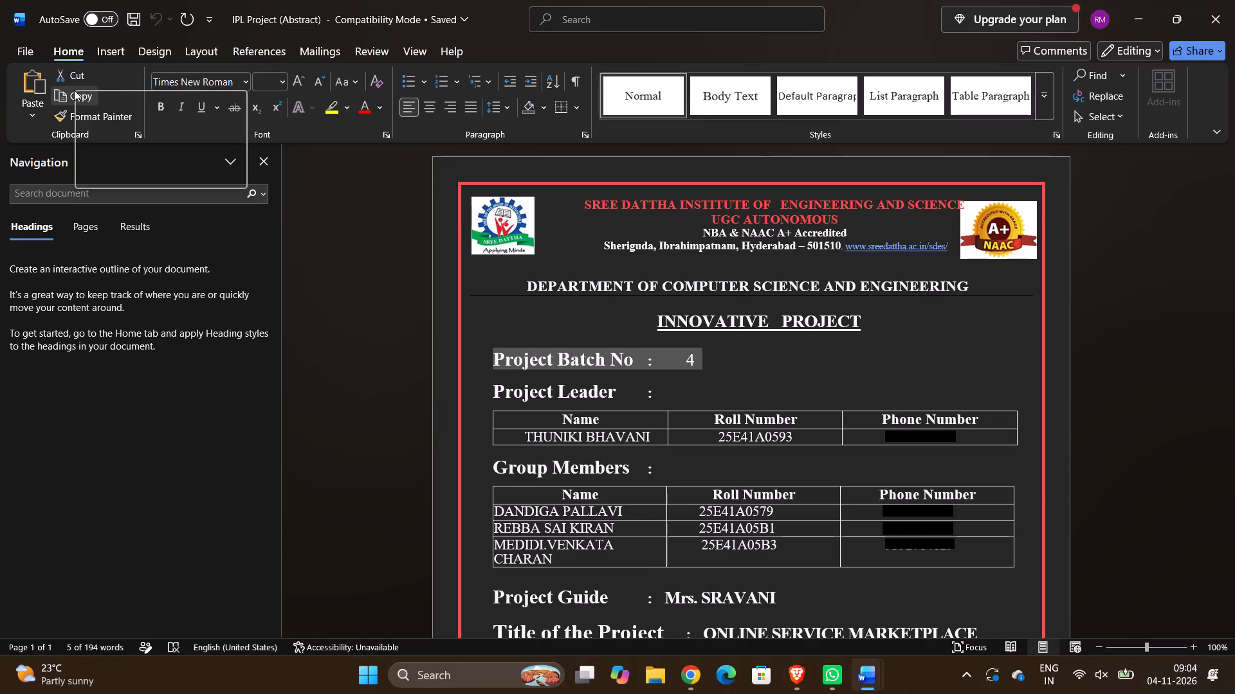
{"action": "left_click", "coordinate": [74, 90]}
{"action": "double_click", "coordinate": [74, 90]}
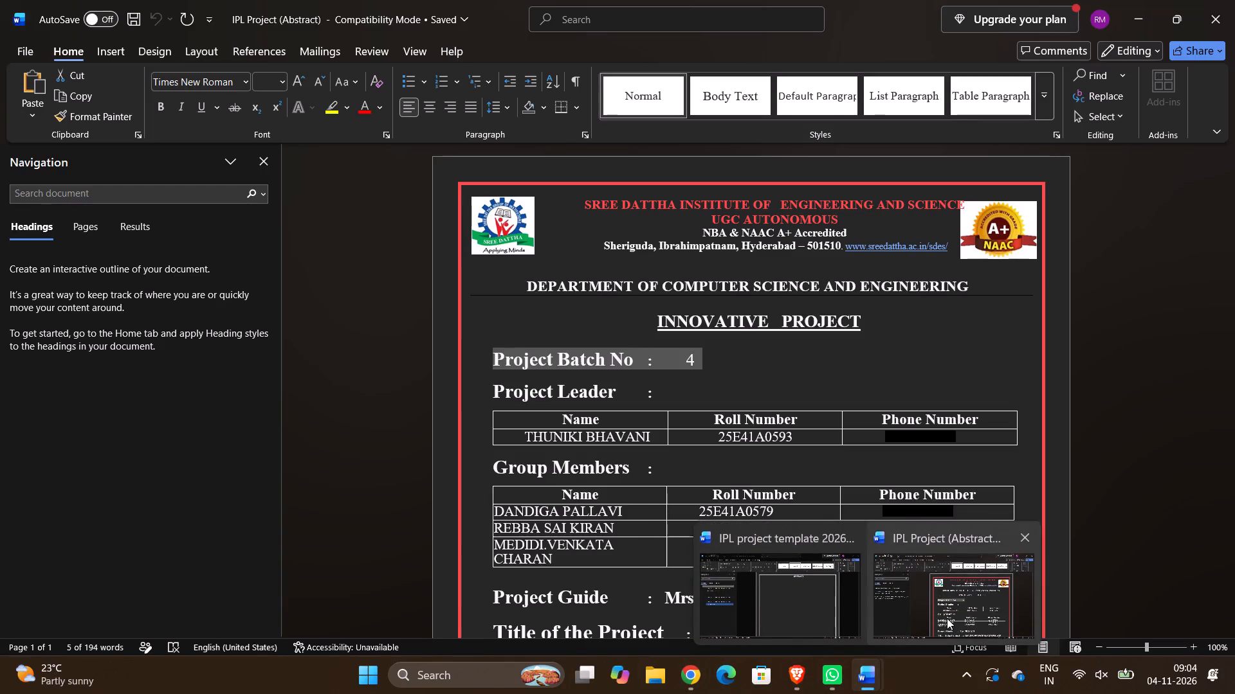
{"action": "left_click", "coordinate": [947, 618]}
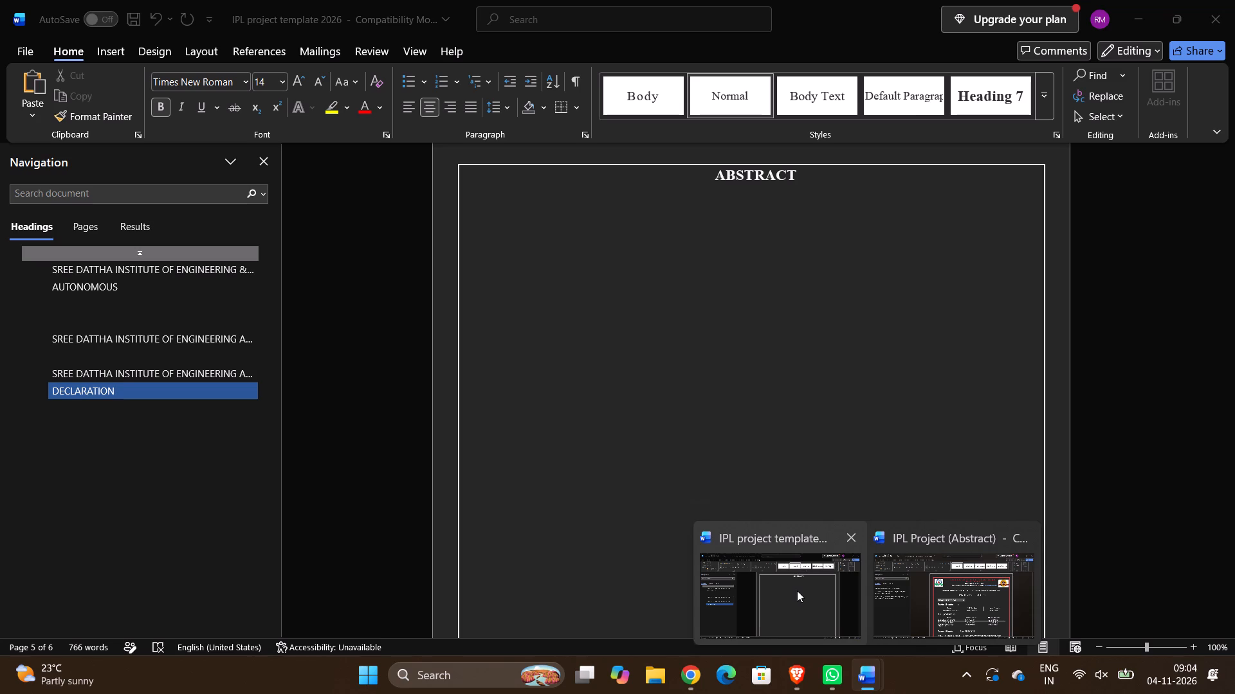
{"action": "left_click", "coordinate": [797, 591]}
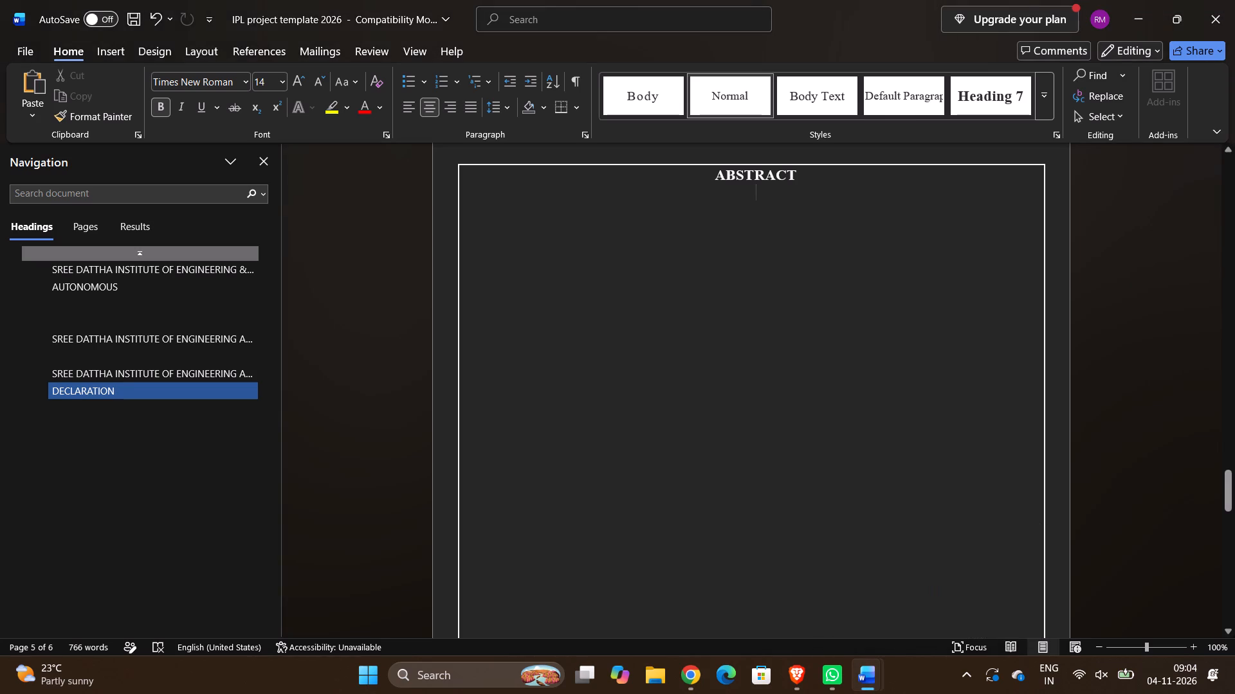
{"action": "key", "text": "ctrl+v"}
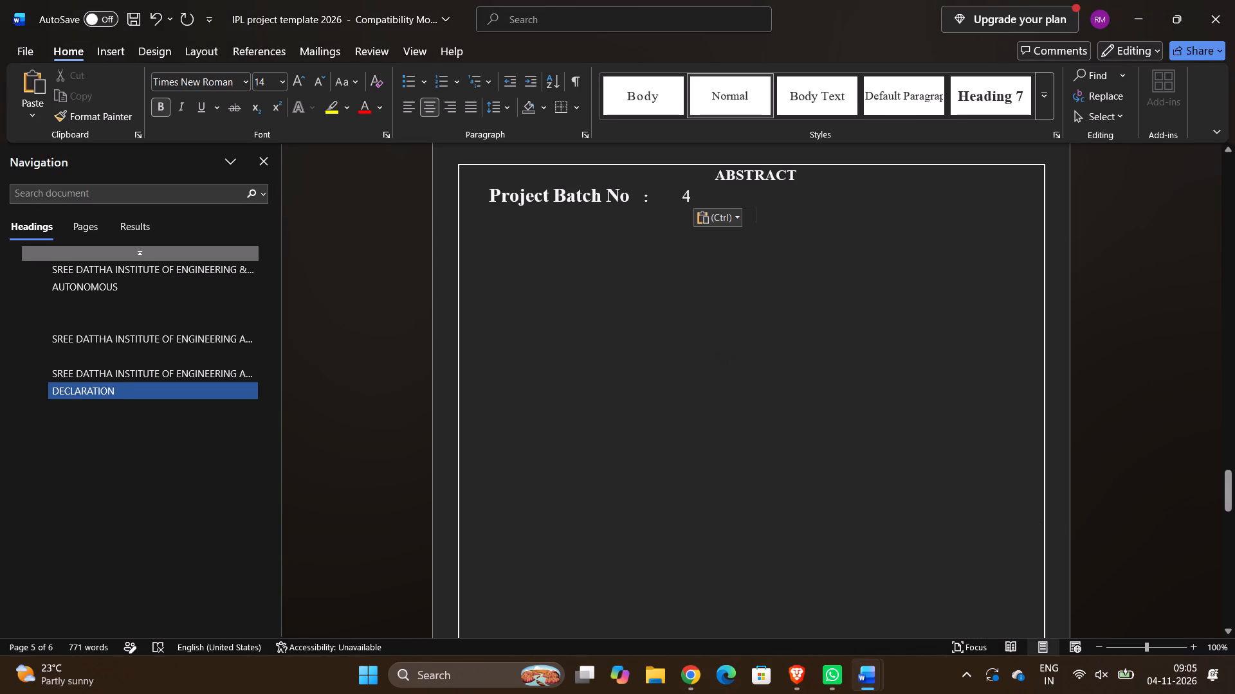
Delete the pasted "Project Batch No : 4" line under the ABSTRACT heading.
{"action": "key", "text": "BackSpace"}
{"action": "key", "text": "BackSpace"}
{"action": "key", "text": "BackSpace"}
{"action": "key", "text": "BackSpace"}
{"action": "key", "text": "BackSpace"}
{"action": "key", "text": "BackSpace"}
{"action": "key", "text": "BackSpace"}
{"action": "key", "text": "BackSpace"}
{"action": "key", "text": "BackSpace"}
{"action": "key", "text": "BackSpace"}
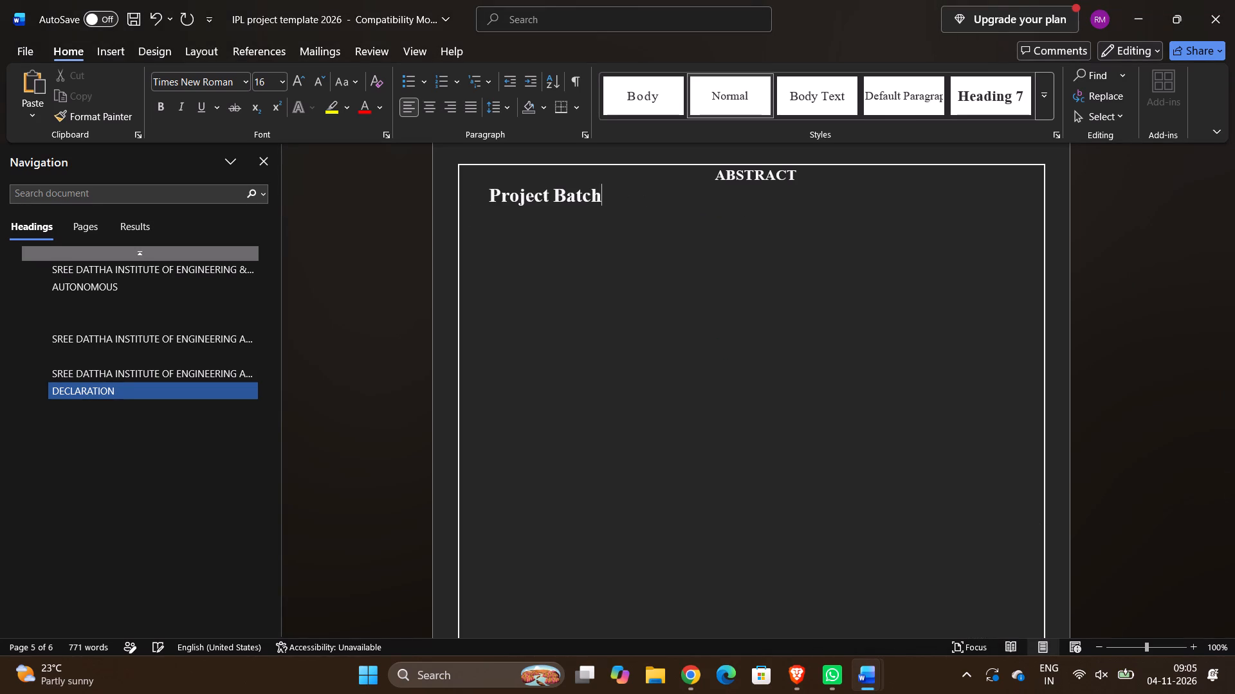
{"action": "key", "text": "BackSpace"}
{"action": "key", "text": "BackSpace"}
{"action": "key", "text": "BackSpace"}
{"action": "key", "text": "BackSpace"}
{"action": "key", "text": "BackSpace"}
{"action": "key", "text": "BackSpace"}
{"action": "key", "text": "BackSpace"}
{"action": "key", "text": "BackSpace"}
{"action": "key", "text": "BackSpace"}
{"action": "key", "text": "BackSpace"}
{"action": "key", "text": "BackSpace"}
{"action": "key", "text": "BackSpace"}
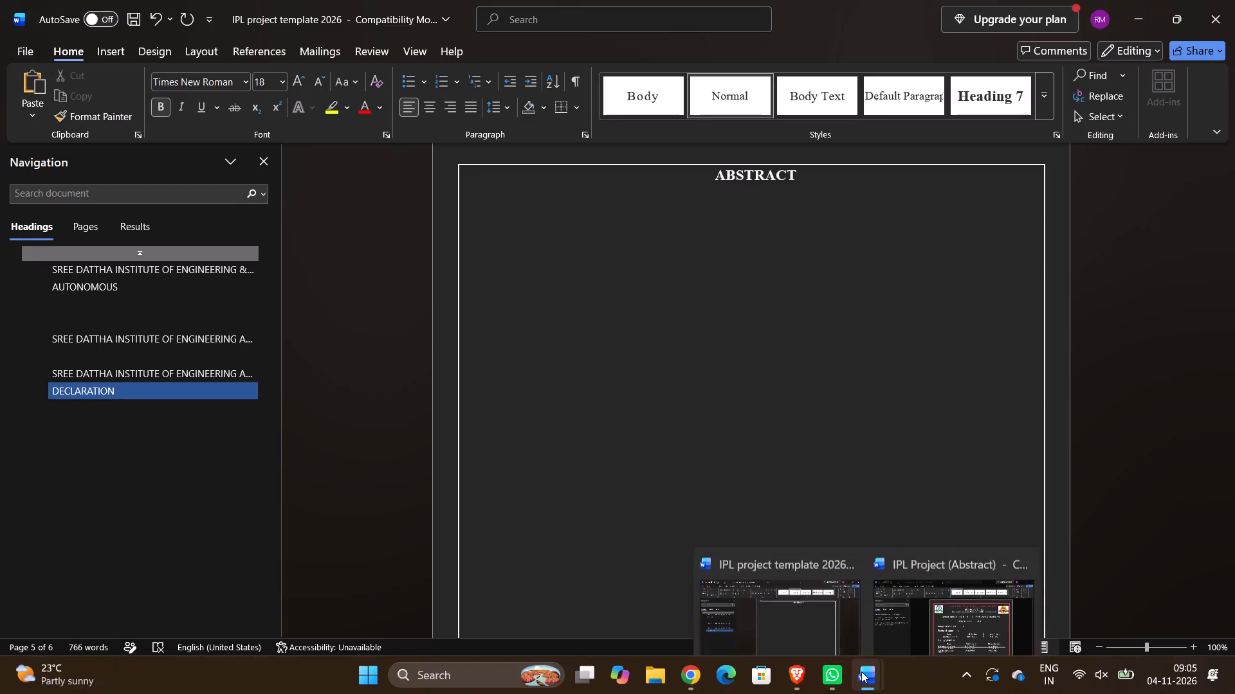
Look through the IPL Project (Abstract) document for the project details and abstract needed in the template.
{"action": "left_click", "coordinate": [965, 583]}
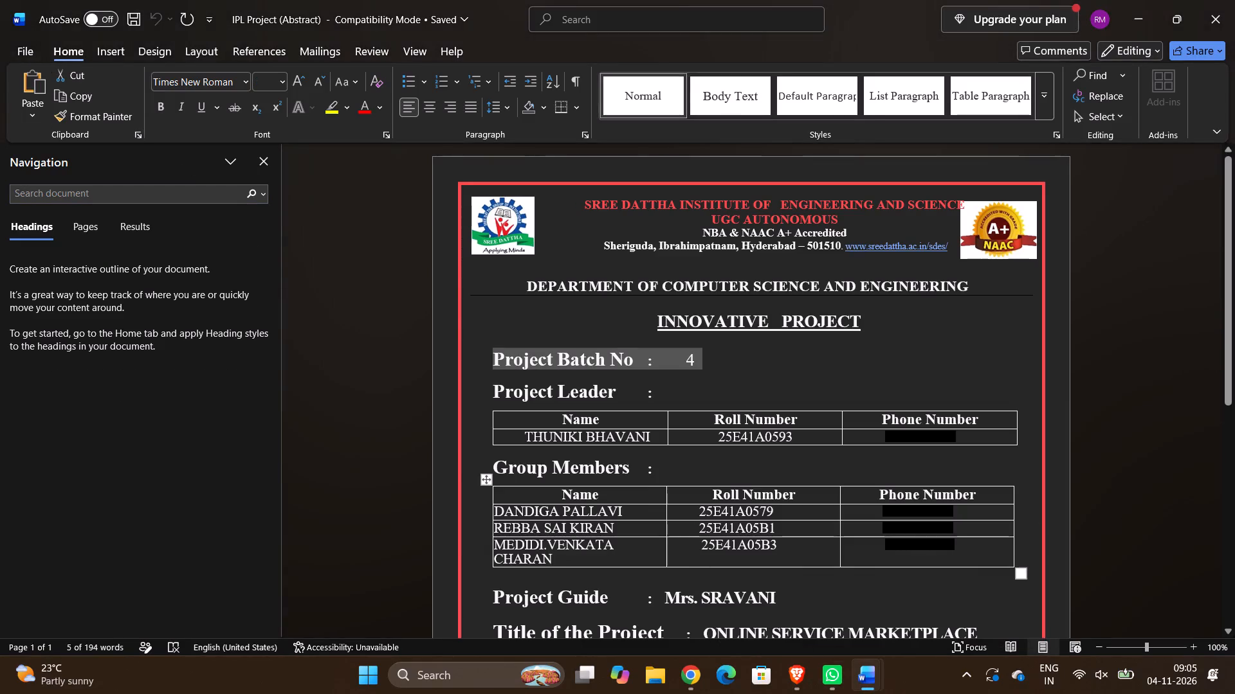
{"action": "scroll", "coordinate": [842, 369], "scroll_direction": "down", "scroll_amount": 1}
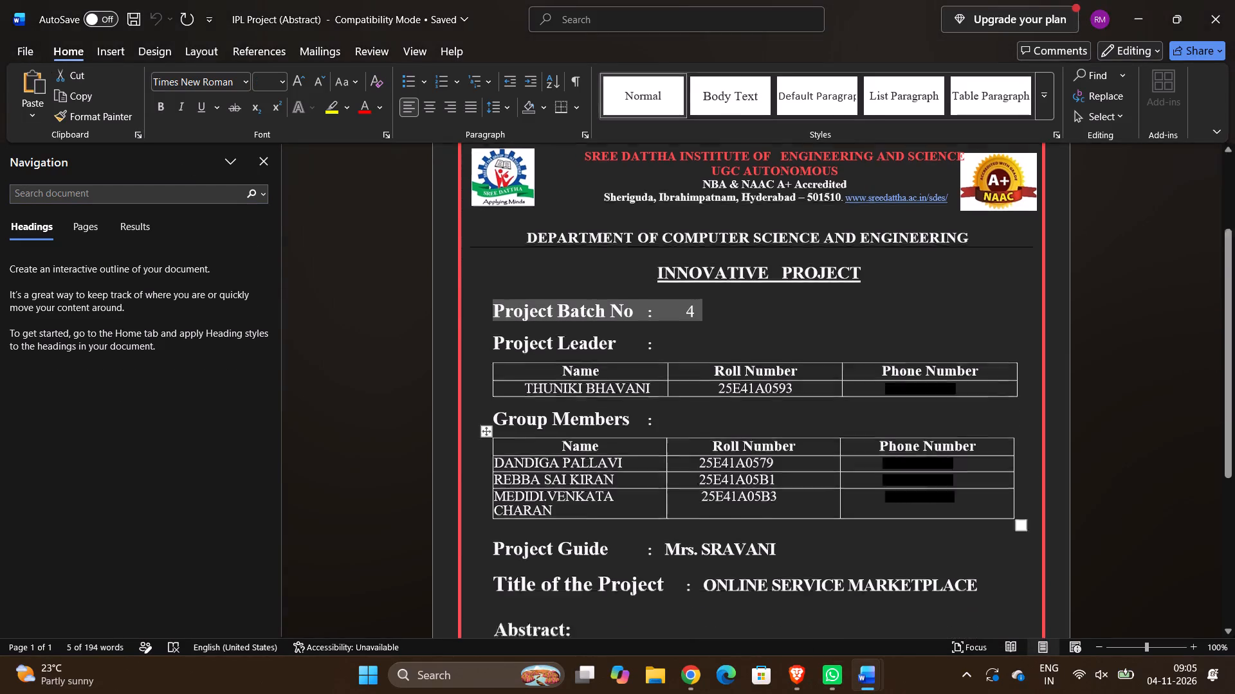
{"action": "scroll", "coordinate": [842, 369], "scroll_direction": "down", "scroll_amount": 4}
{"action": "scroll", "coordinate": [842, 369], "scroll_direction": "up", "scroll_amount": 3}
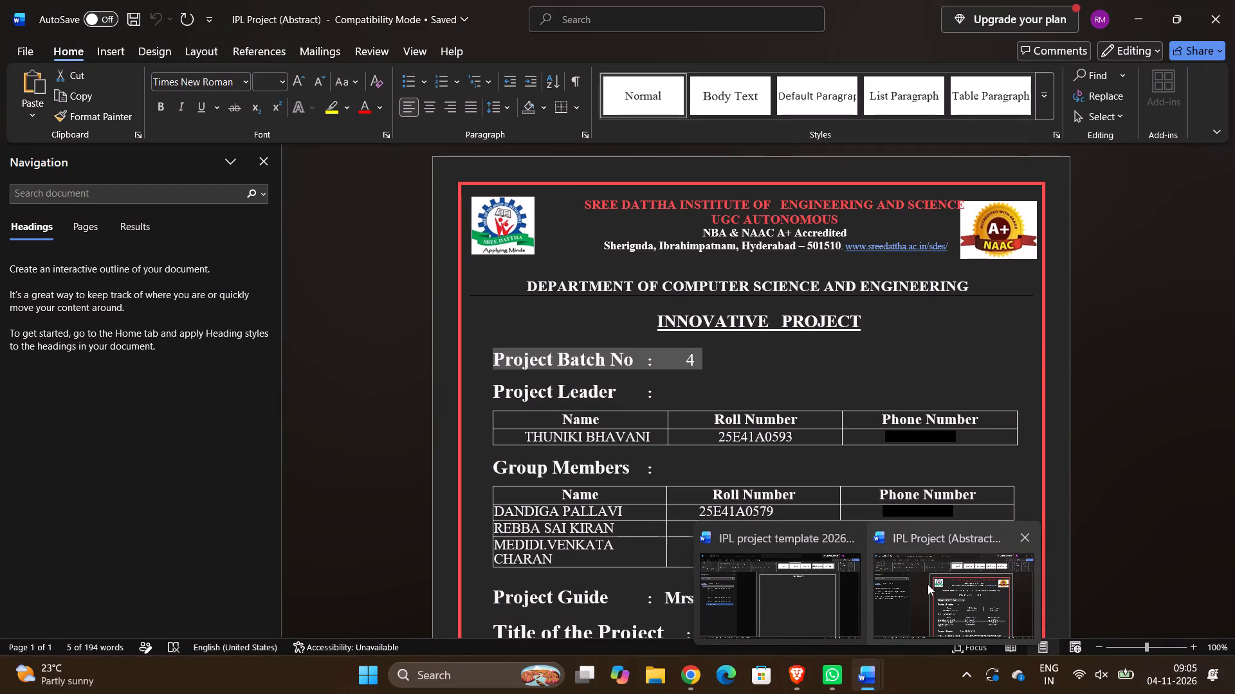
{"action": "left_click", "coordinate": [928, 584]}
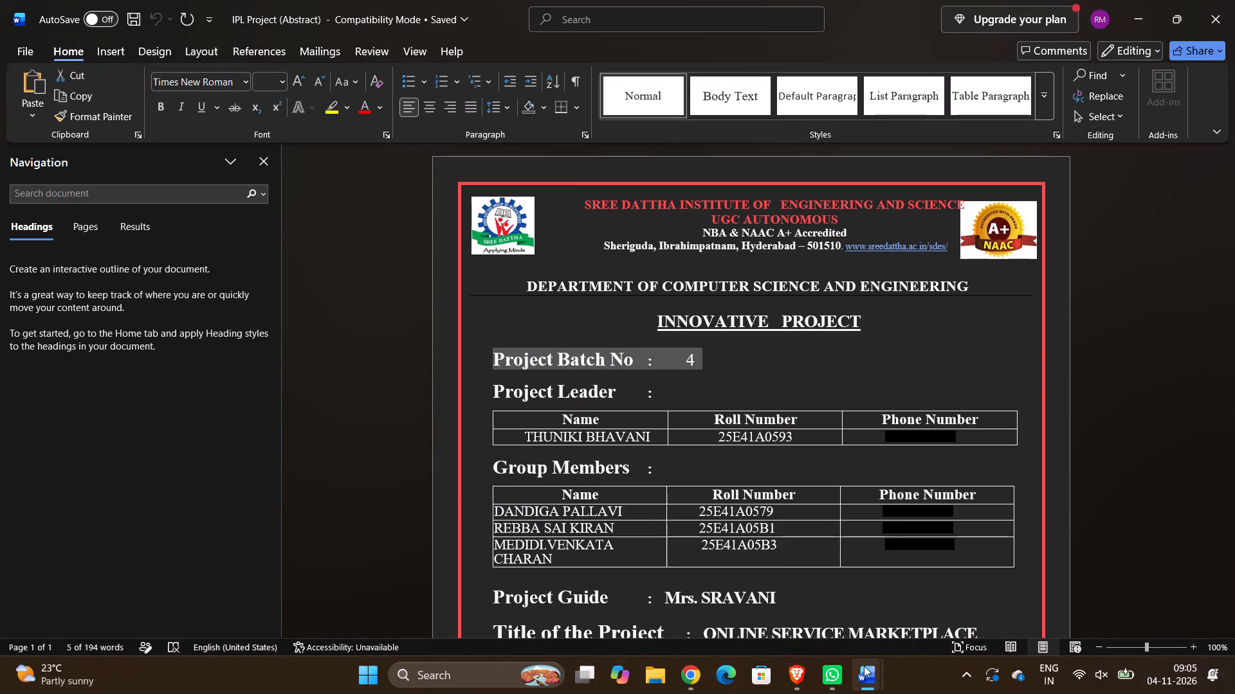
{"action": "left_click", "coordinate": [796, 622]}
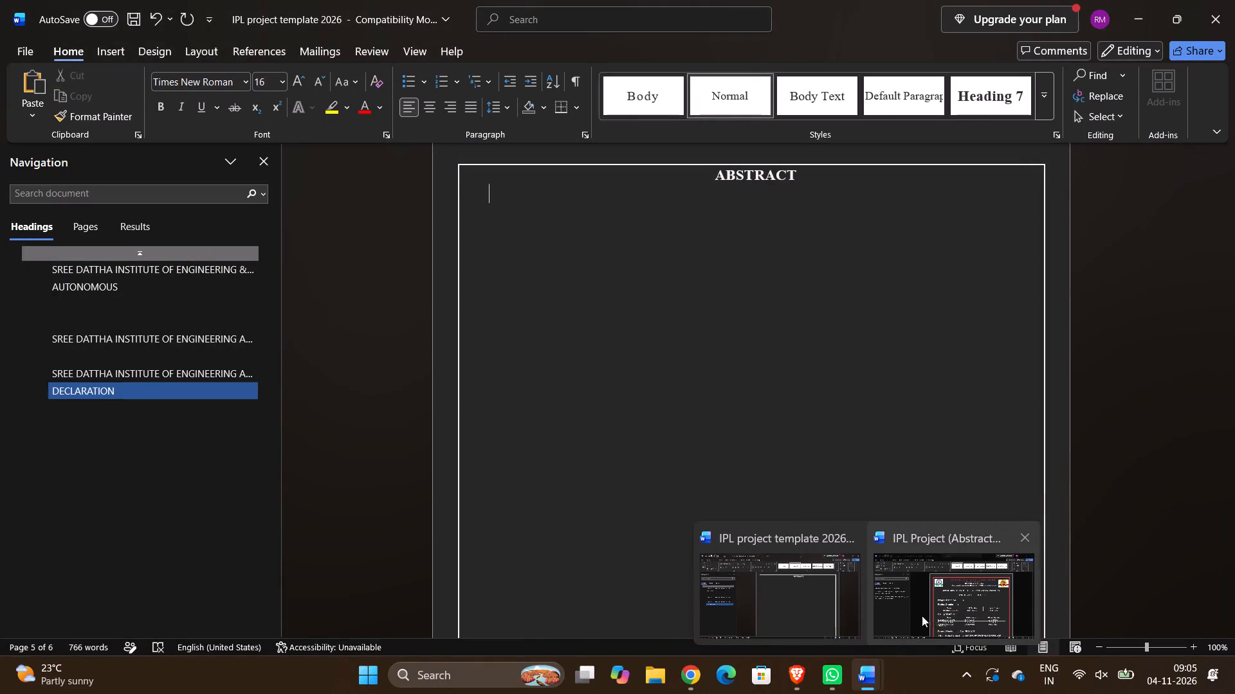
{"action": "left_click", "coordinate": [940, 609]}
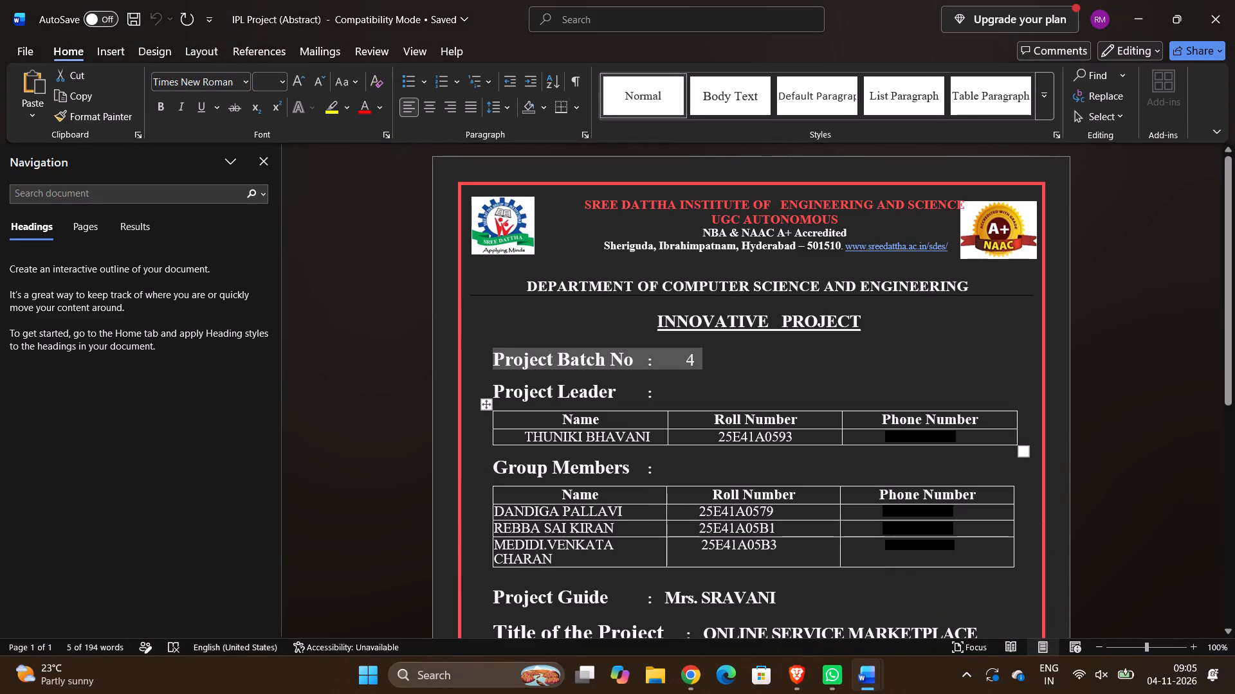
Display the abstract document's page thumbnails and go to page 1.
{"action": "left_click", "coordinate": [85, 224]}
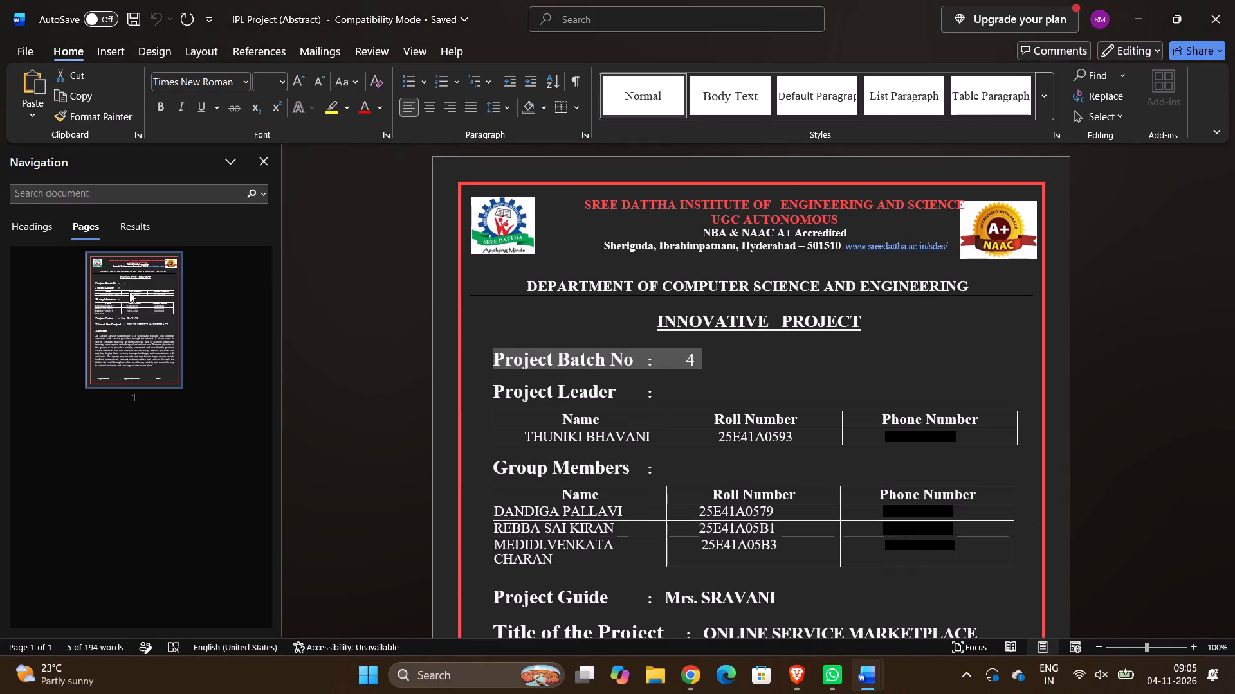
{"action": "right_click", "coordinate": [132, 296]}
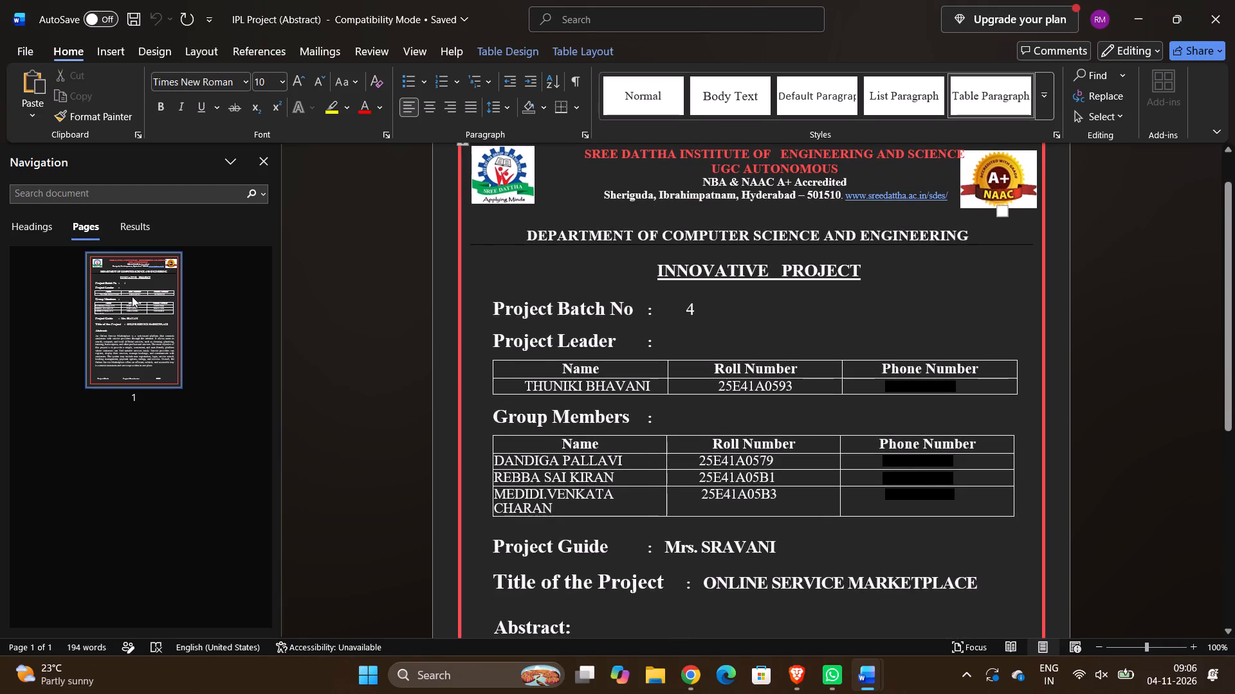
{"action": "right_click", "coordinate": [132, 296]}
{"action": "double_click", "coordinate": [171, 369]}
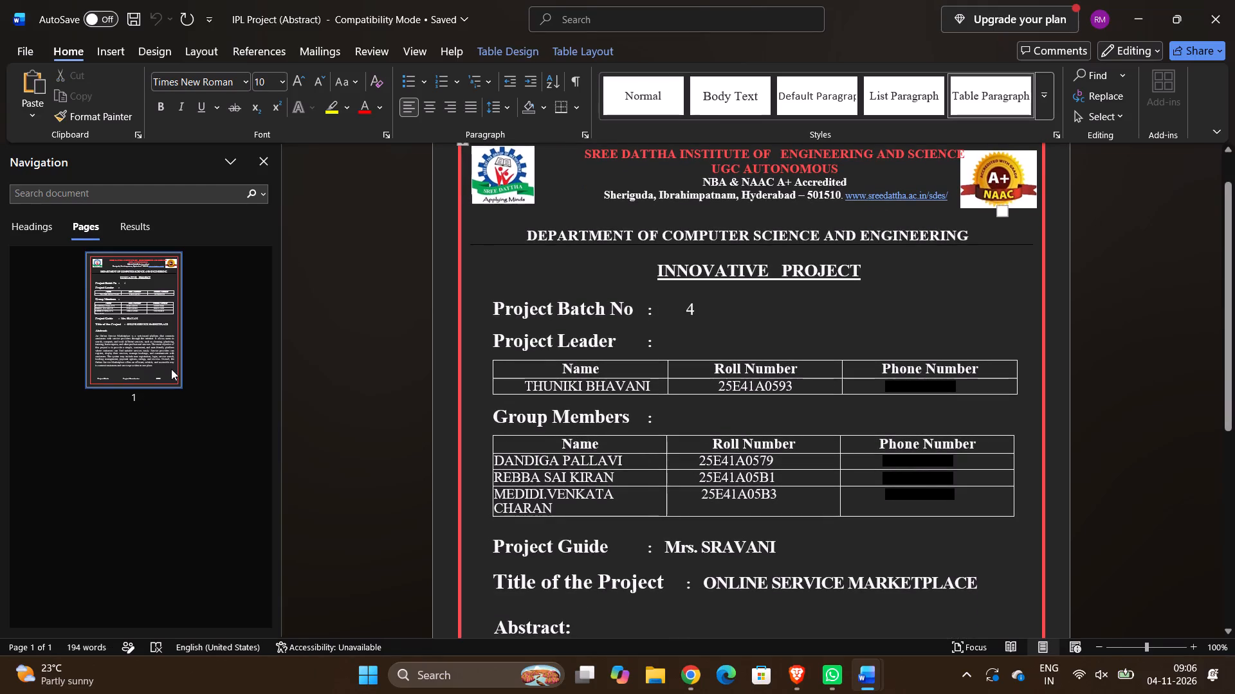
{"action": "double_click", "coordinate": [171, 369]}
{"action": "left_click", "coordinate": [171, 369]}
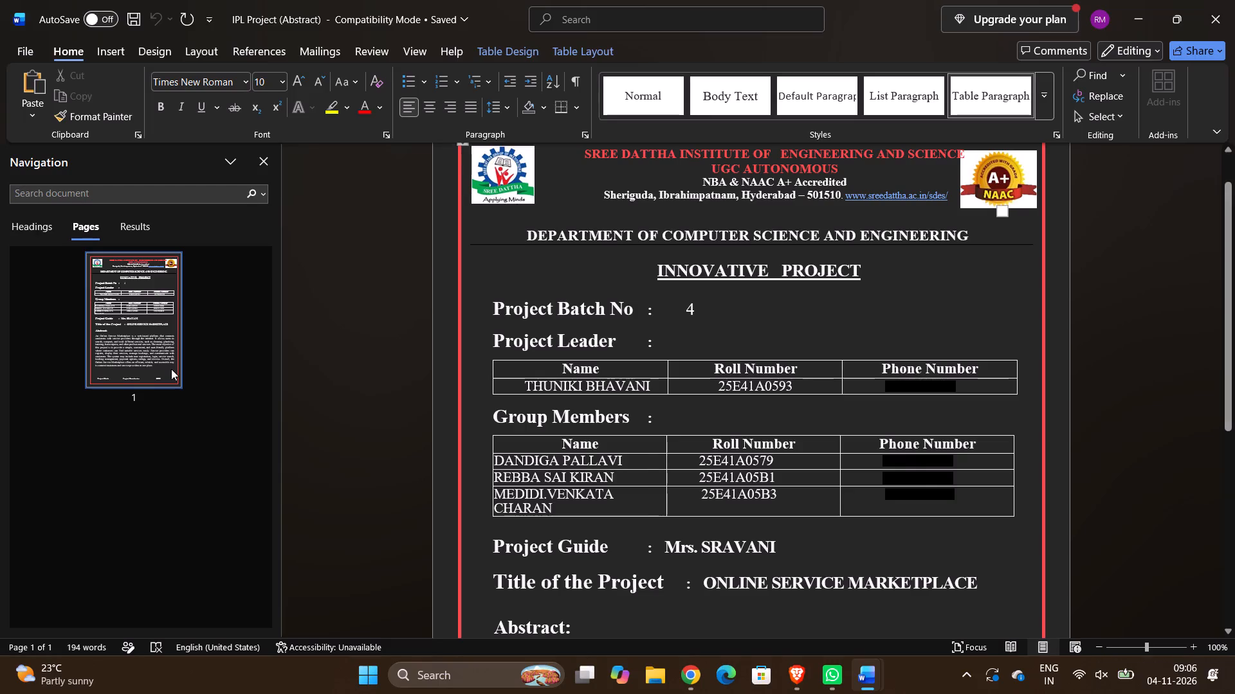
{"action": "left_click", "coordinate": [265, 195]}
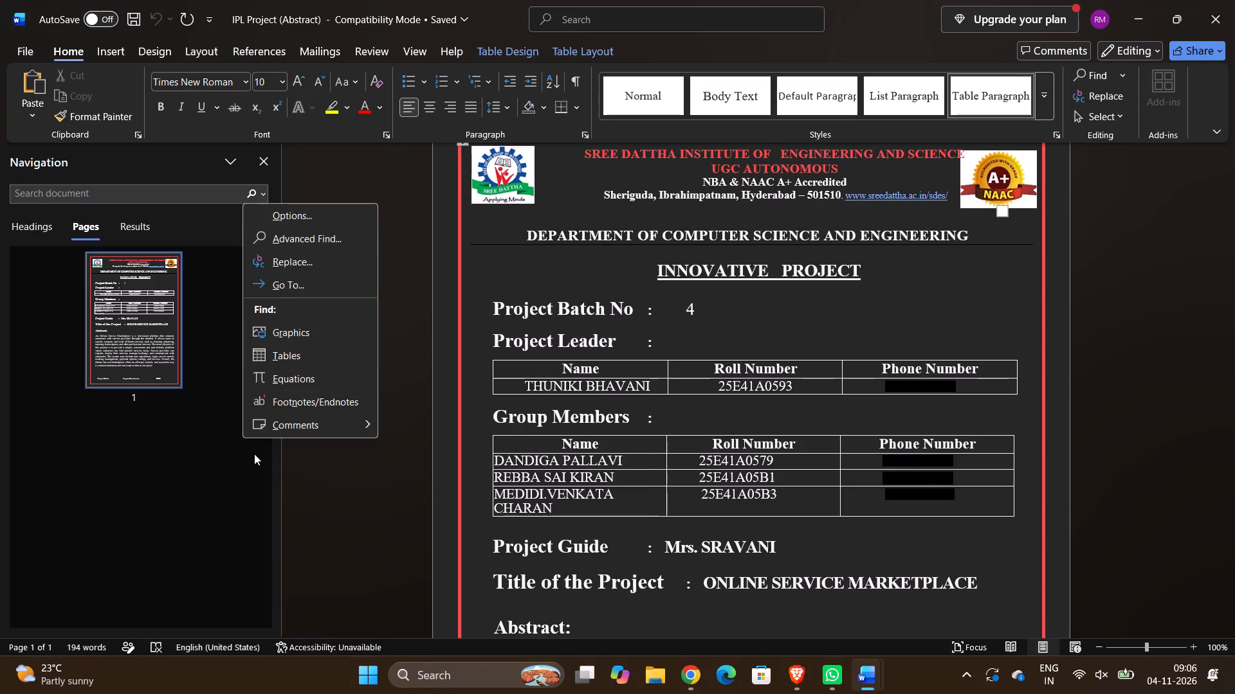
{"action": "left_click", "coordinate": [219, 462]}
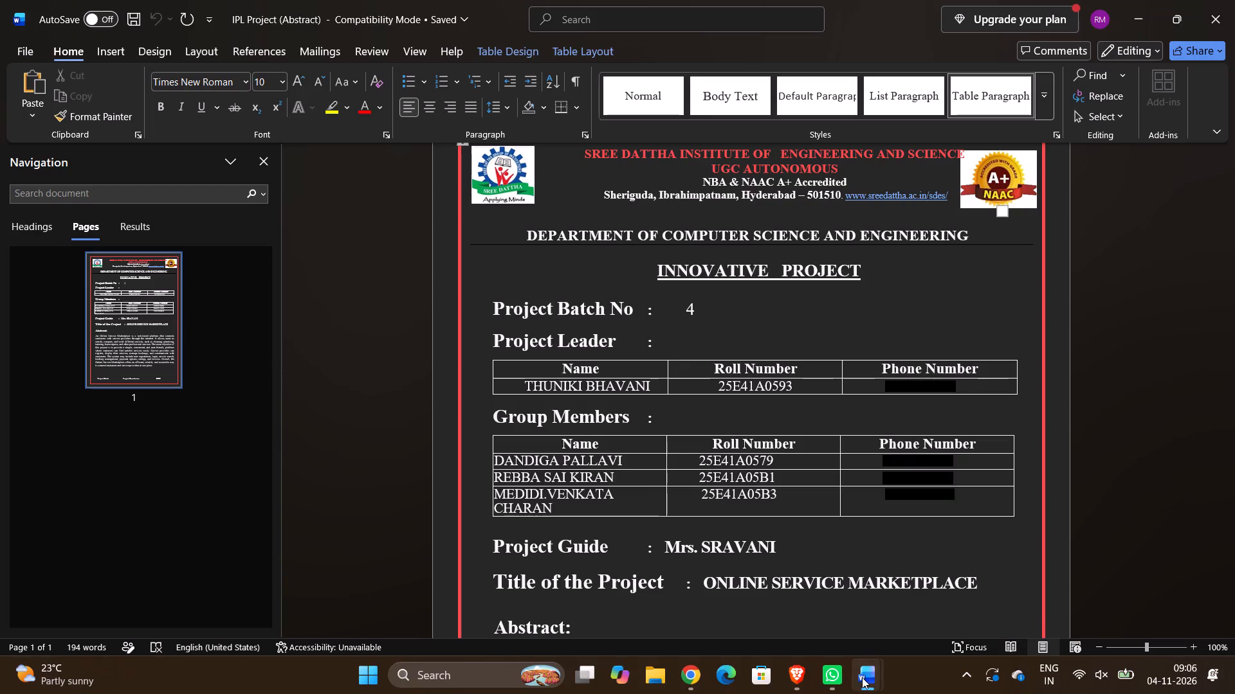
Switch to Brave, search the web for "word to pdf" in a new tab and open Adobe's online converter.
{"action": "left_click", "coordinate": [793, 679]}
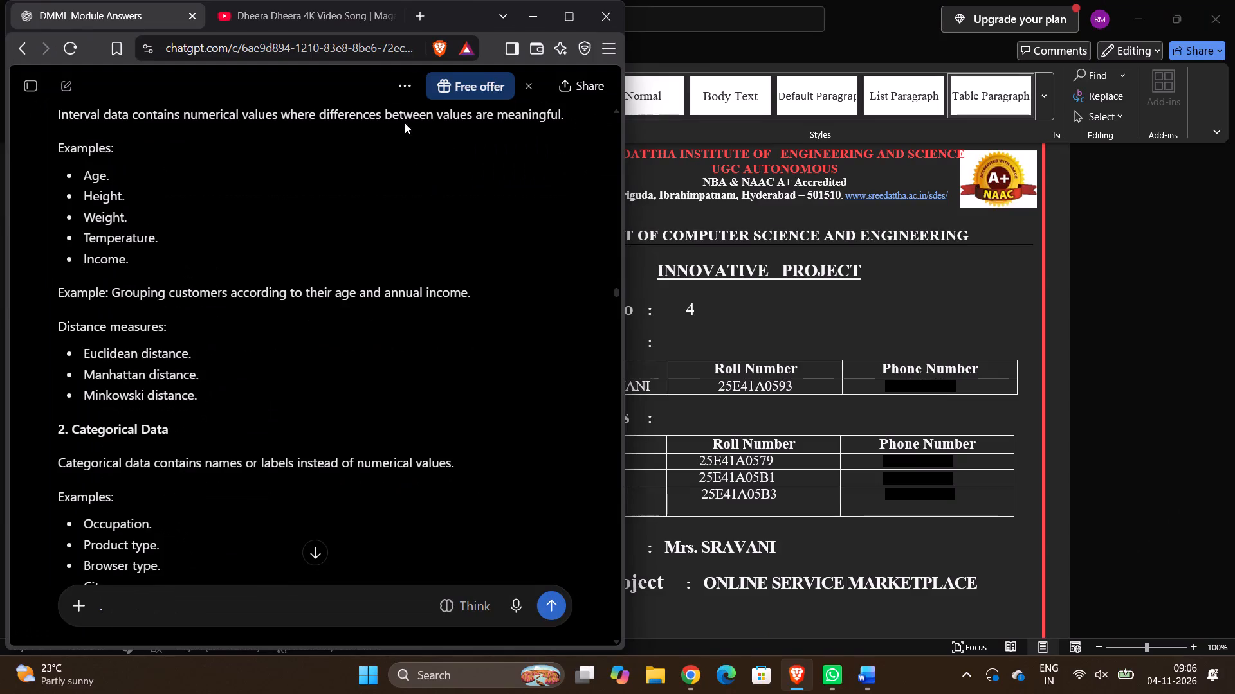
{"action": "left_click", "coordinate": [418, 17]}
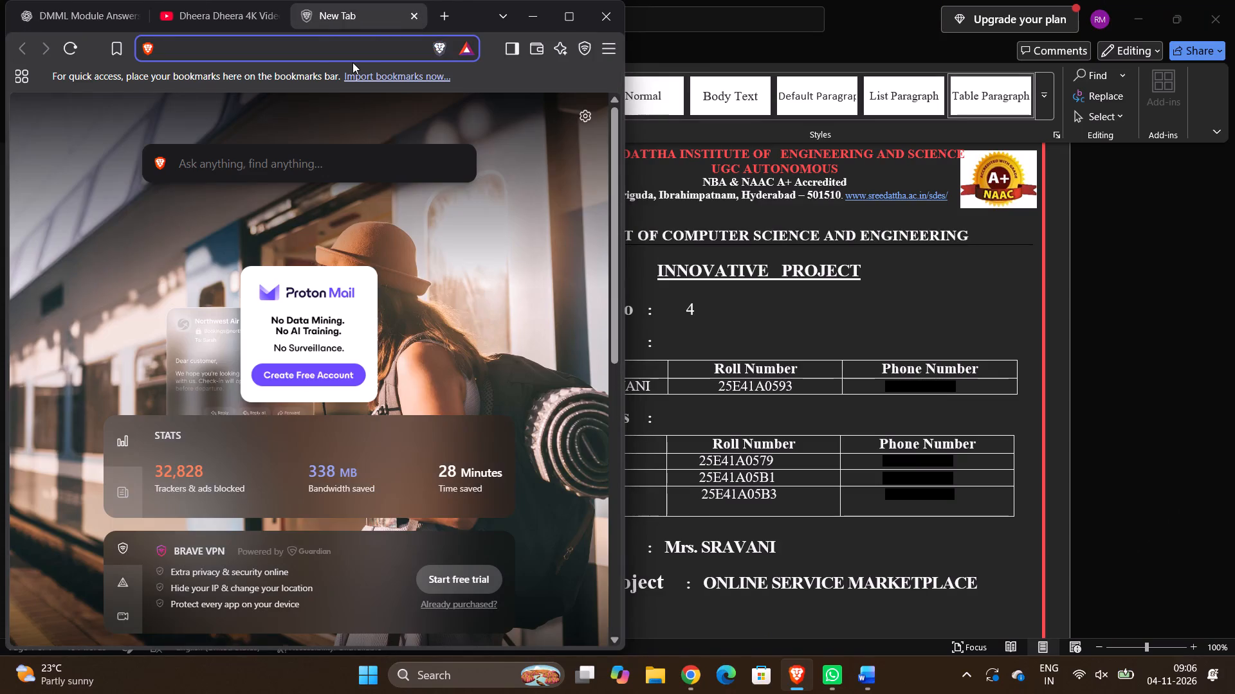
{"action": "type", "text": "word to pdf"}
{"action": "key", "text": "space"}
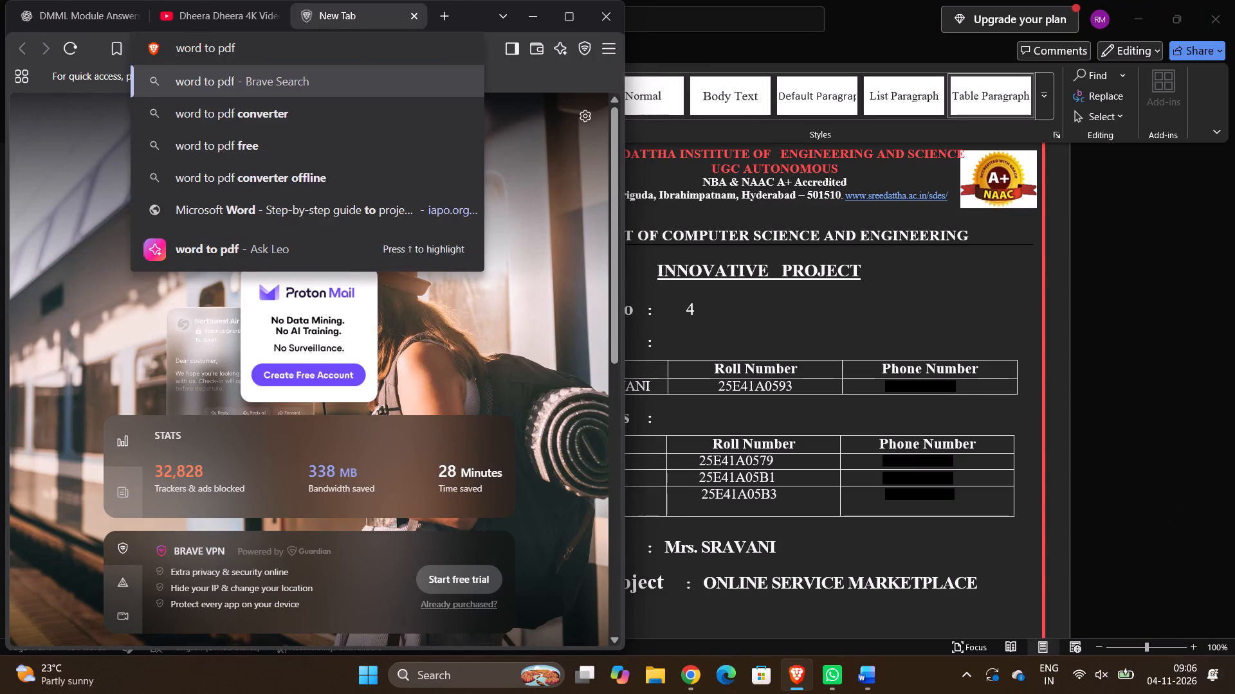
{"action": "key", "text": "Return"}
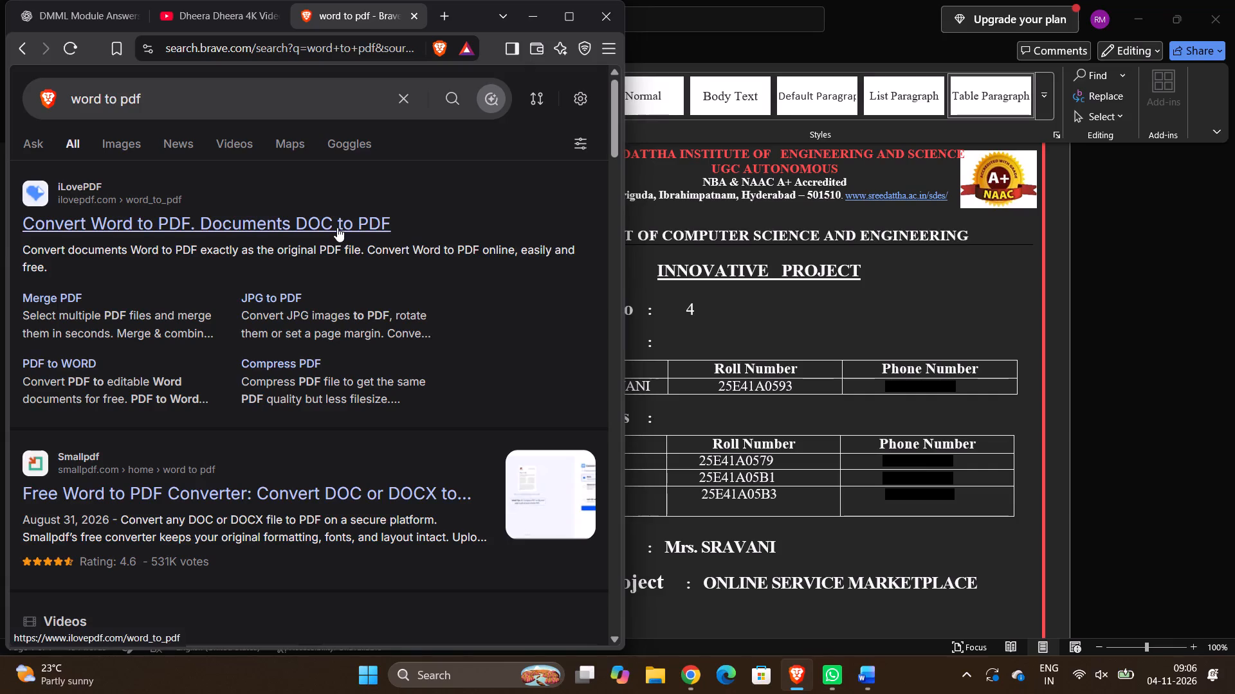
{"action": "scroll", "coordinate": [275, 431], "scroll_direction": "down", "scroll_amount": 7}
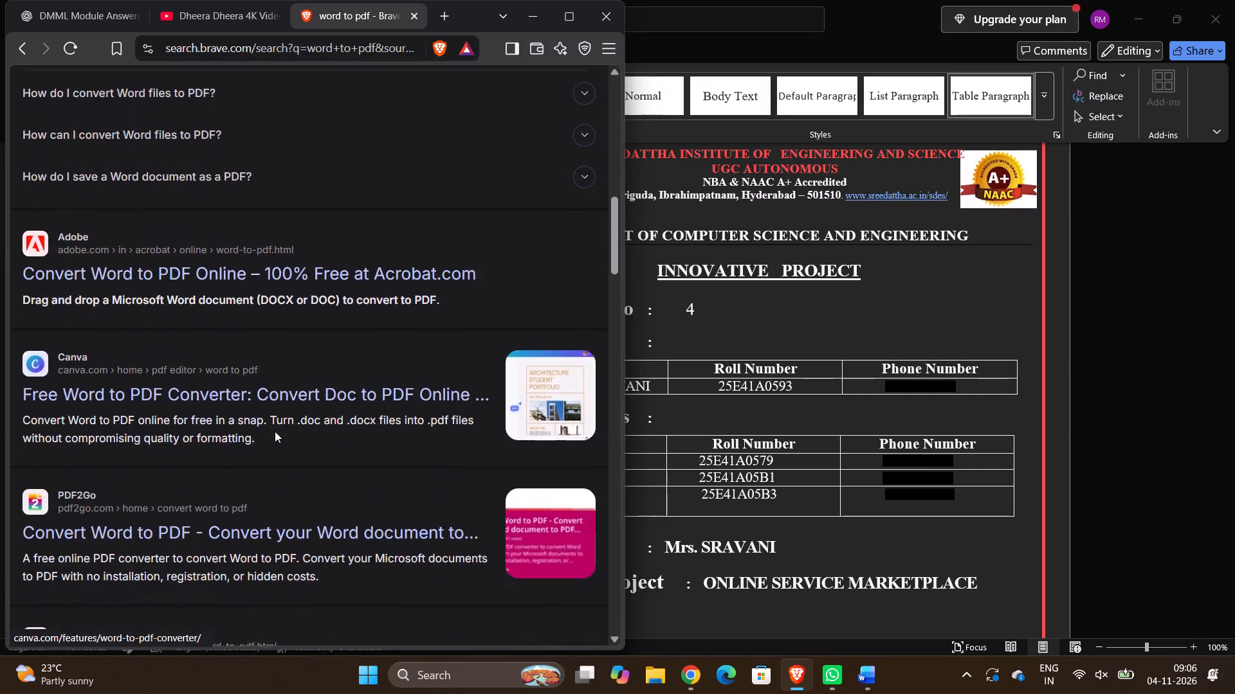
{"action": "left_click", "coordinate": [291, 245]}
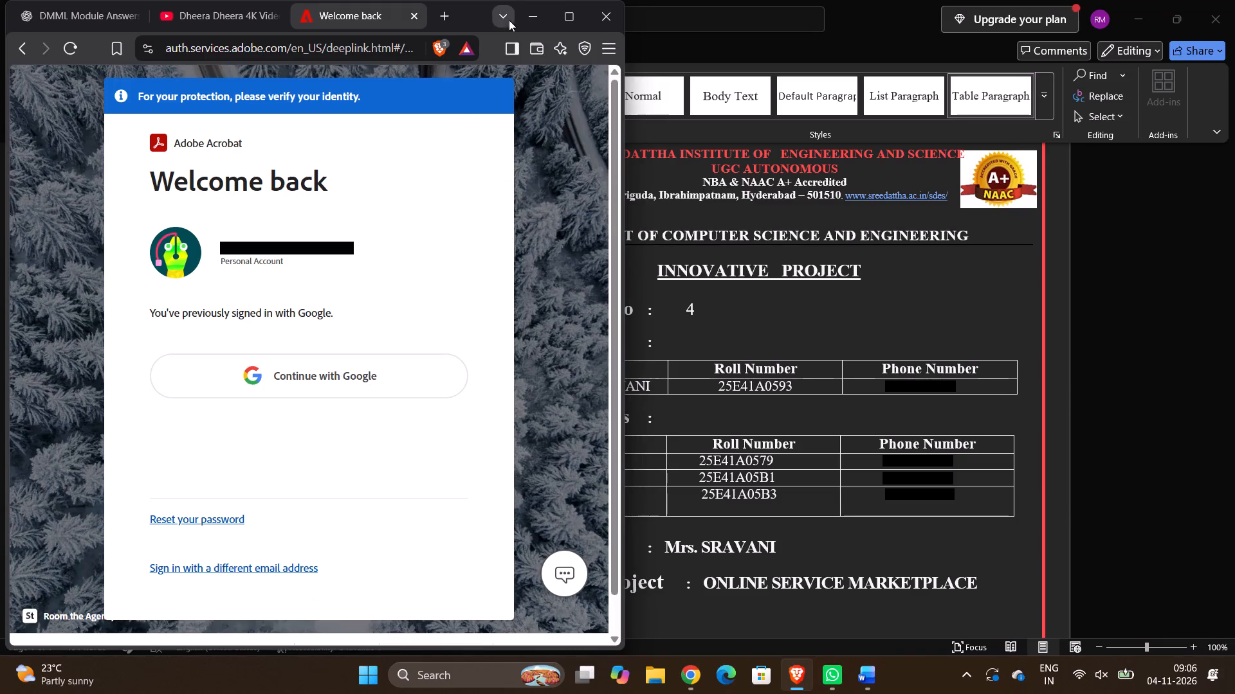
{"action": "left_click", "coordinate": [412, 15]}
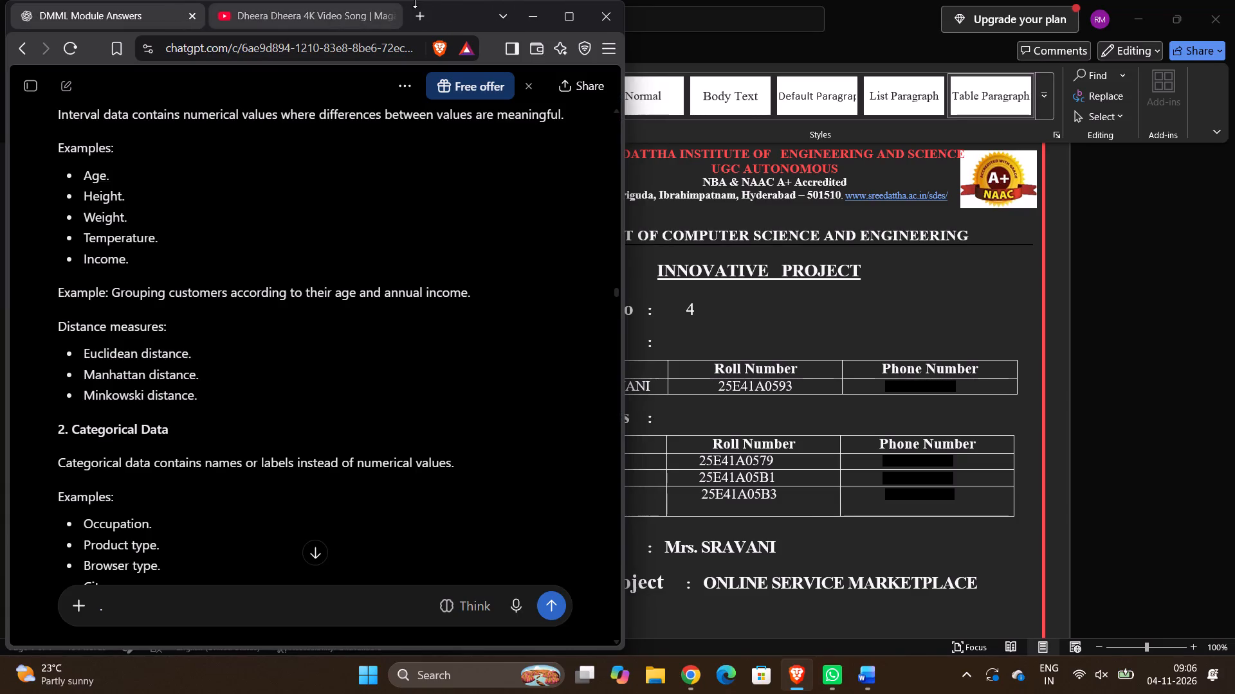
Search for "word to pdf" in a new browser tab and open iLovePDF's Word to PDF converter.
{"action": "left_click", "coordinate": [414, 11]}
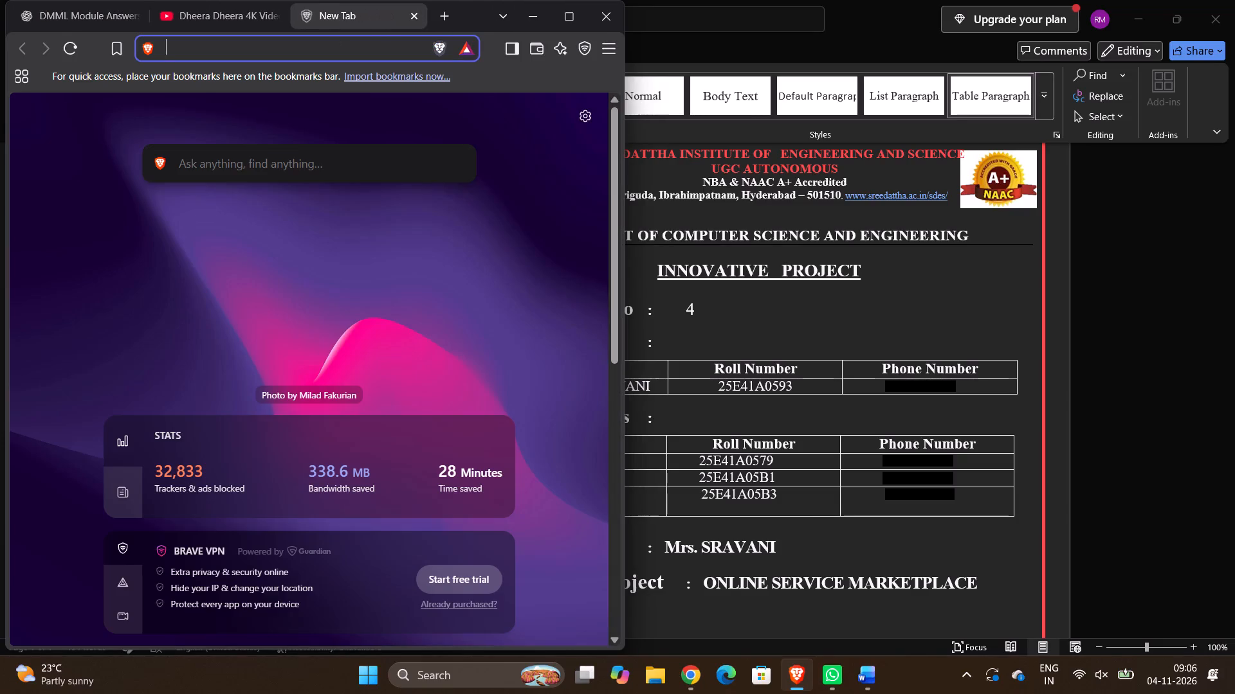
{"action": "type", "text": "word"}
{"action": "key", "text": "space"}
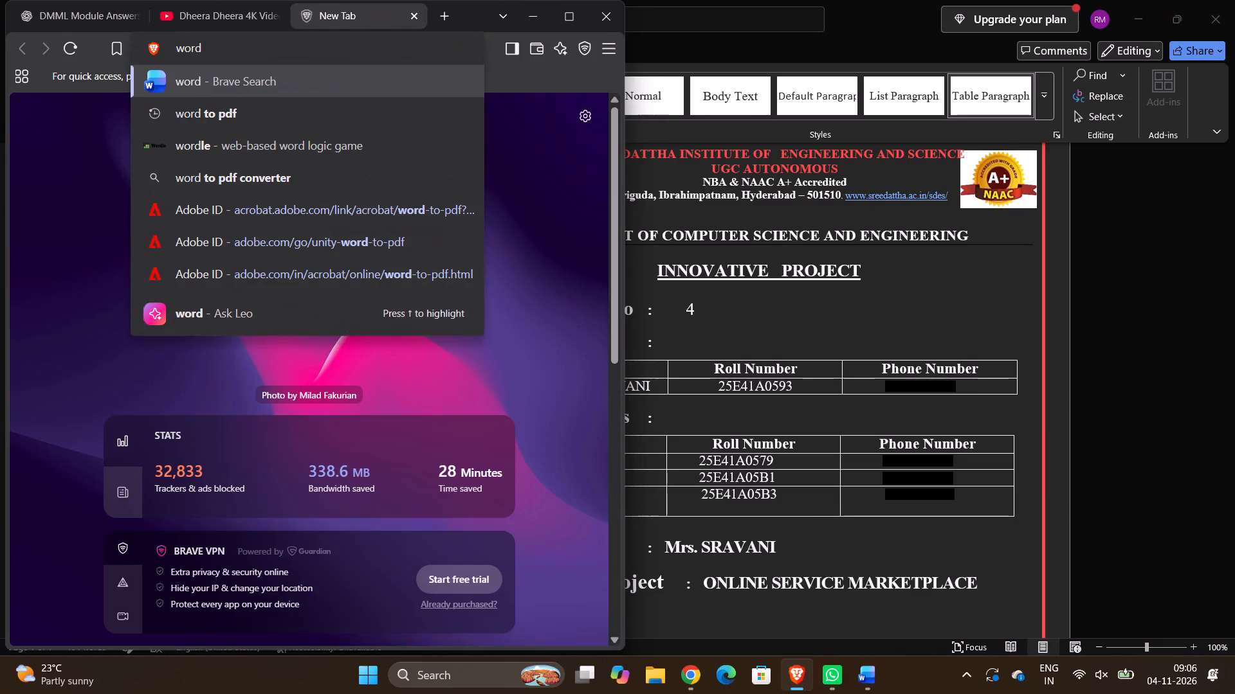
{"action": "left_click", "coordinate": [290, 107]}
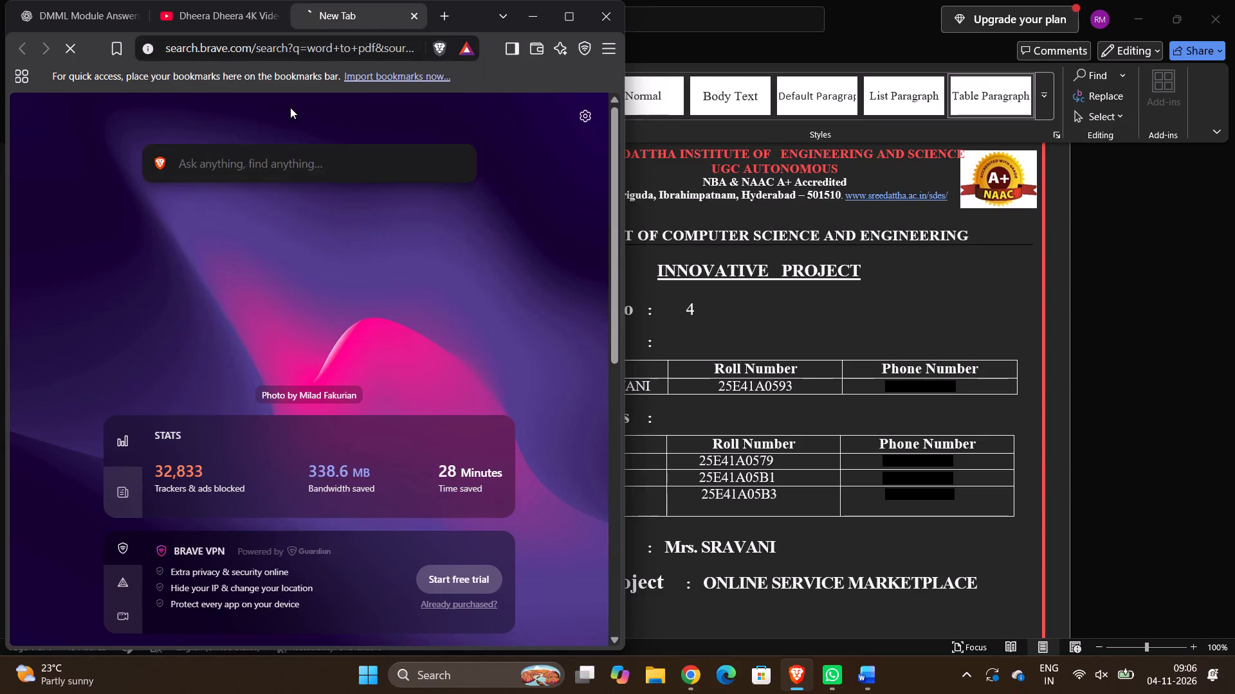
{"action": "left_click", "coordinate": [261, 228]}
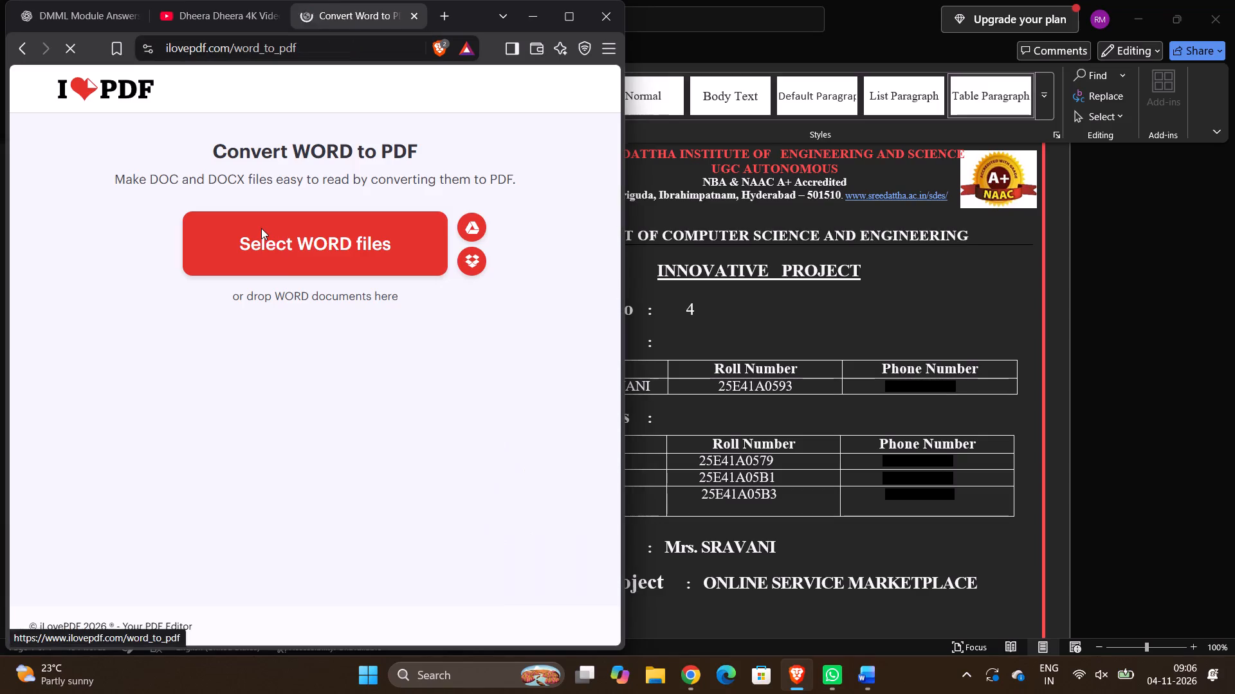
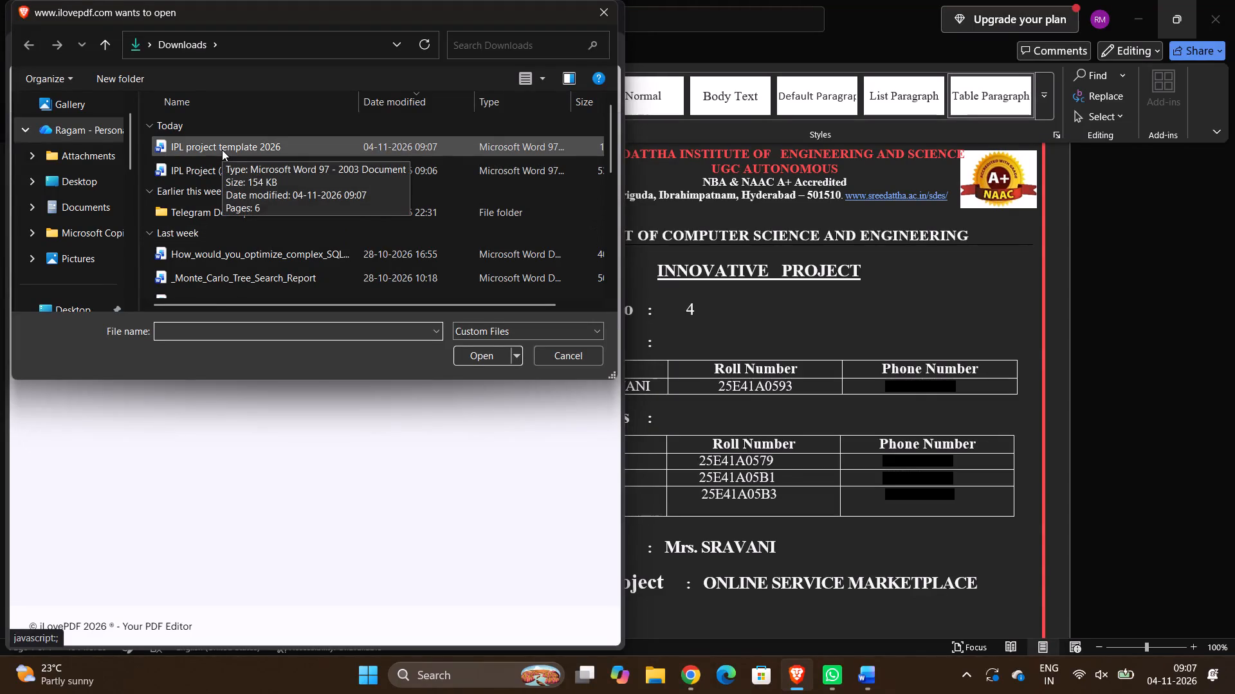
Upload IPL project template 2026 and IPL Project (Abstract) from Downloads and convert both to PDF.
{"action": "left_click", "coordinate": [222, 150], "text": "ctrl"}
{"action": "left_click", "coordinate": [230, 169], "text": "ctrl"}
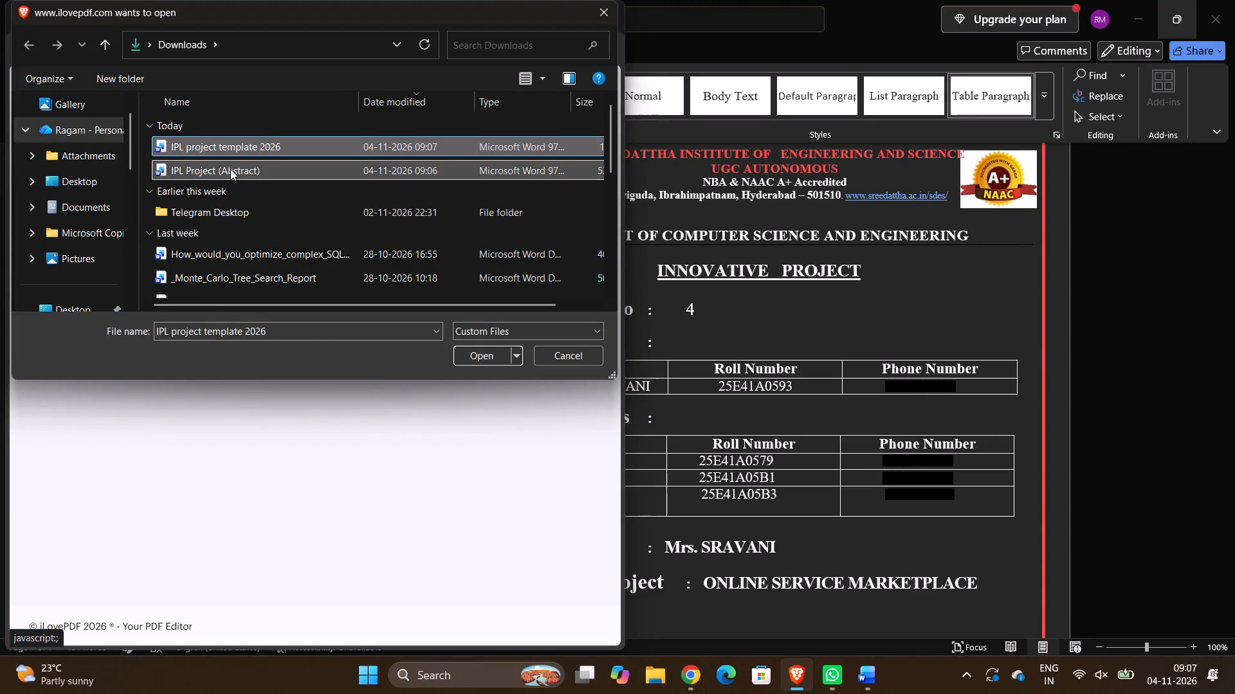
{"action": "left_click", "coordinate": [466, 346], "text": "ctrl"}
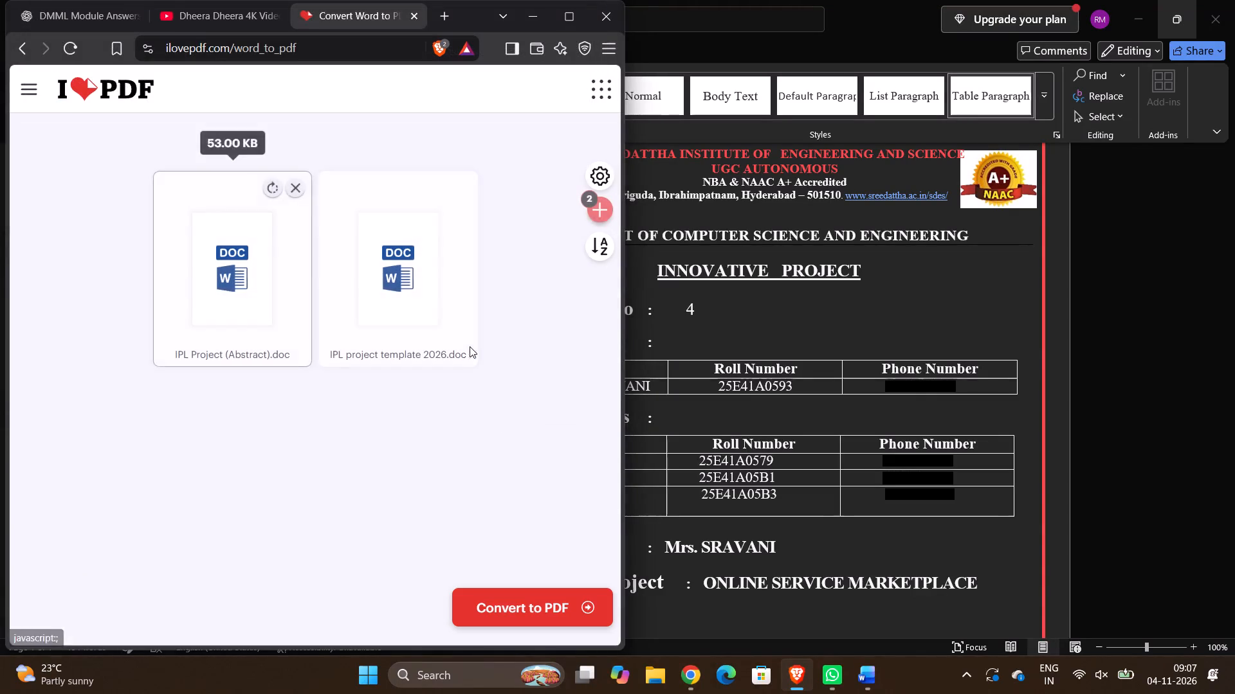
{"action": "left_click", "coordinate": [518, 593]}
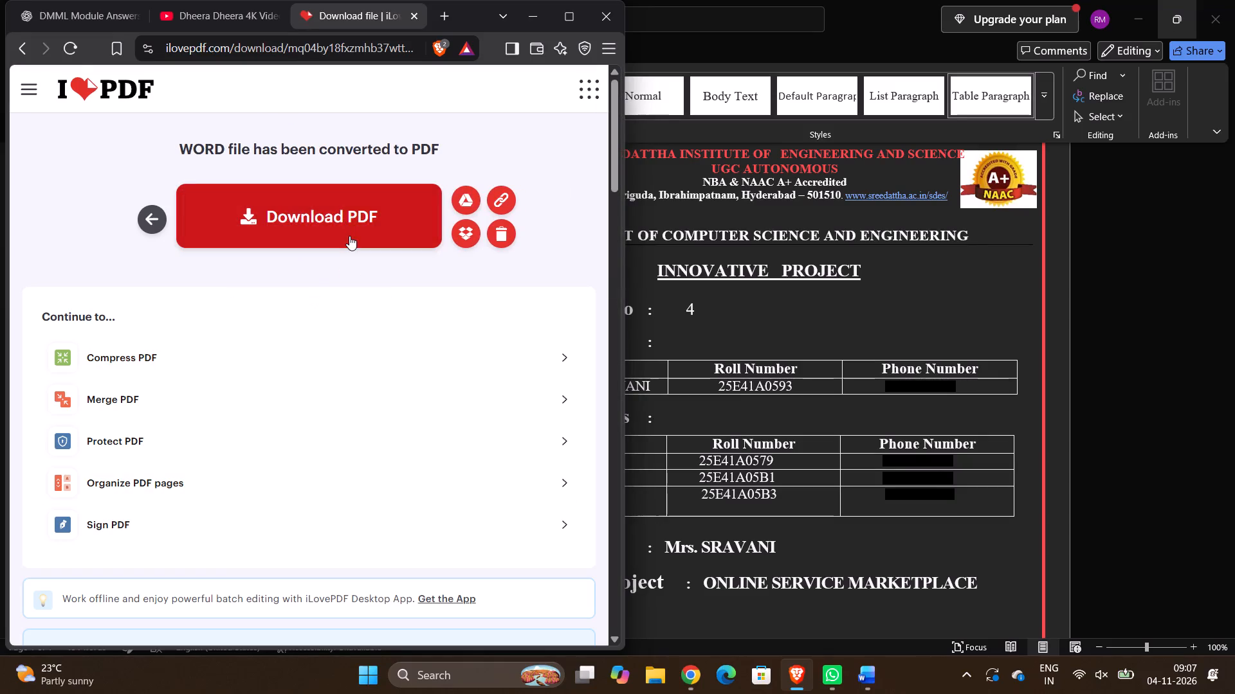
Download the converted PDFs as the ZIP archive ilovepdf_converted into Downloads, and minimize the browser.
{"action": "left_click", "coordinate": [352, 235]}
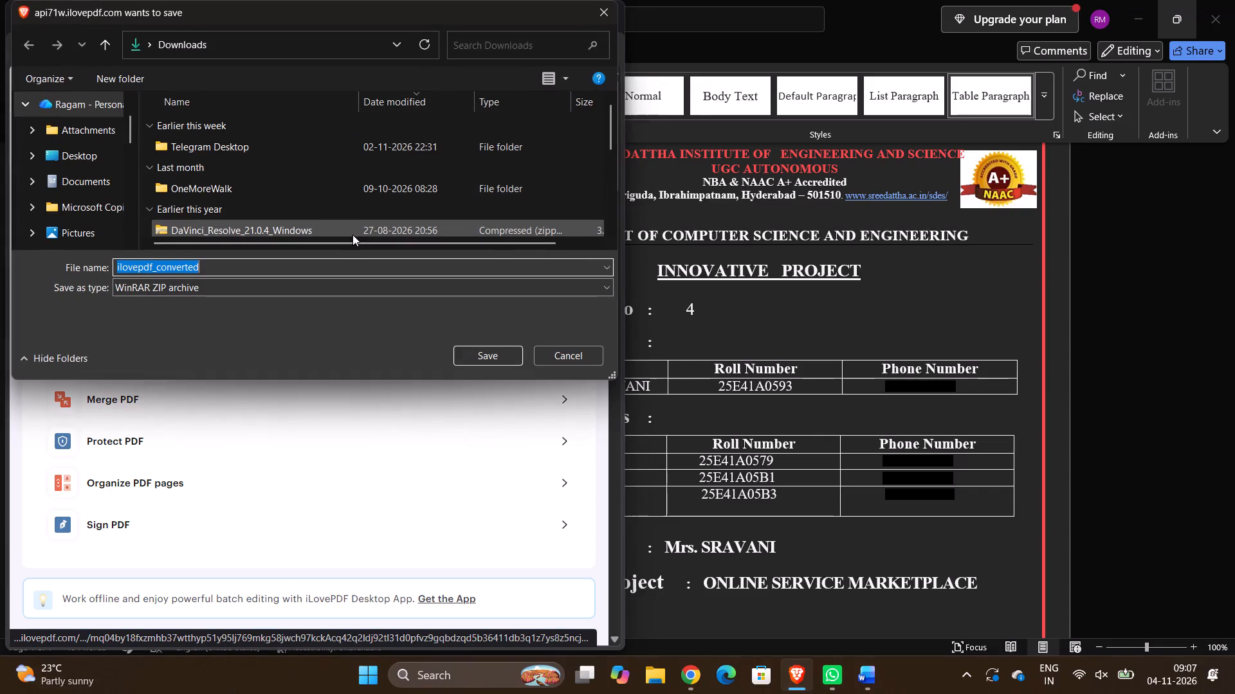
{"action": "left_click", "coordinate": [478, 359]}
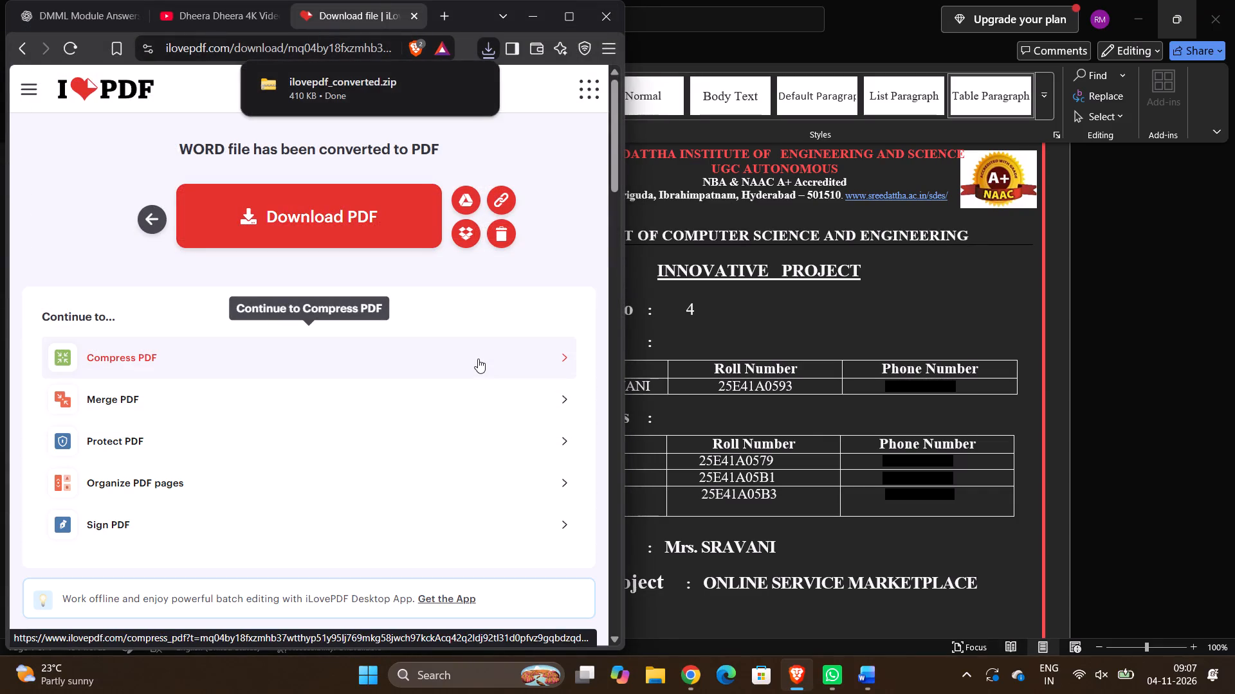
{"action": "left_click", "coordinate": [524, 18]}
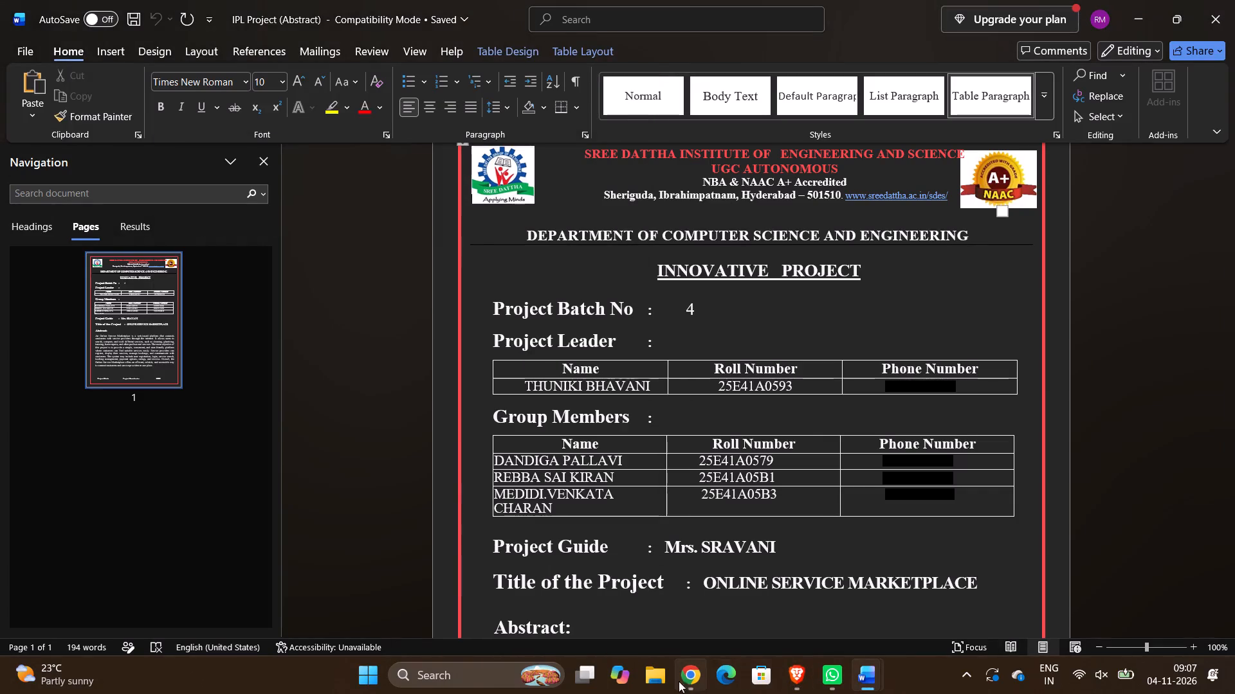
Open the ilovepdf_converted archive in File Explorer to check the converted files, then close the window.
{"action": "left_click", "coordinate": [660, 679]}
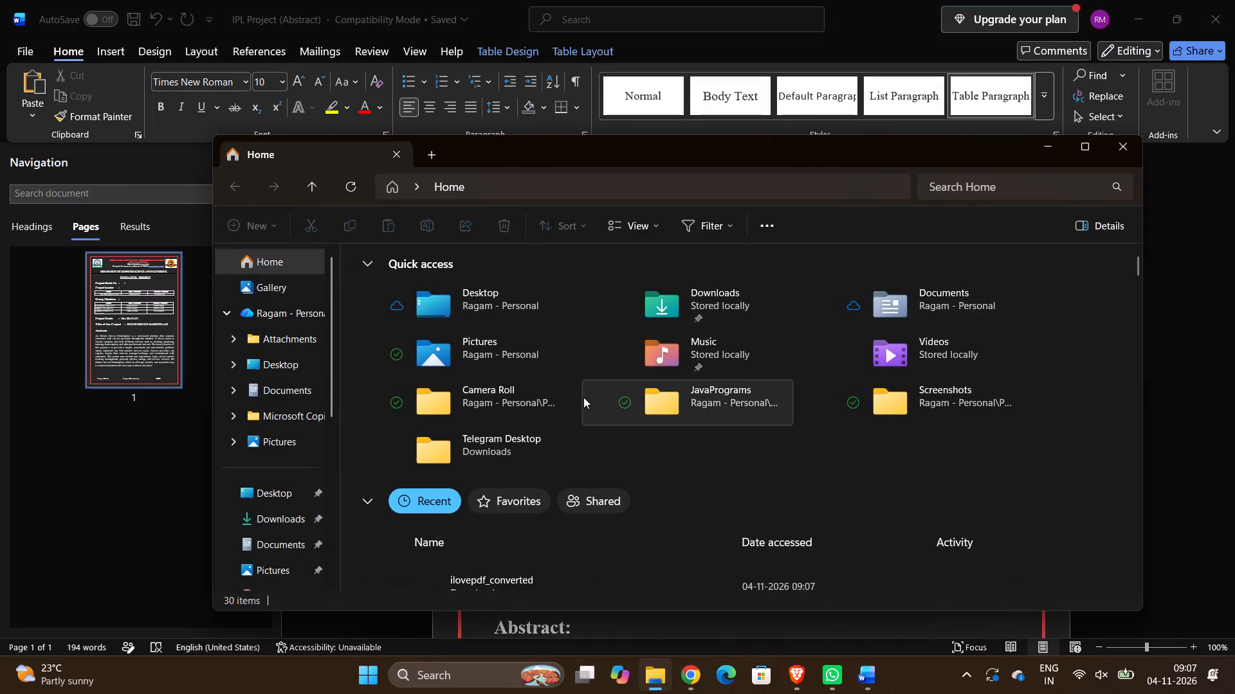
{"action": "scroll", "coordinate": [573, 449], "scroll_direction": "down", "scroll_amount": 2}
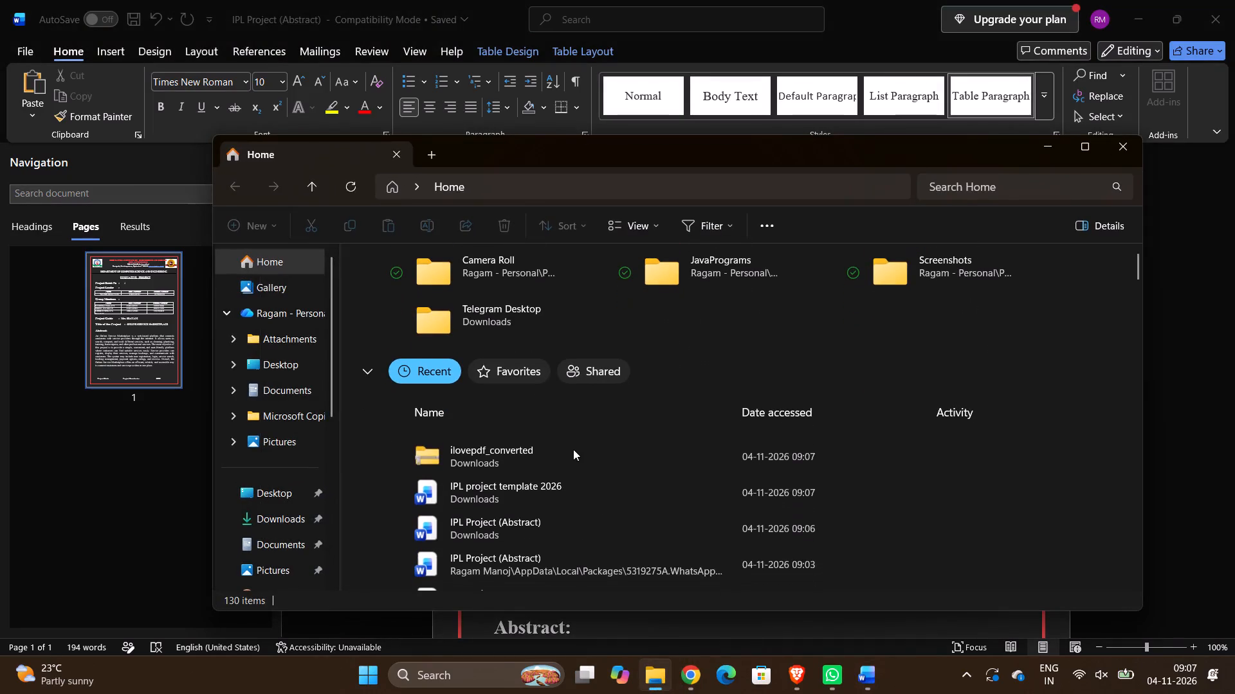
{"action": "left_click", "coordinate": [518, 449]}
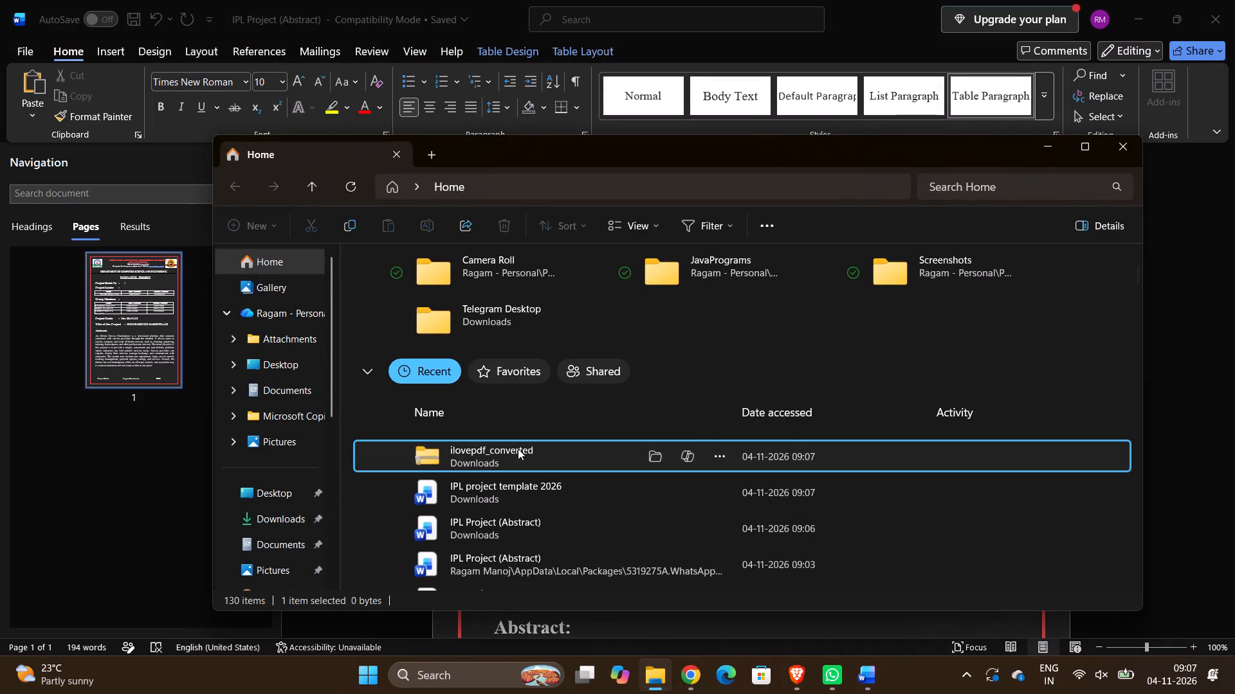
{"action": "double_click", "coordinate": [518, 449]}
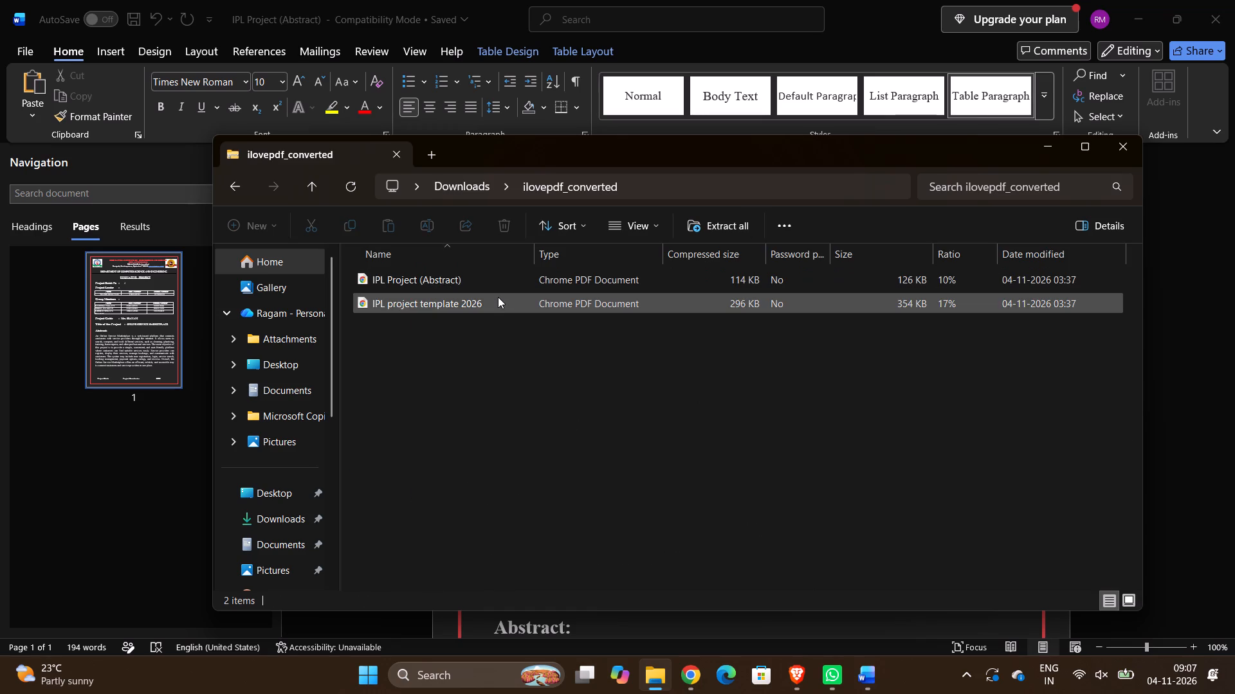
{"action": "left_click", "coordinate": [498, 297]}
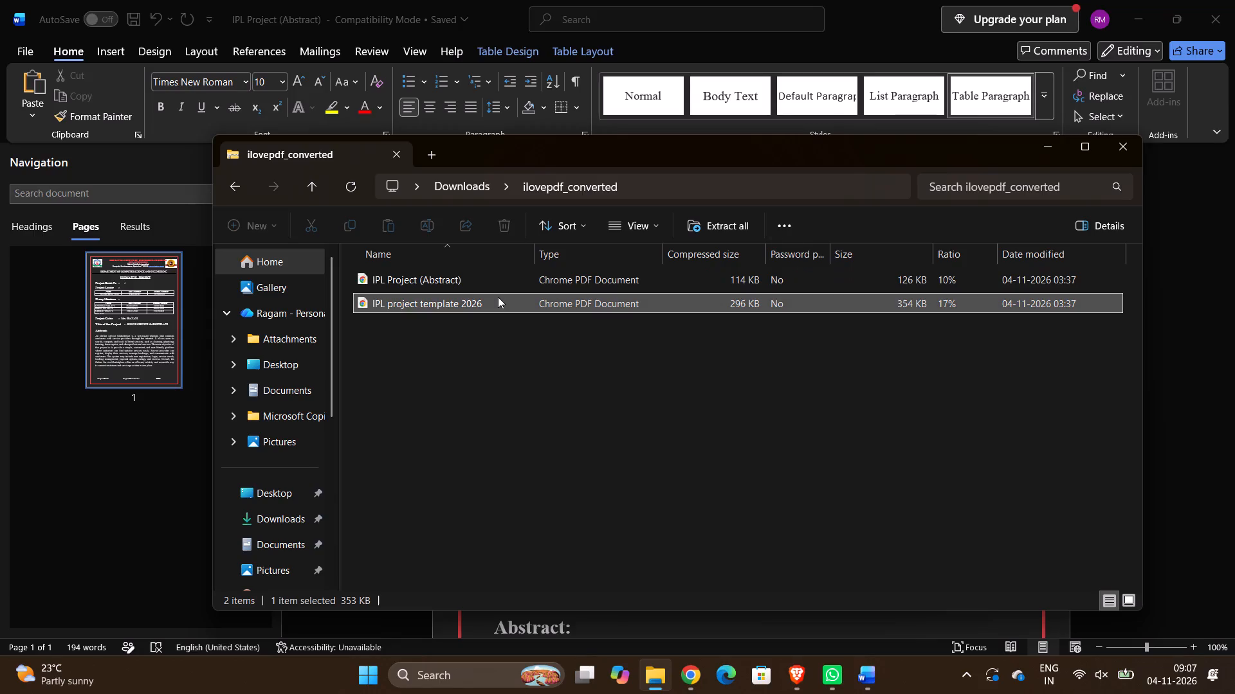
{"action": "left_click", "coordinate": [1119, 150]}
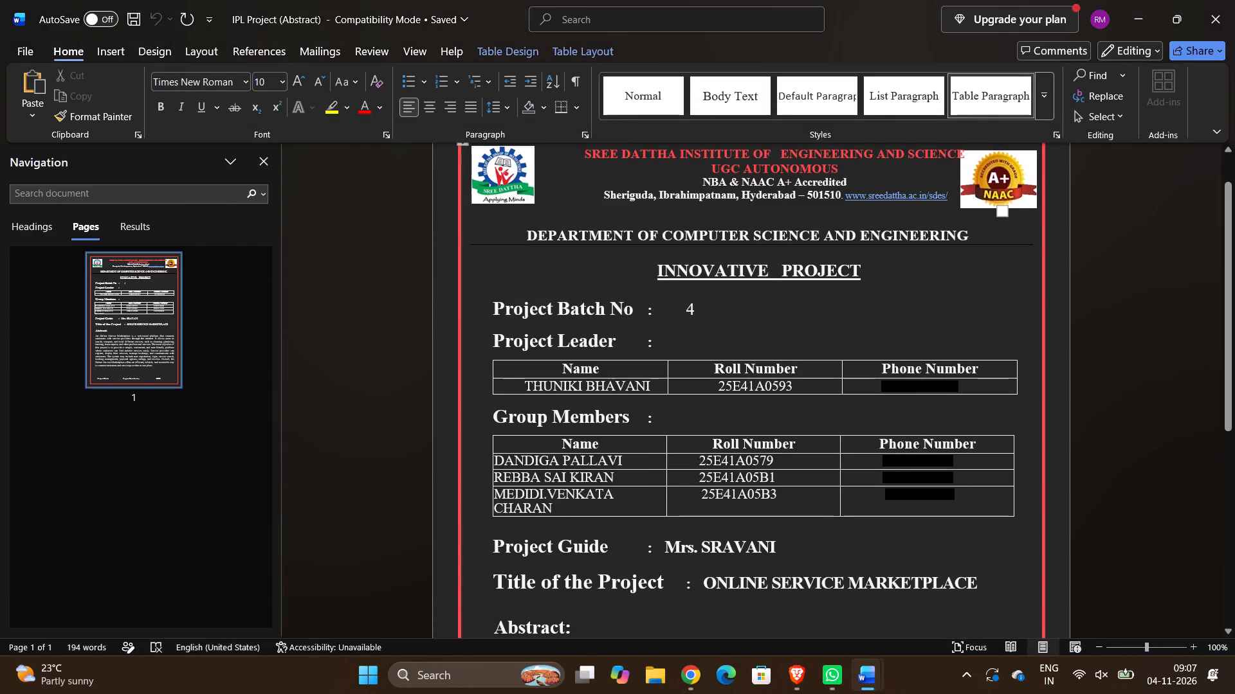
Copy the whole abstract paragraph from IPL Project (Abstract) and paste it below the ABSTRACT heading in IPL project template 2026.
{"action": "scroll", "coordinate": [758, 348], "scroll_direction": "down", "scroll_amount": 3}
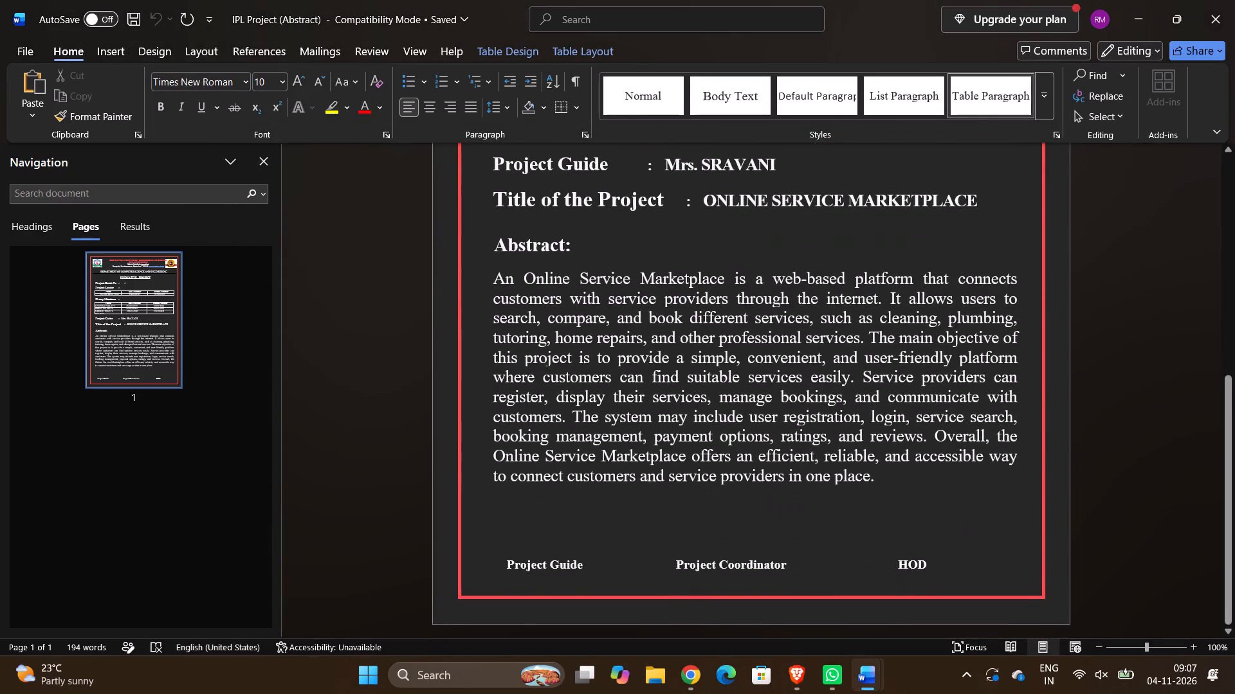
{"action": "left_click_drag", "start_coordinate": [495, 278], "coordinate": [845, 454]}
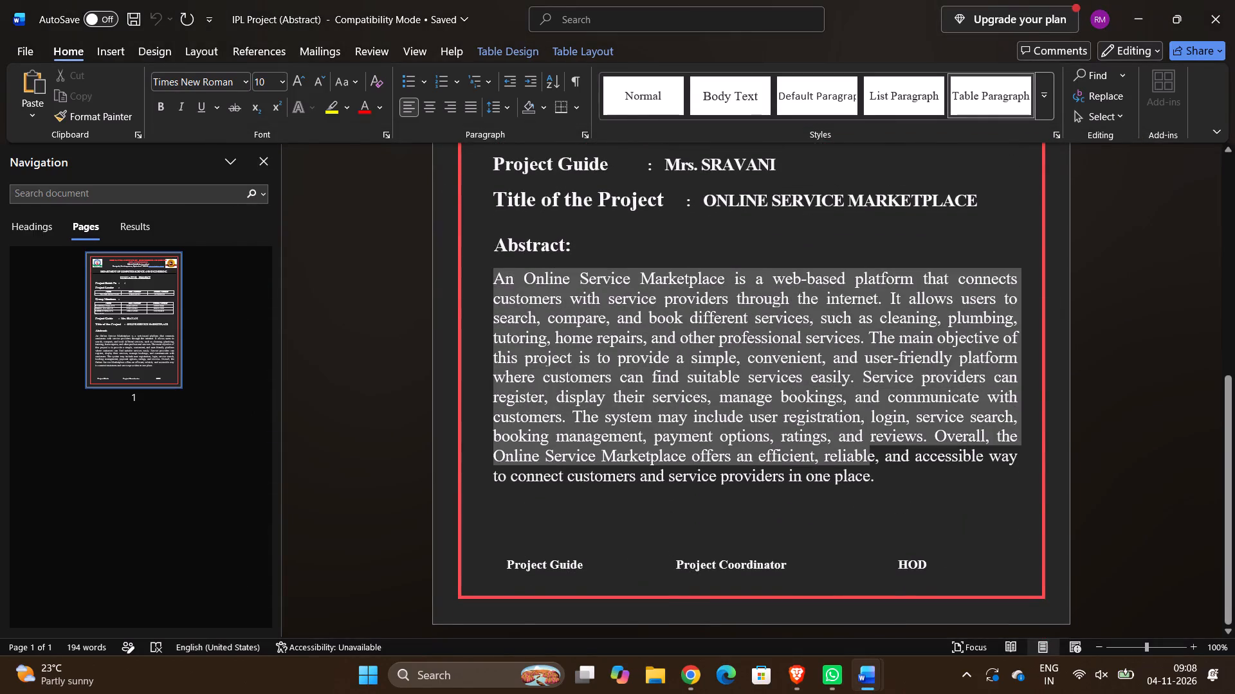
{"action": "left_click_drag", "start_coordinate": [845, 454], "coordinate": [873, 479]}
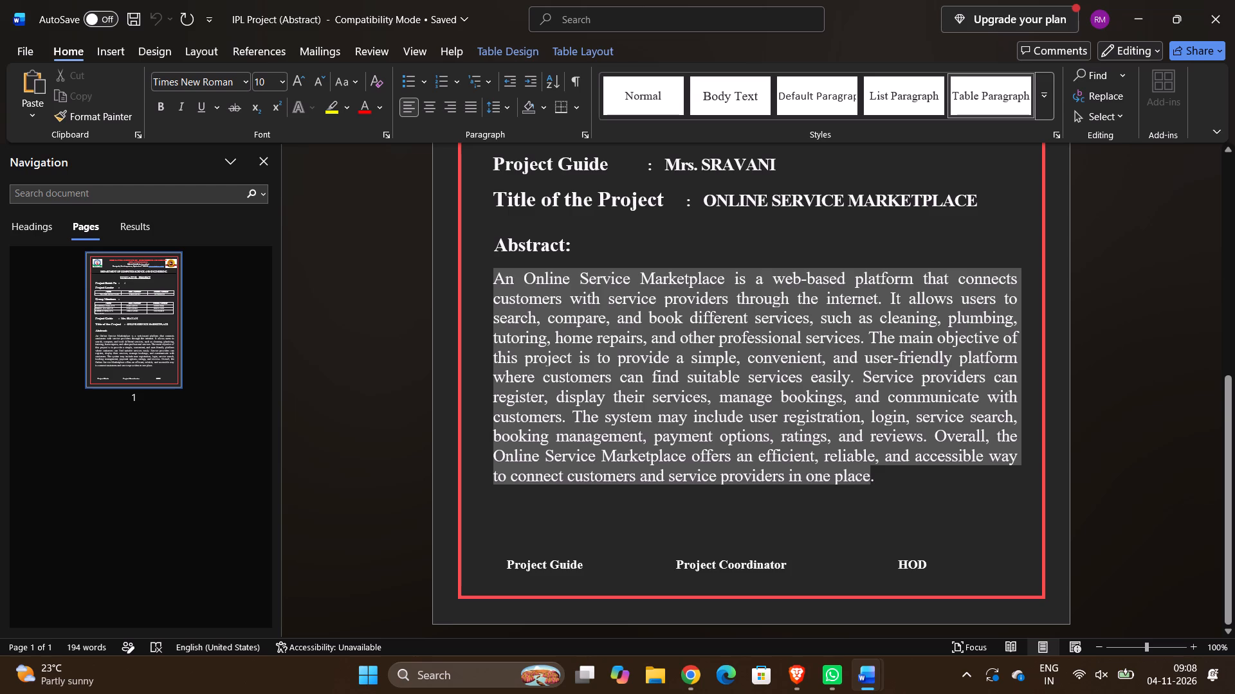
{"action": "left_click_drag", "start_coordinate": [873, 479], "coordinate": [876, 479]}
{"action": "key", "text": "ctrl+c"}
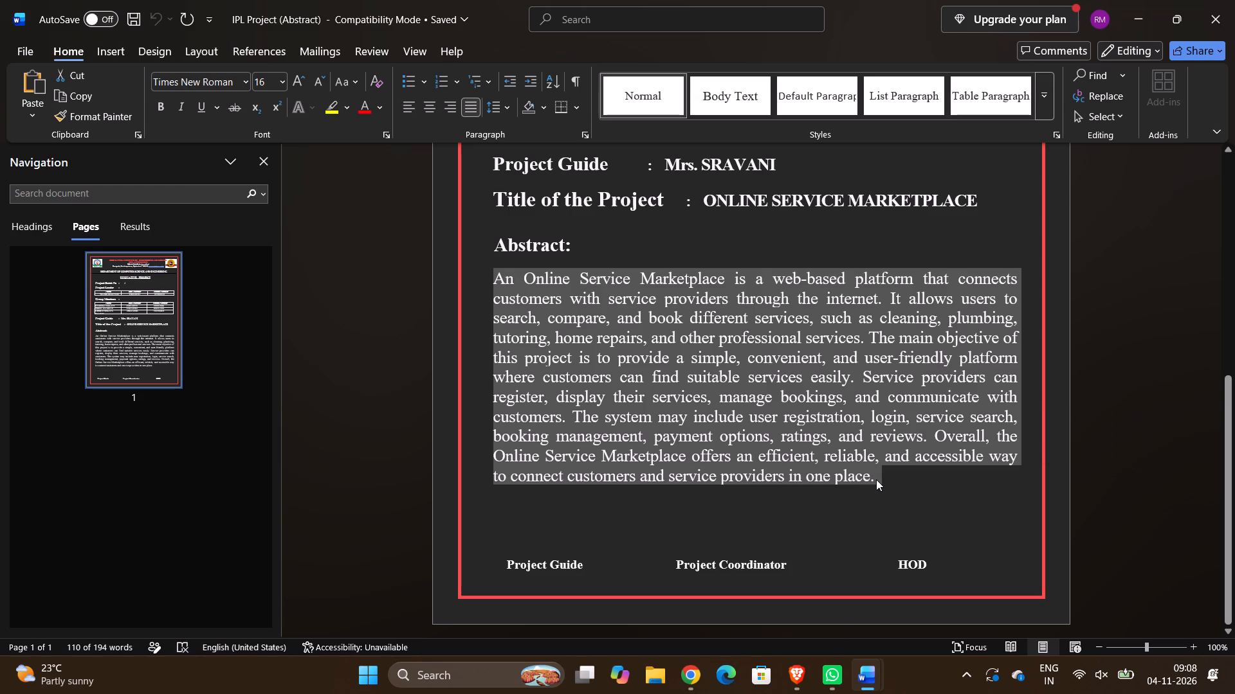
{"action": "left_click", "coordinate": [876, 479]}
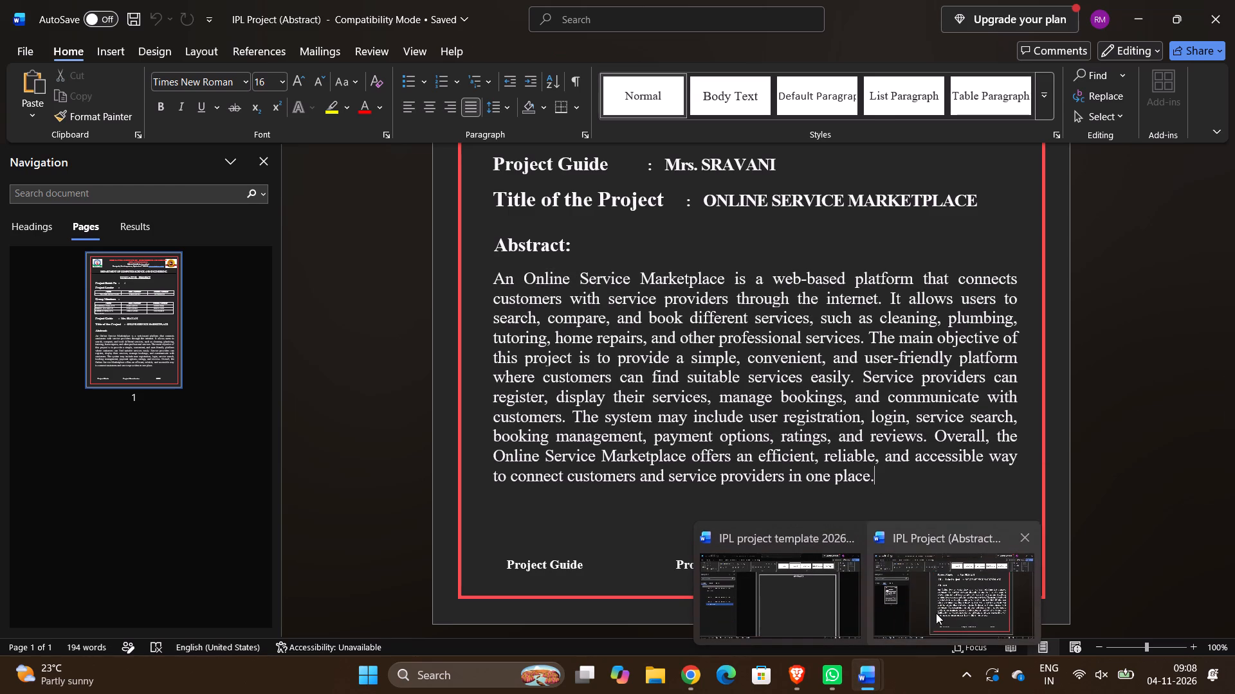
{"action": "left_click", "coordinate": [828, 611]}
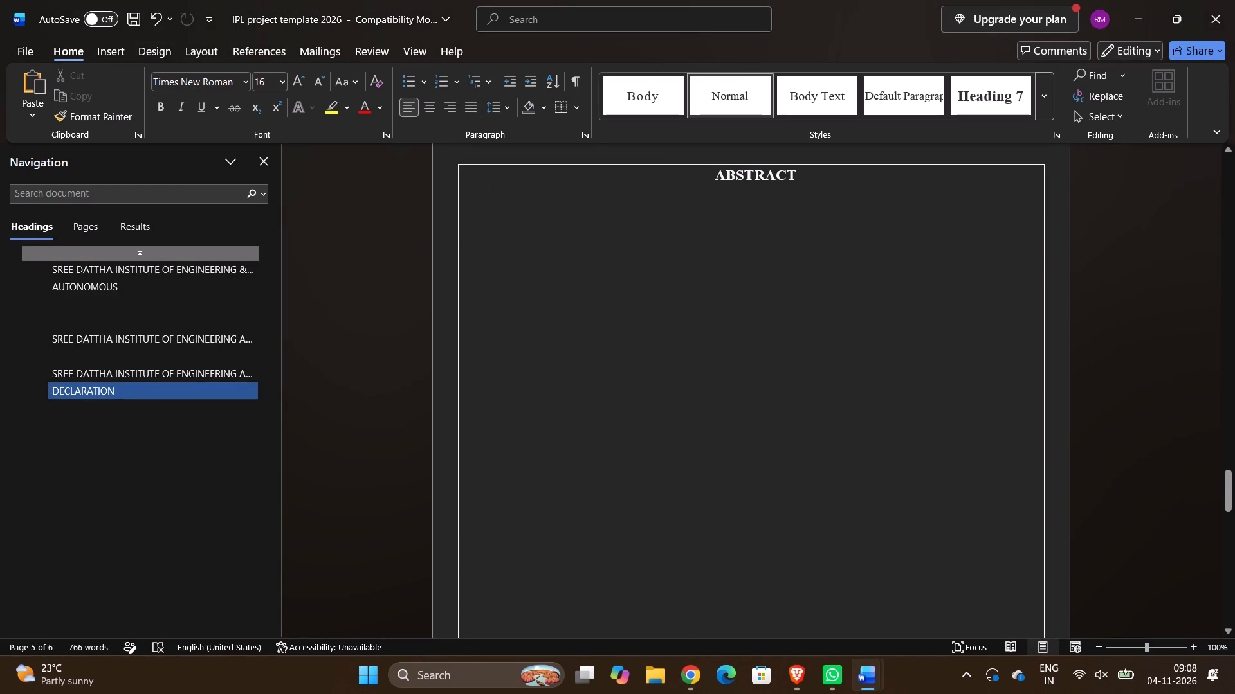
{"action": "left_click", "coordinate": [581, 240]}
{"action": "key", "text": "Return"}
{"action": "left_click", "coordinate": [542, 229]}
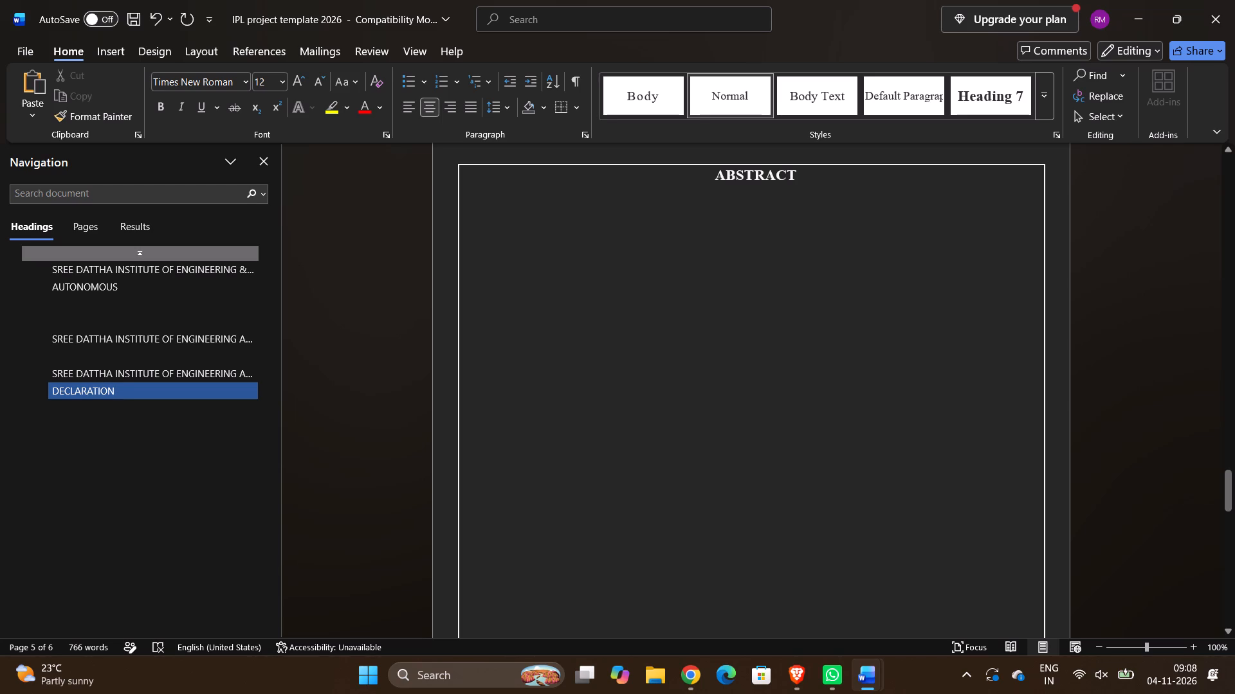
{"action": "double_click", "coordinate": [542, 229]}
{"action": "key", "text": "ctrl+v"}
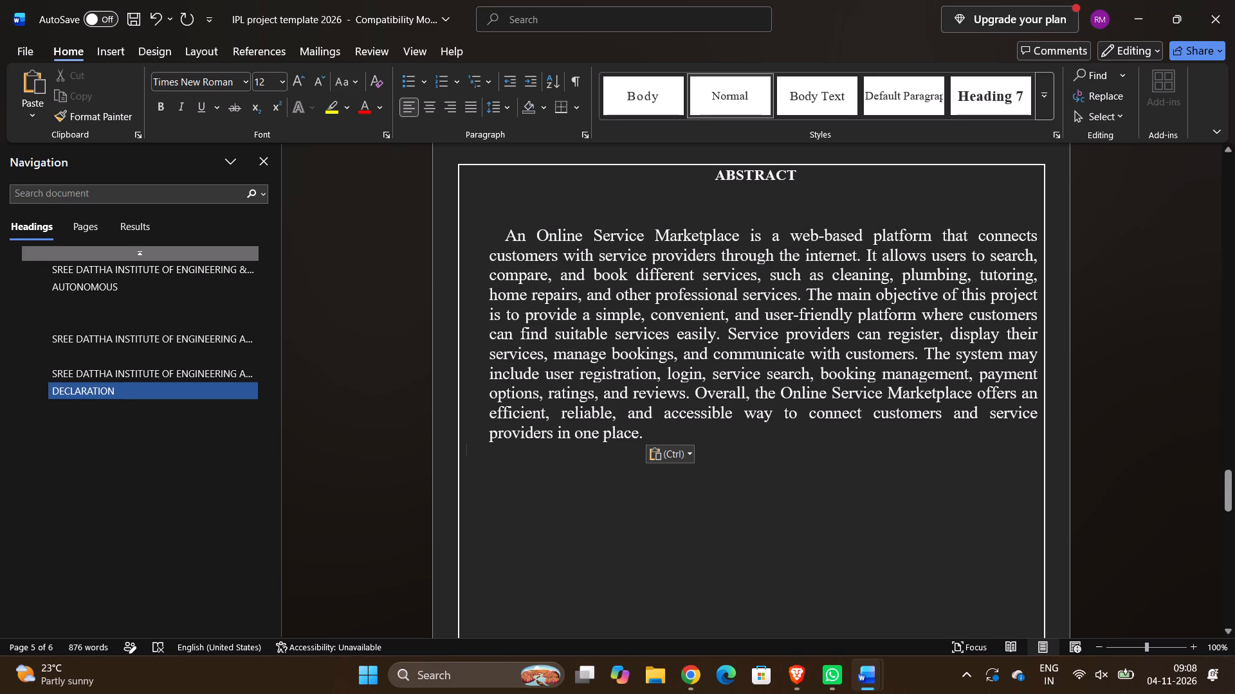
Set the font size of the pasted abstract text to 12.
{"action": "left_click_drag", "start_coordinate": [504, 238], "coordinate": [623, 436]}
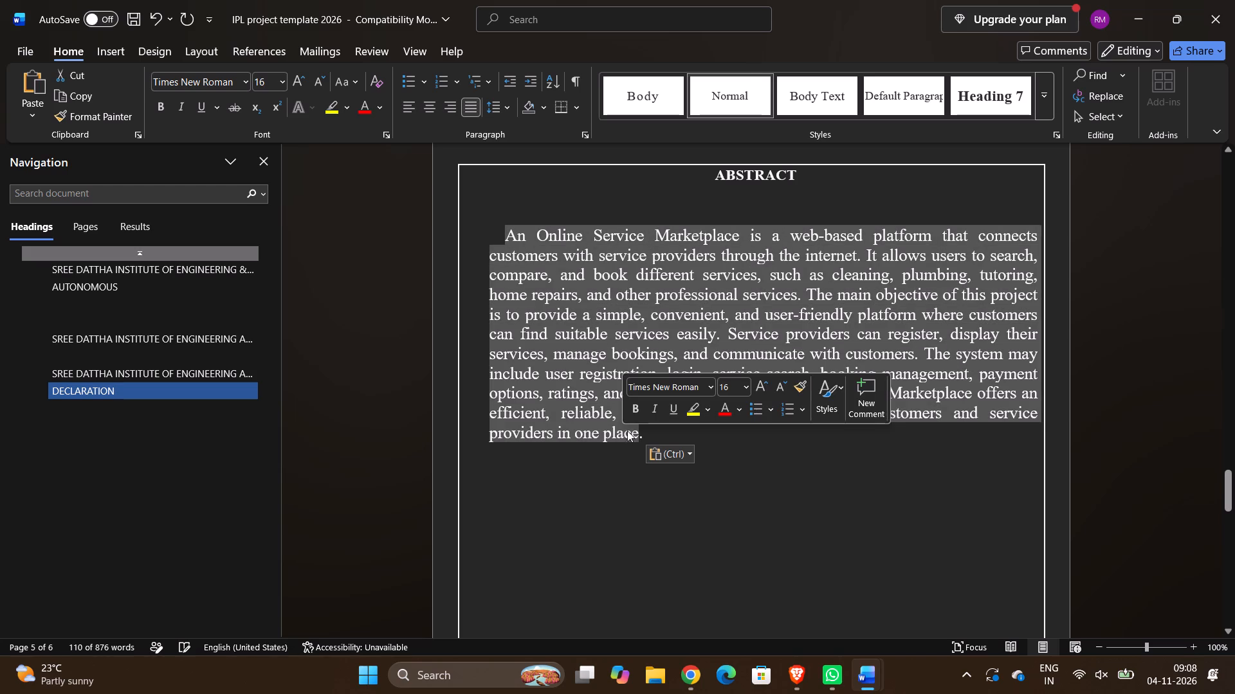
{"action": "left_click", "coordinate": [746, 387]}
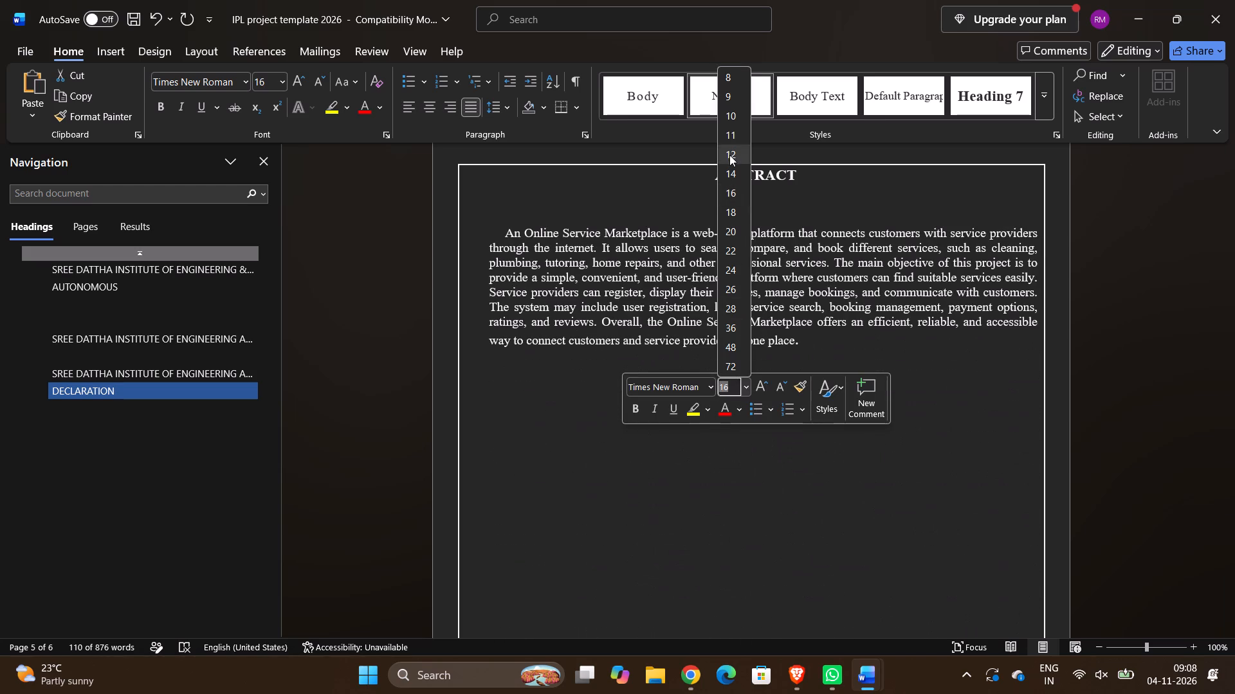
{"action": "left_click", "coordinate": [729, 155]}
{"action": "left_click", "coordinate": [884, 343]}
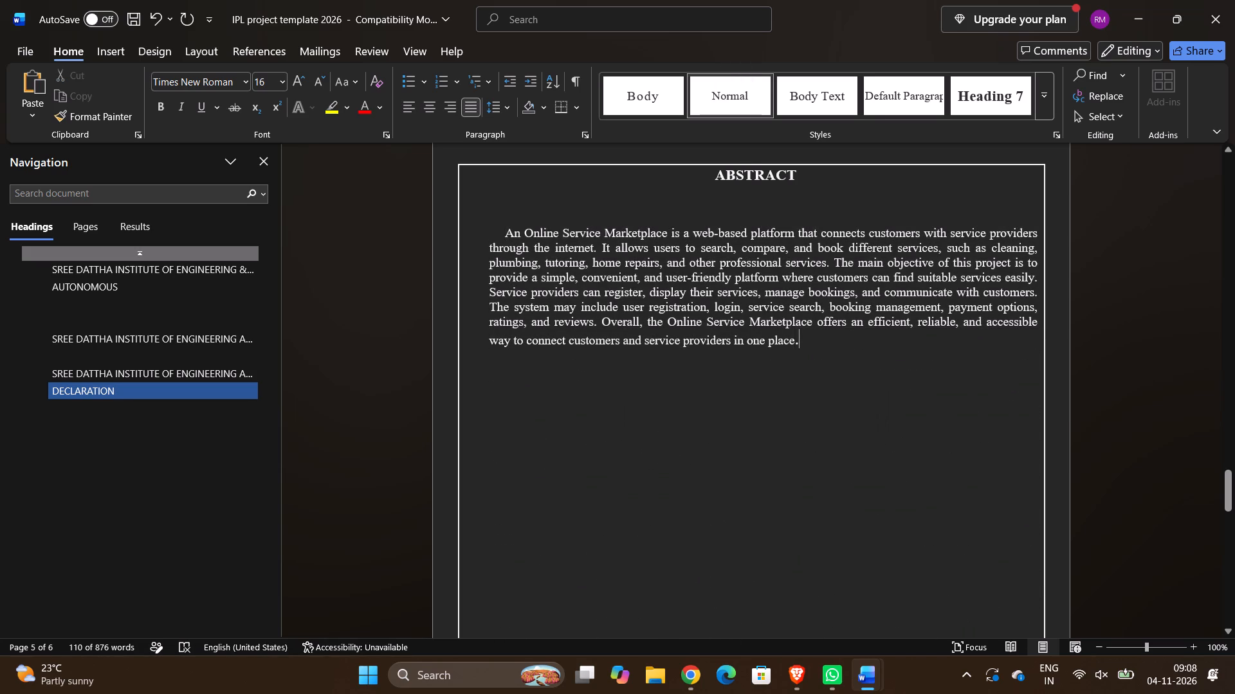
Look over the template's abstract page and the table of contents through to its end.
{"action": "scroll", "coordinate": [884, 343], "scroll_direction": "down", "scroll_amount": 5}
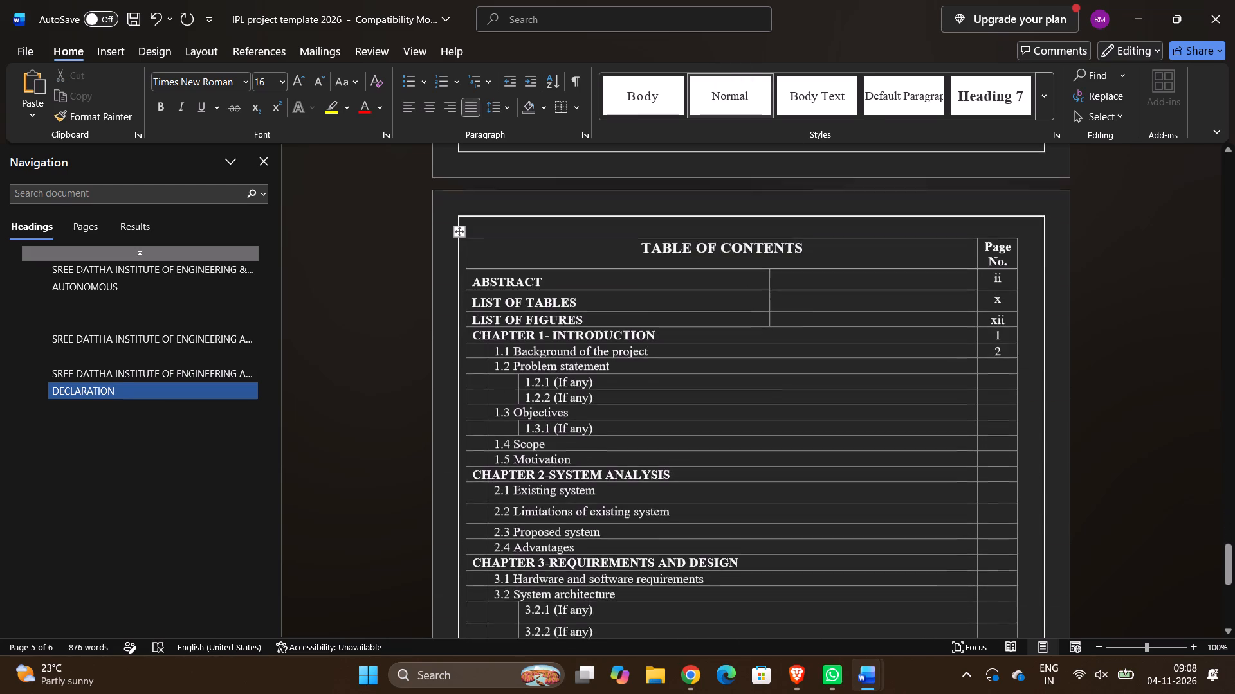
{"action": "scroll", "coordinate": [884, 343], "scroll_direction": "down", "scroll_amount": 2}
{"action": "scroll", "coordinate": [884, 343], "scroll_direction": "up", "scroll_amount": 8}
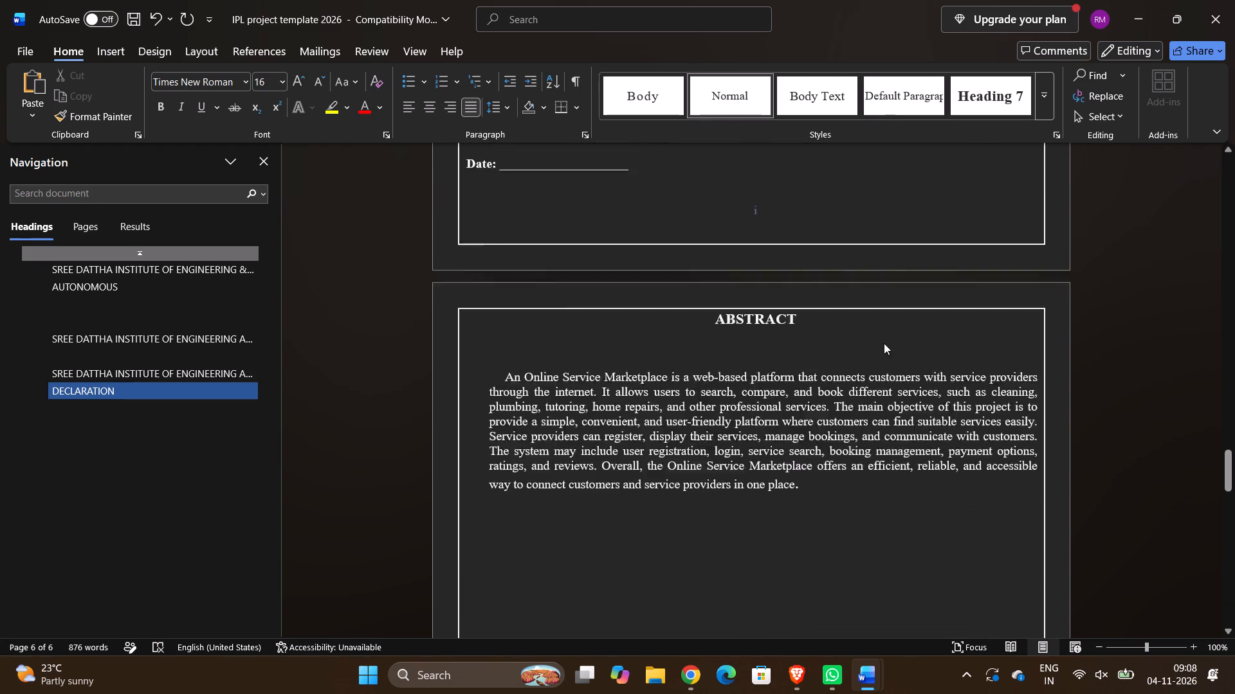
{"action": "scroll", "coordinate": [657, 261], "scroll_direction": "down", "scroll_amount": 3}
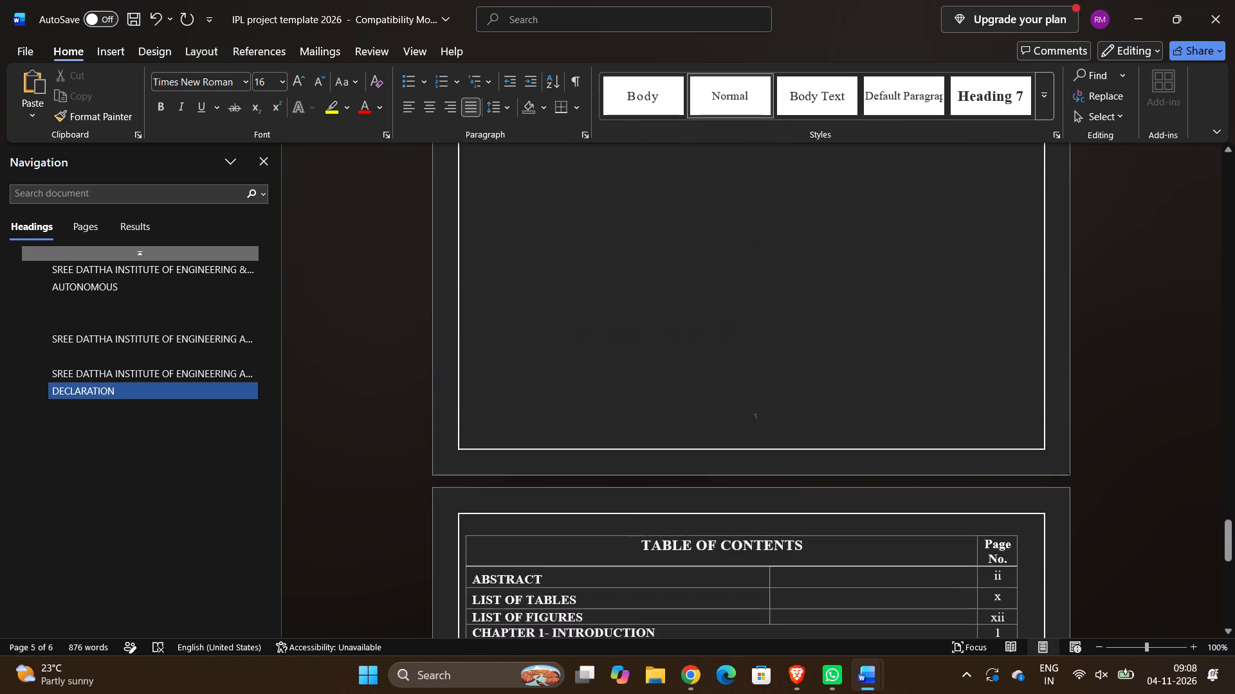
{"action": "scroll", "coordinate": [657, 261], "scroll_direction": "down", "scroll_amount": 6}
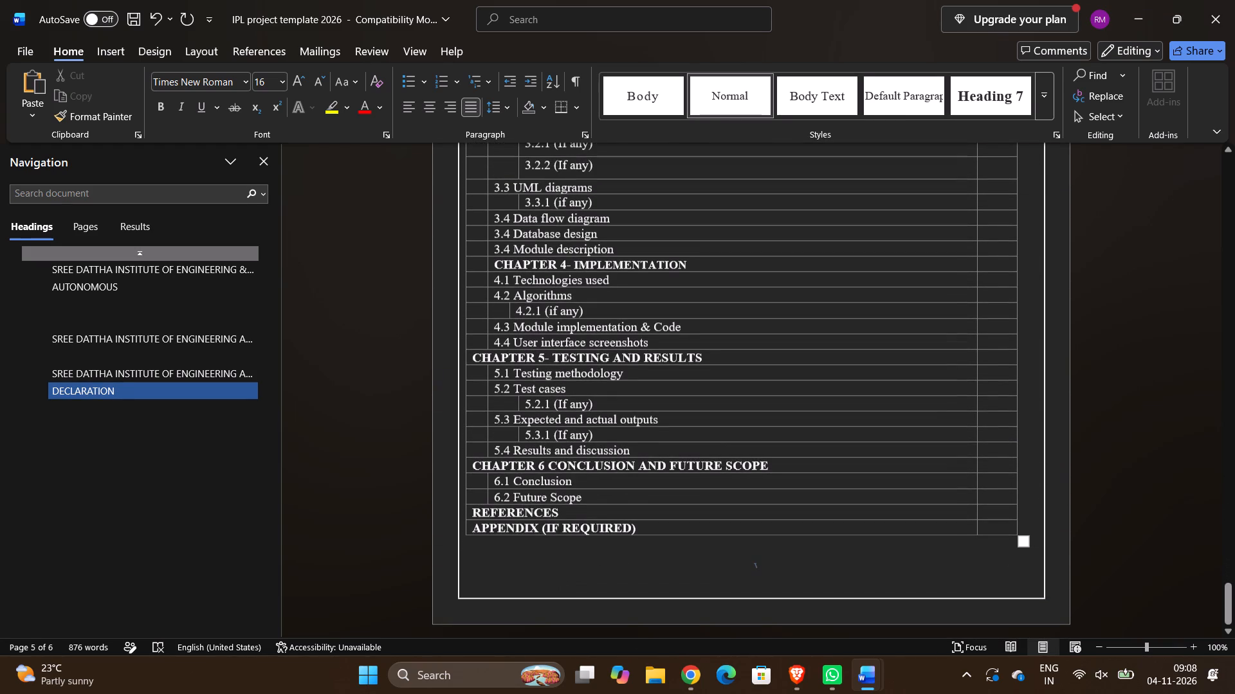
{"action": "scroll", "coordinate": [657, 261], "scroll_direction": "up", "scroll_amount": 3}
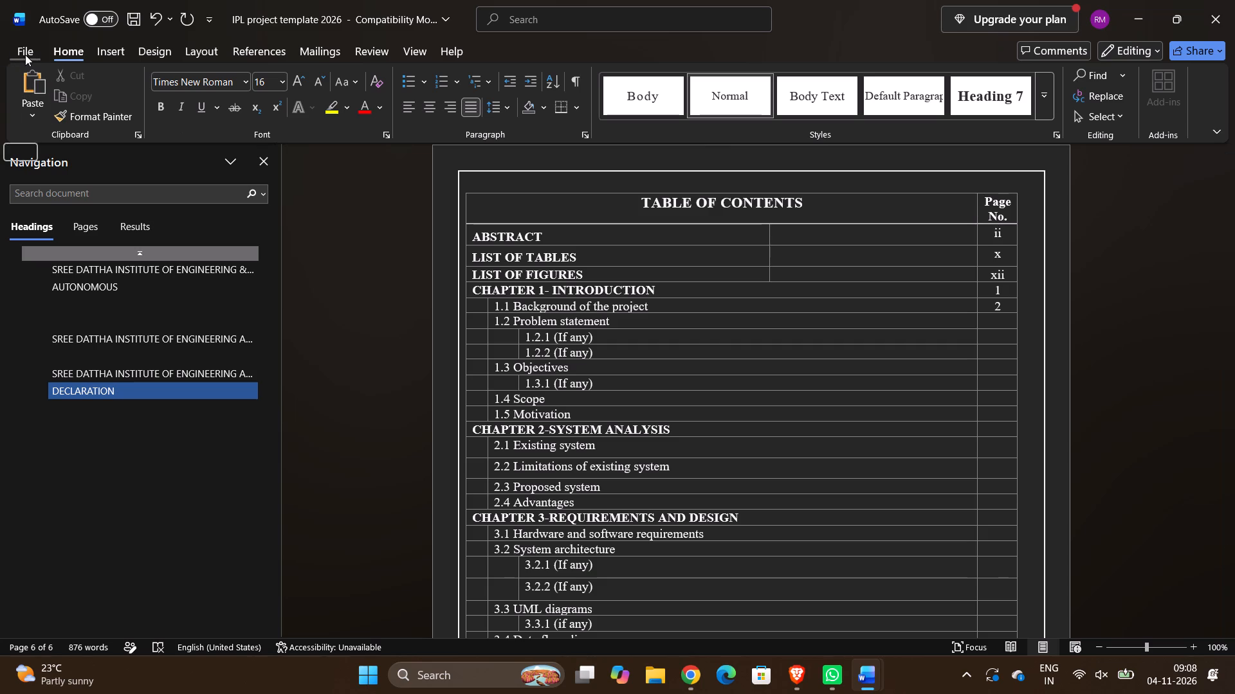
Save the IPL project template 2026 document.
{"action": "key", "text": "ctrl+s"}
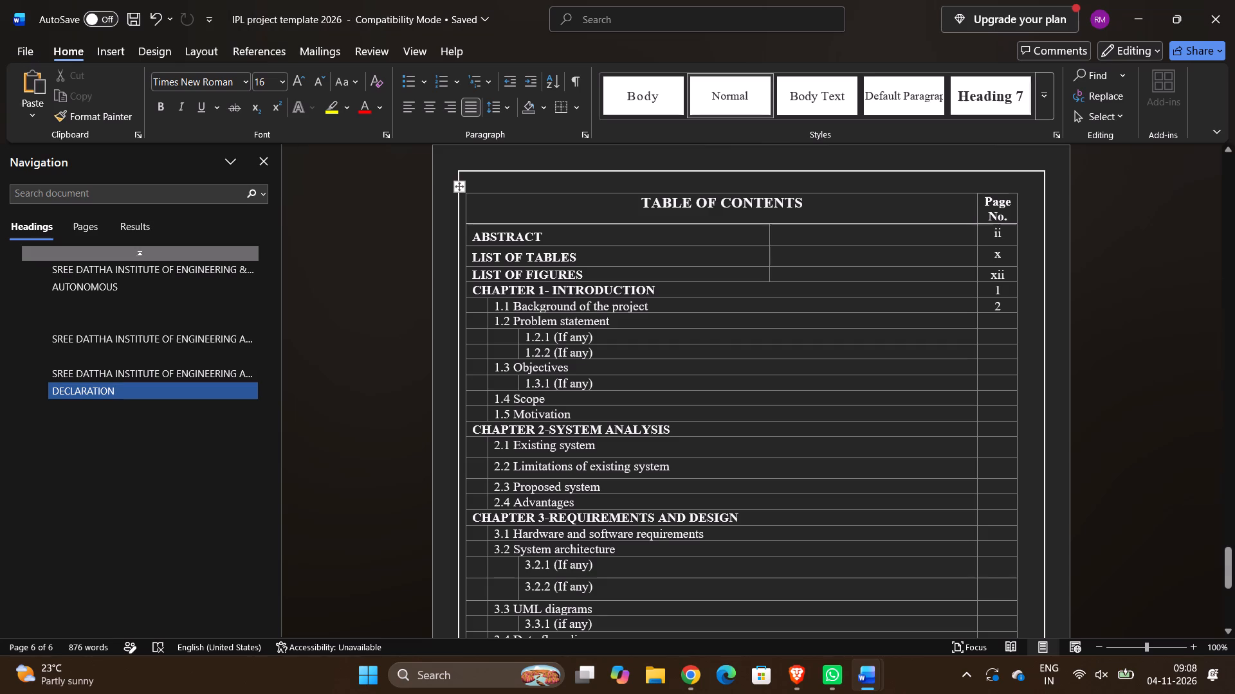
{"action": "left_click", "coordinate": [792, 681]}
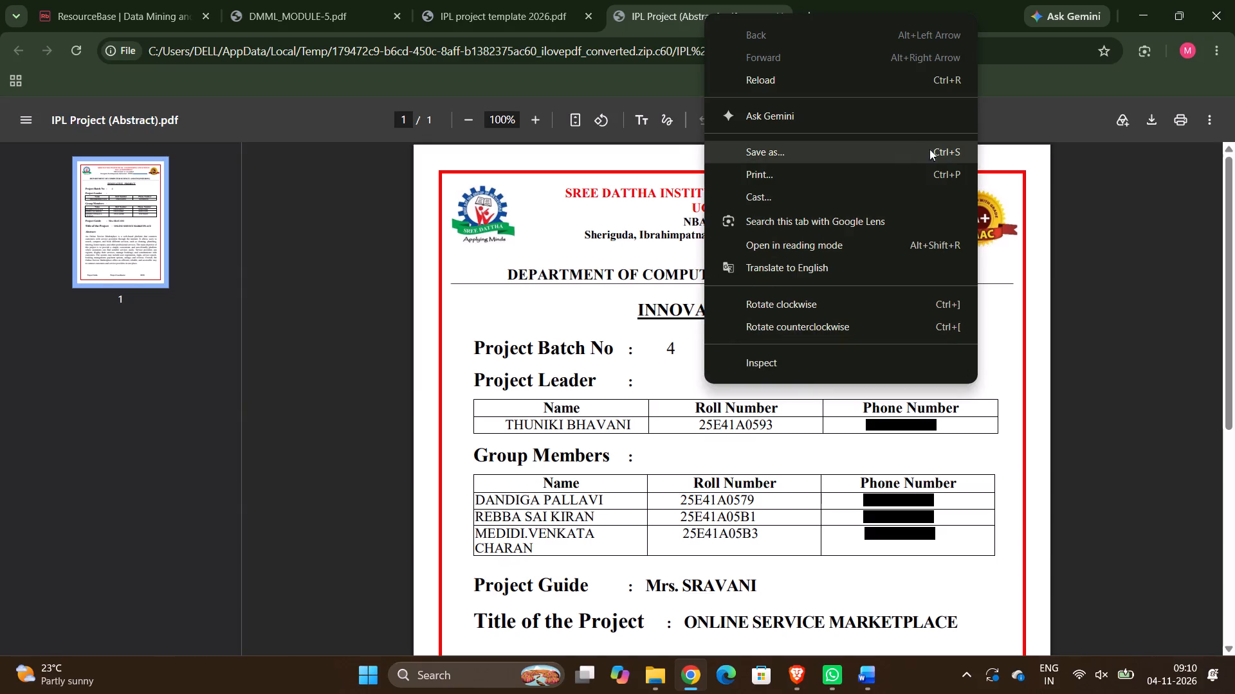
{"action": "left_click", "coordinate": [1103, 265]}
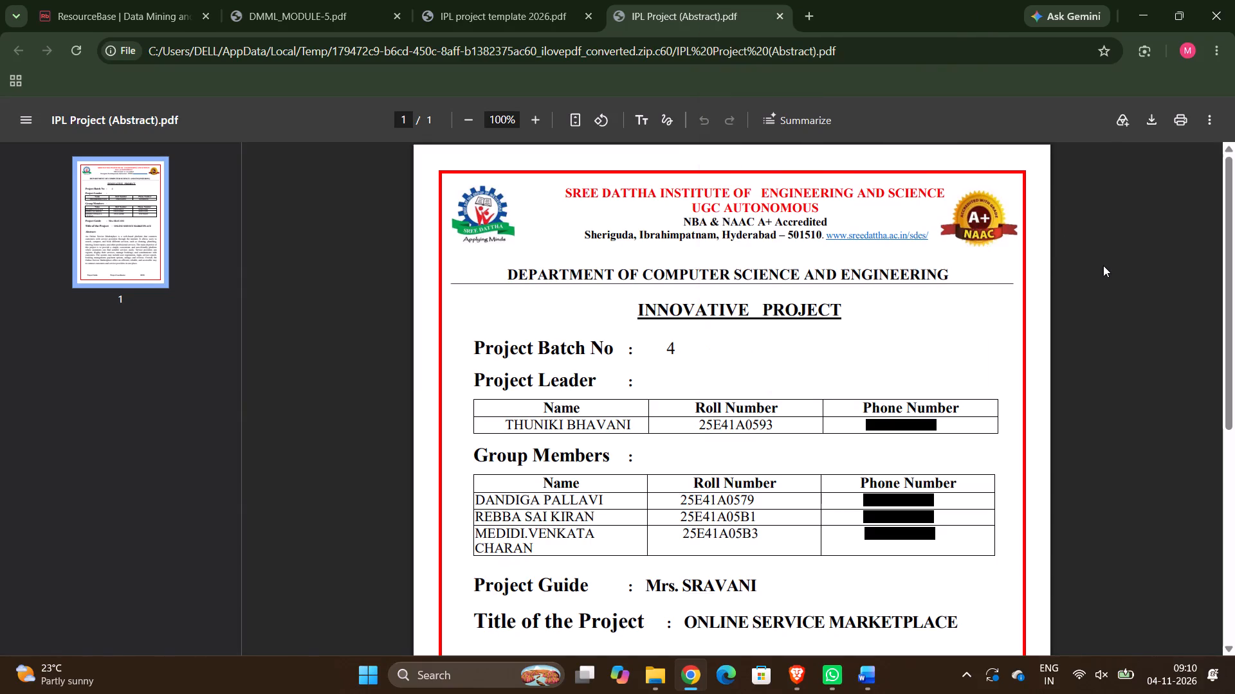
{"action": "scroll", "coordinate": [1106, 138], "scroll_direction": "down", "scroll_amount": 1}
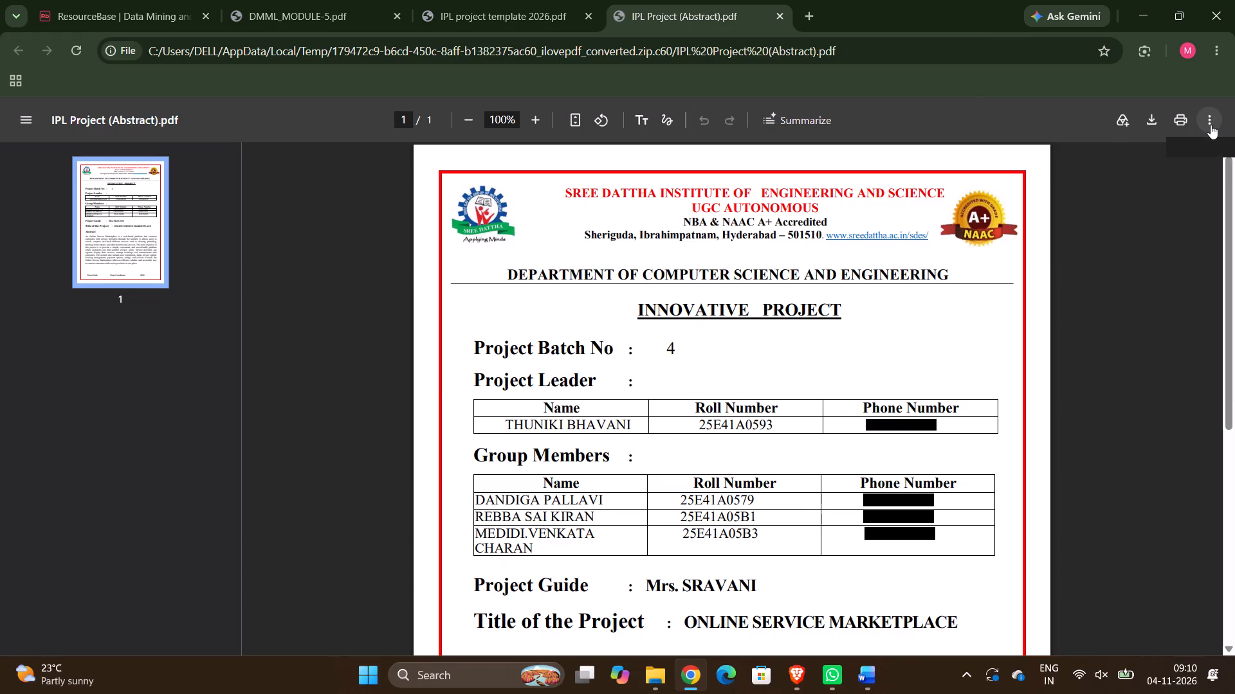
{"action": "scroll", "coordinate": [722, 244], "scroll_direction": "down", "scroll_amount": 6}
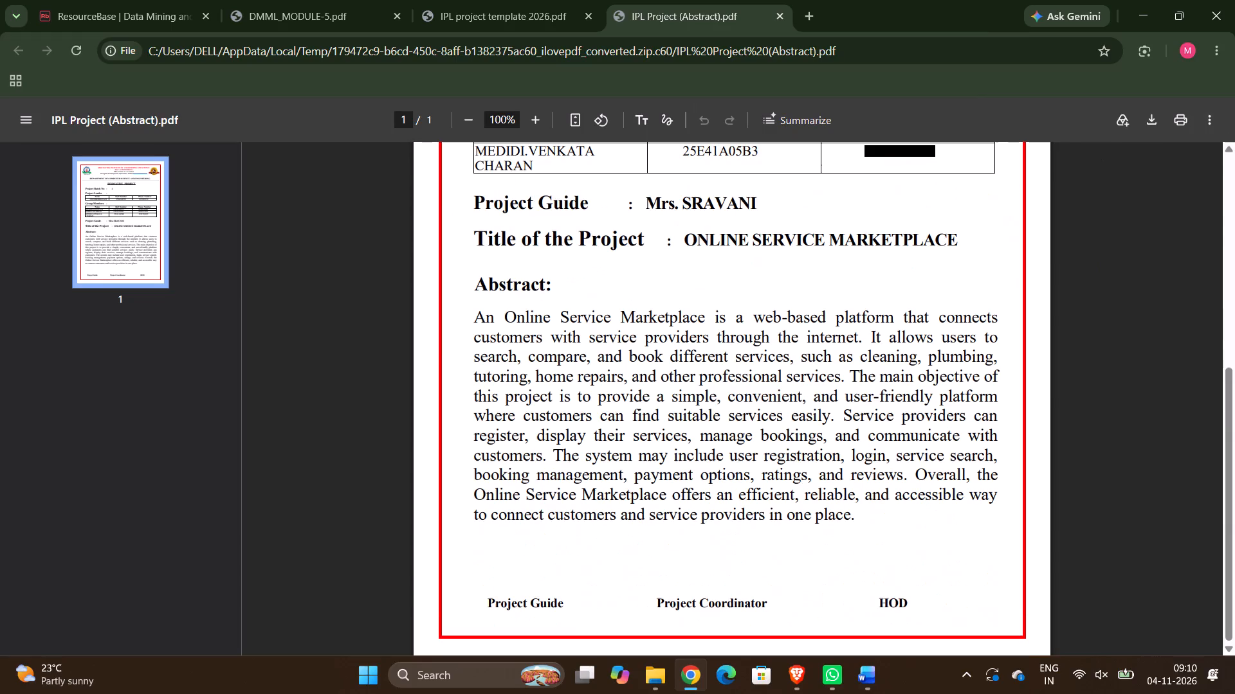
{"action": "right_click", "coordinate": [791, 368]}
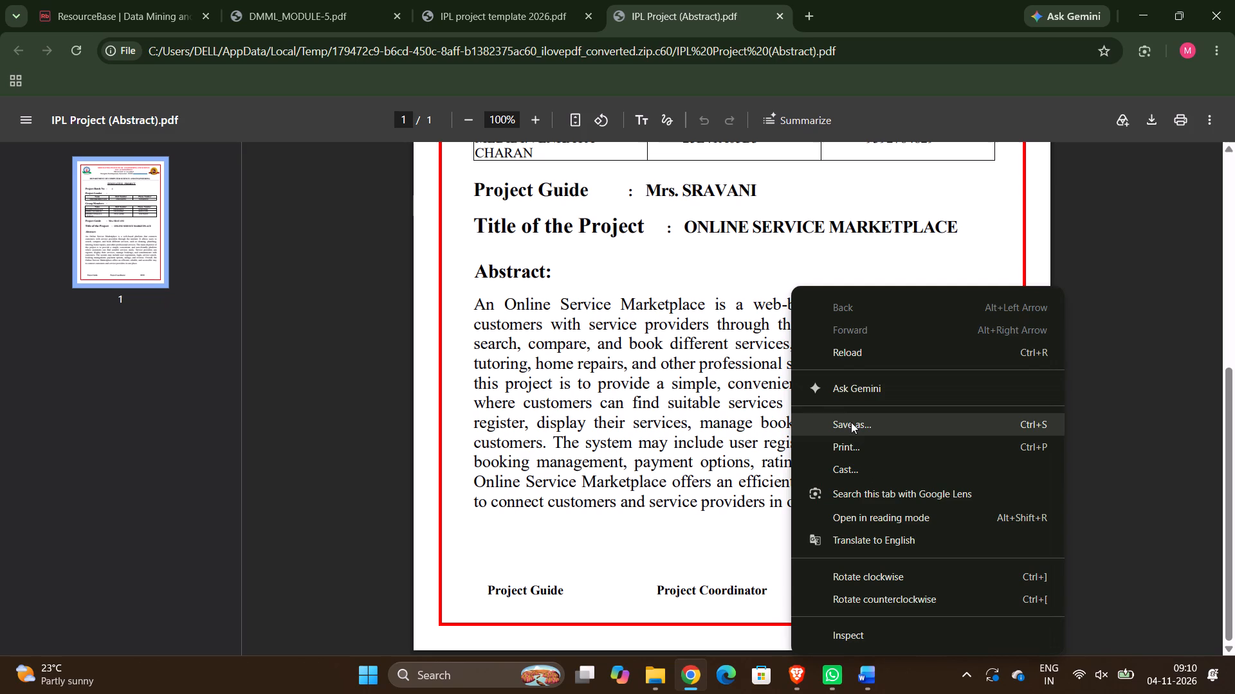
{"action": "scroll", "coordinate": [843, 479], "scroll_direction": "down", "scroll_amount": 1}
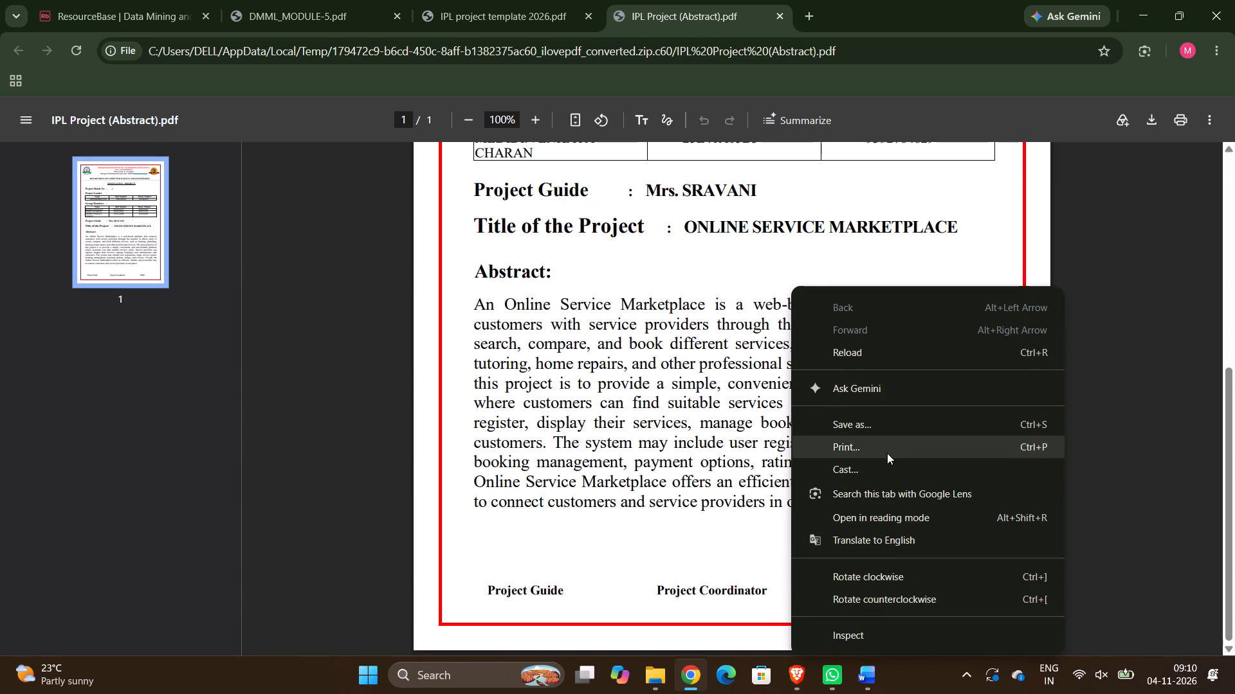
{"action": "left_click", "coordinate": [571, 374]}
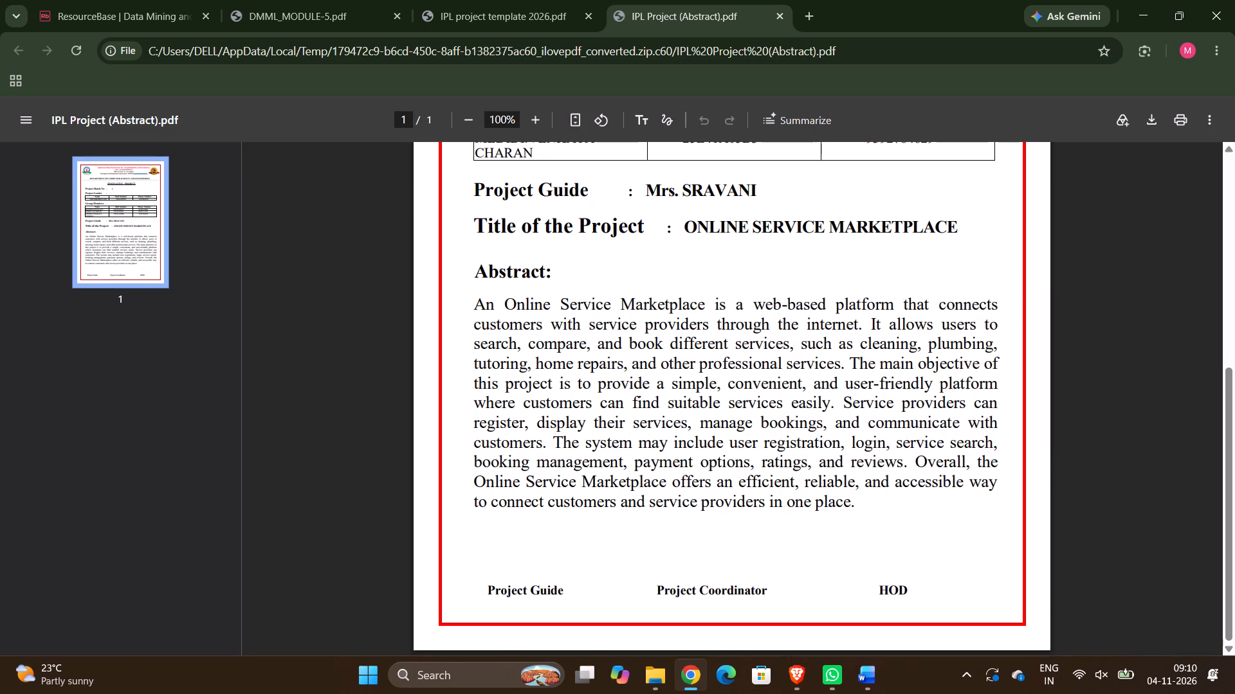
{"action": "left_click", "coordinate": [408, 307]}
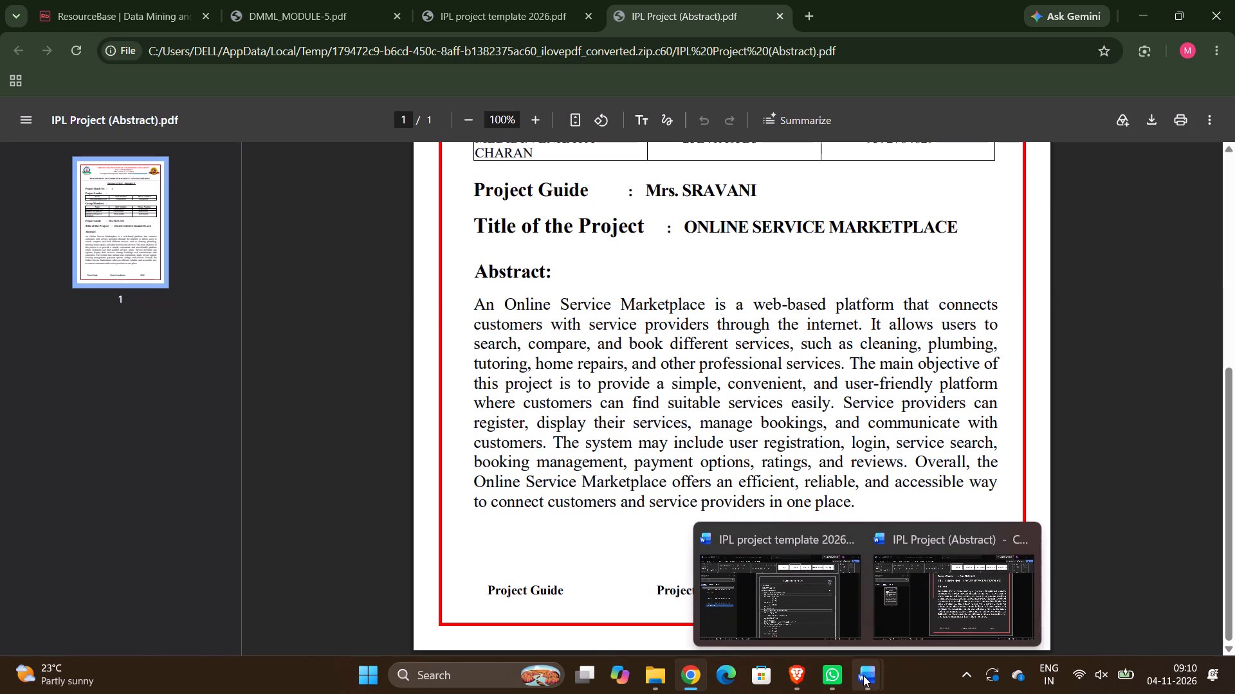
Switch to the IPL project template 2026 document in Word and save it.
{"action": "left_click", "coordinate": [792, 625]}
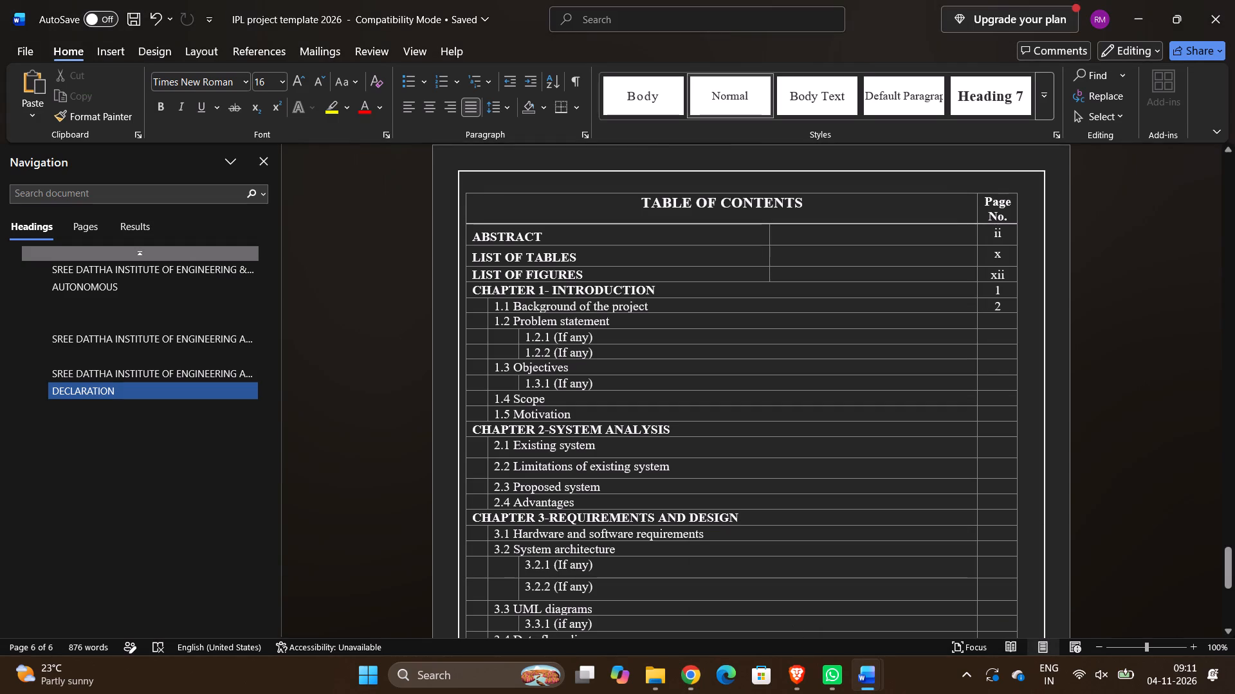
{"action": "key", "text": "ctrl+s"}
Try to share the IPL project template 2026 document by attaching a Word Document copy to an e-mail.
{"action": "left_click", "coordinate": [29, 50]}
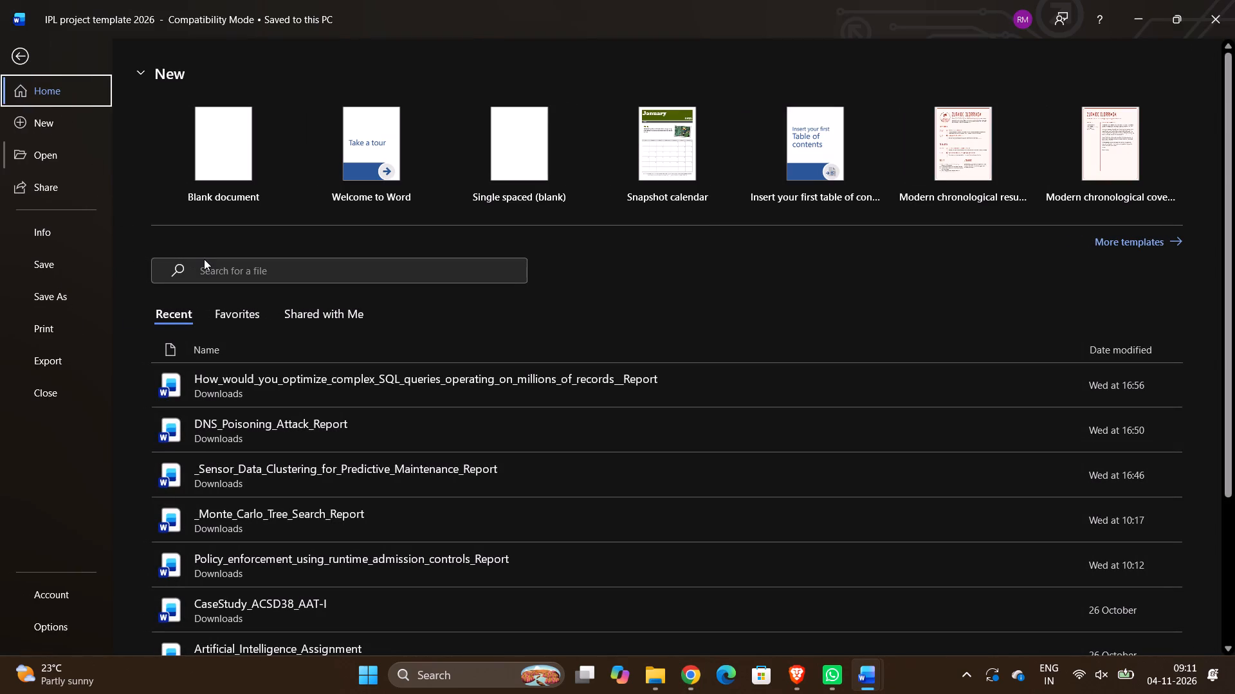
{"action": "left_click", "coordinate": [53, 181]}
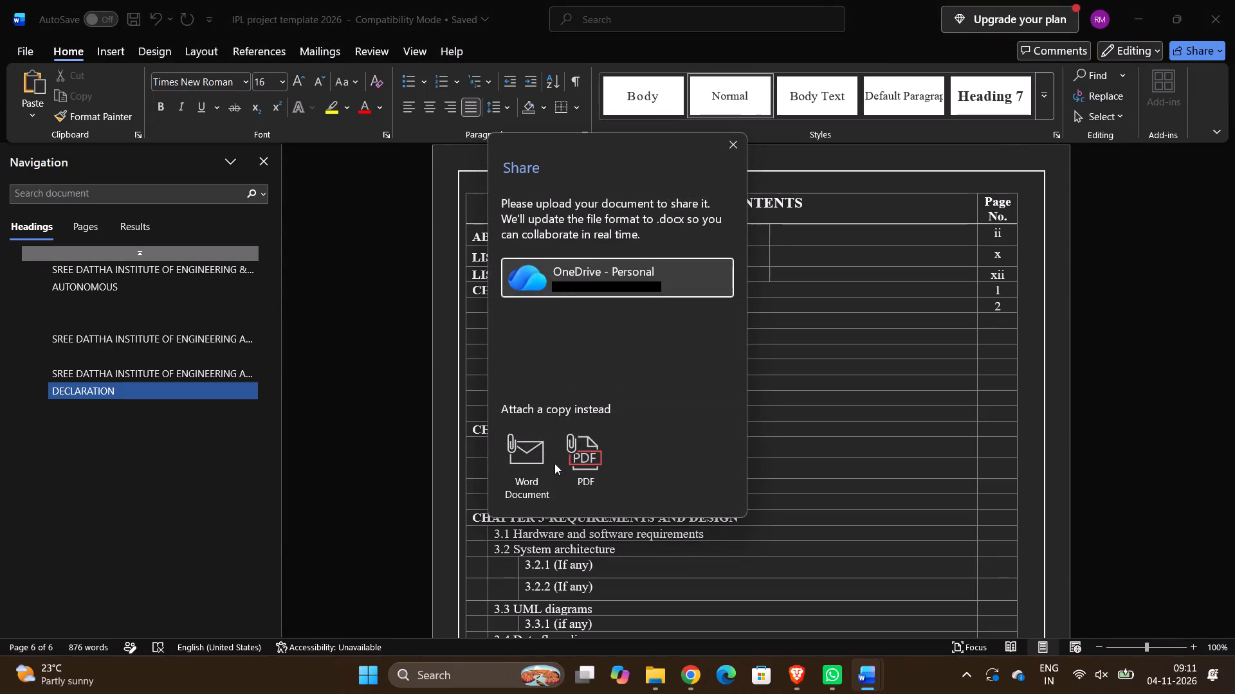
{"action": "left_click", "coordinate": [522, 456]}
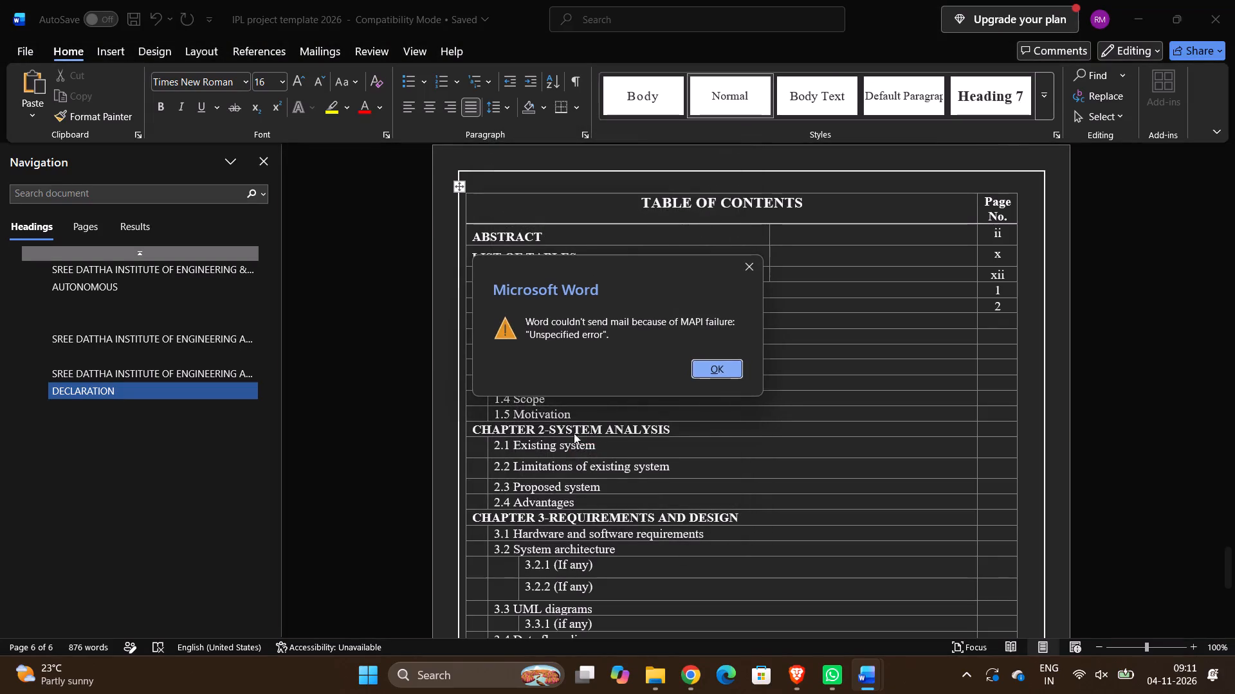
Dismiss the mail error and save the IPL project template 2026 document again.
{"action": "left_click", "coordinate": [722, 369]}
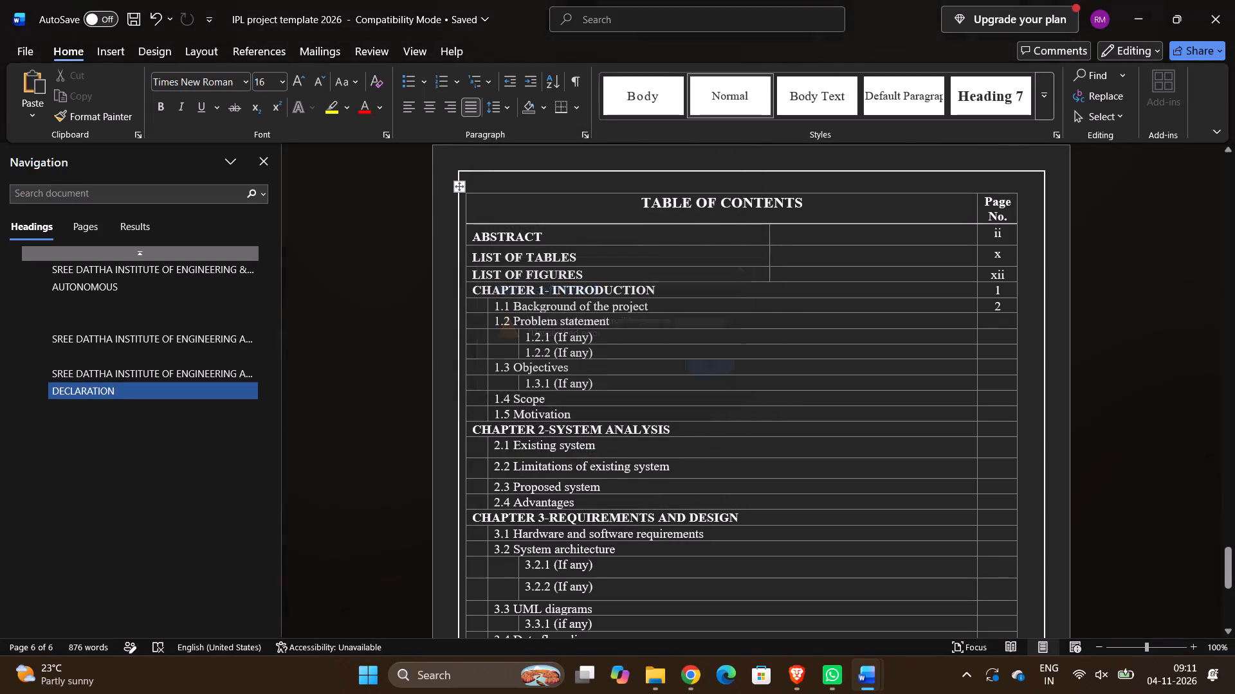
{"action": "left_click", "coordinate": [12, 43]}
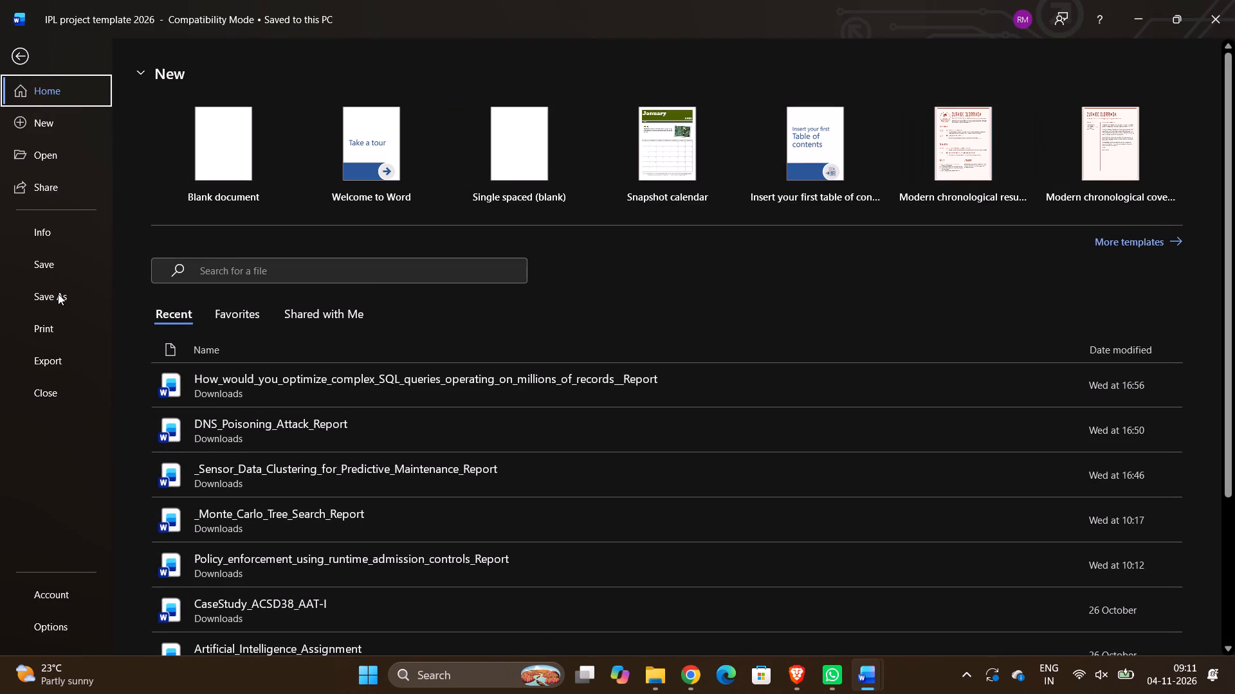
{"action": "left_click", "coordinate": [52, 261]}
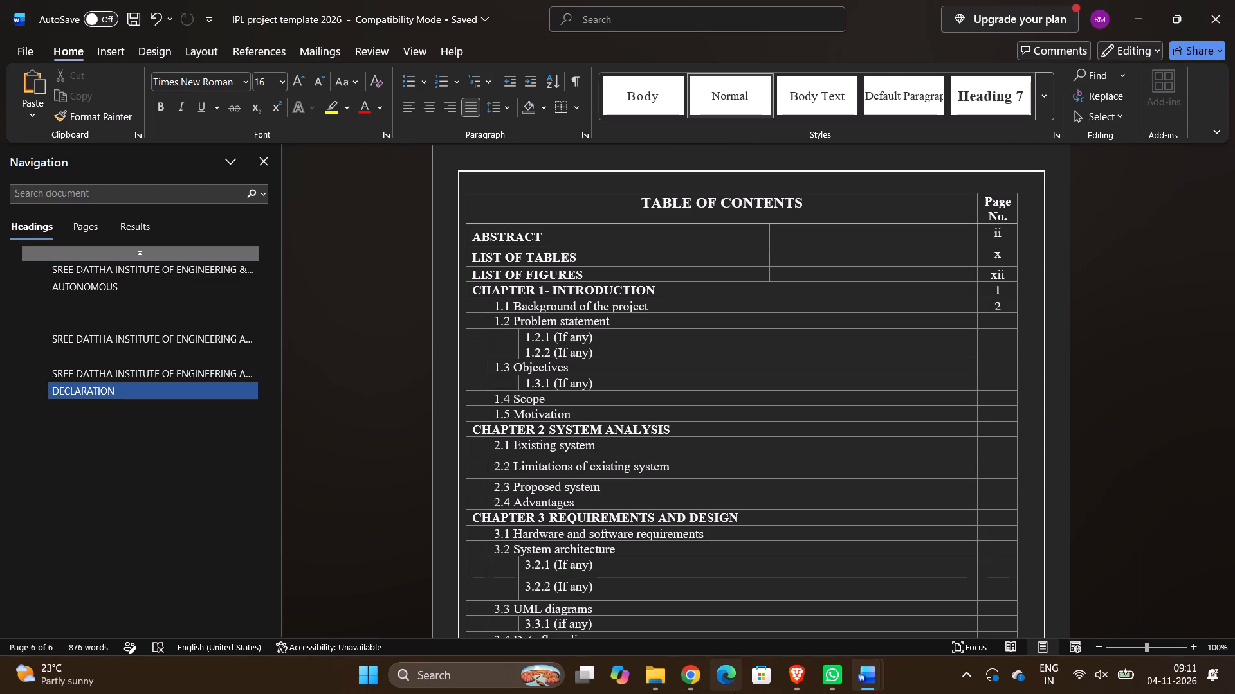